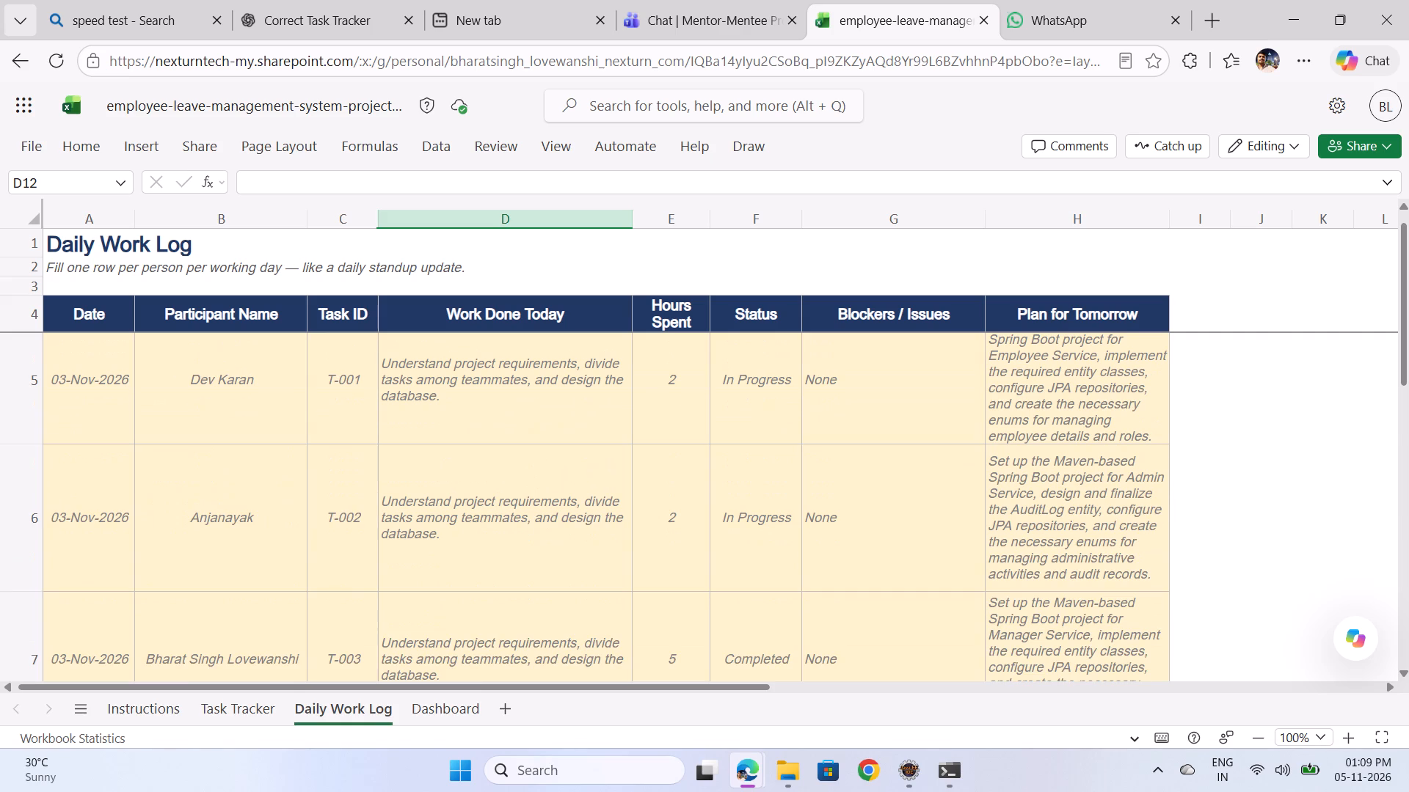
Review the list of previous edits made to the workbook.
click(1152, 153)
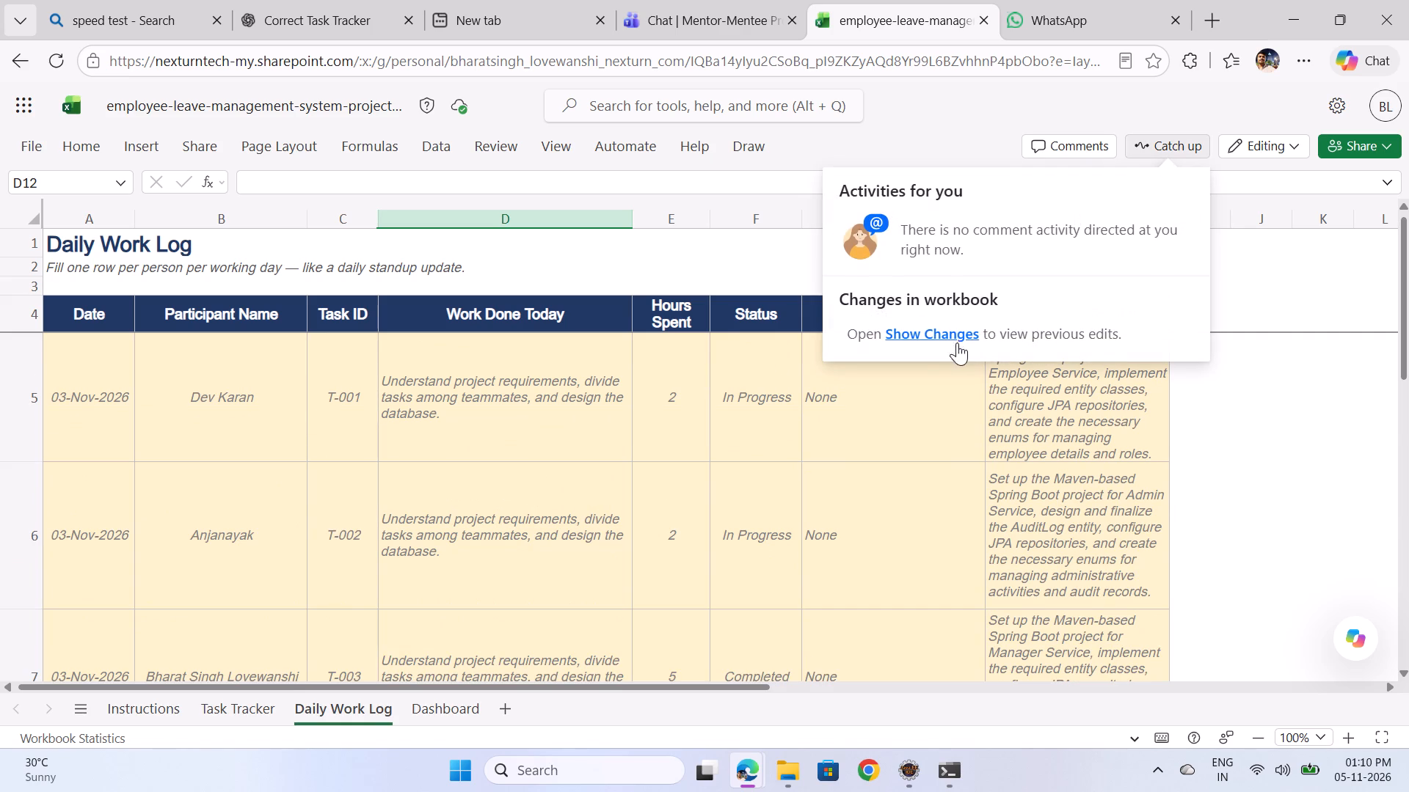
click(934, 334)
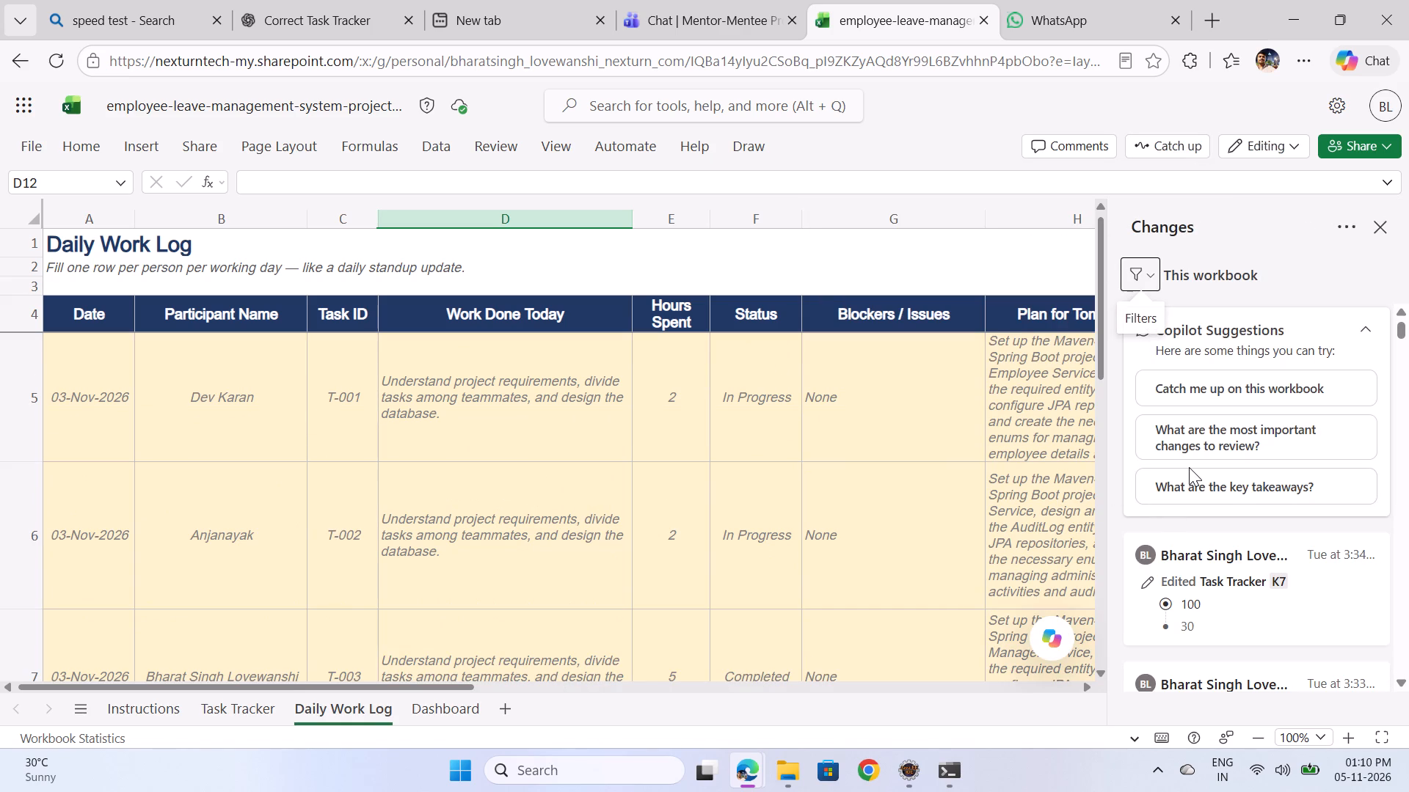
scroll(1117, 533, down, 2)
scroll(1191, 546, down, 7)
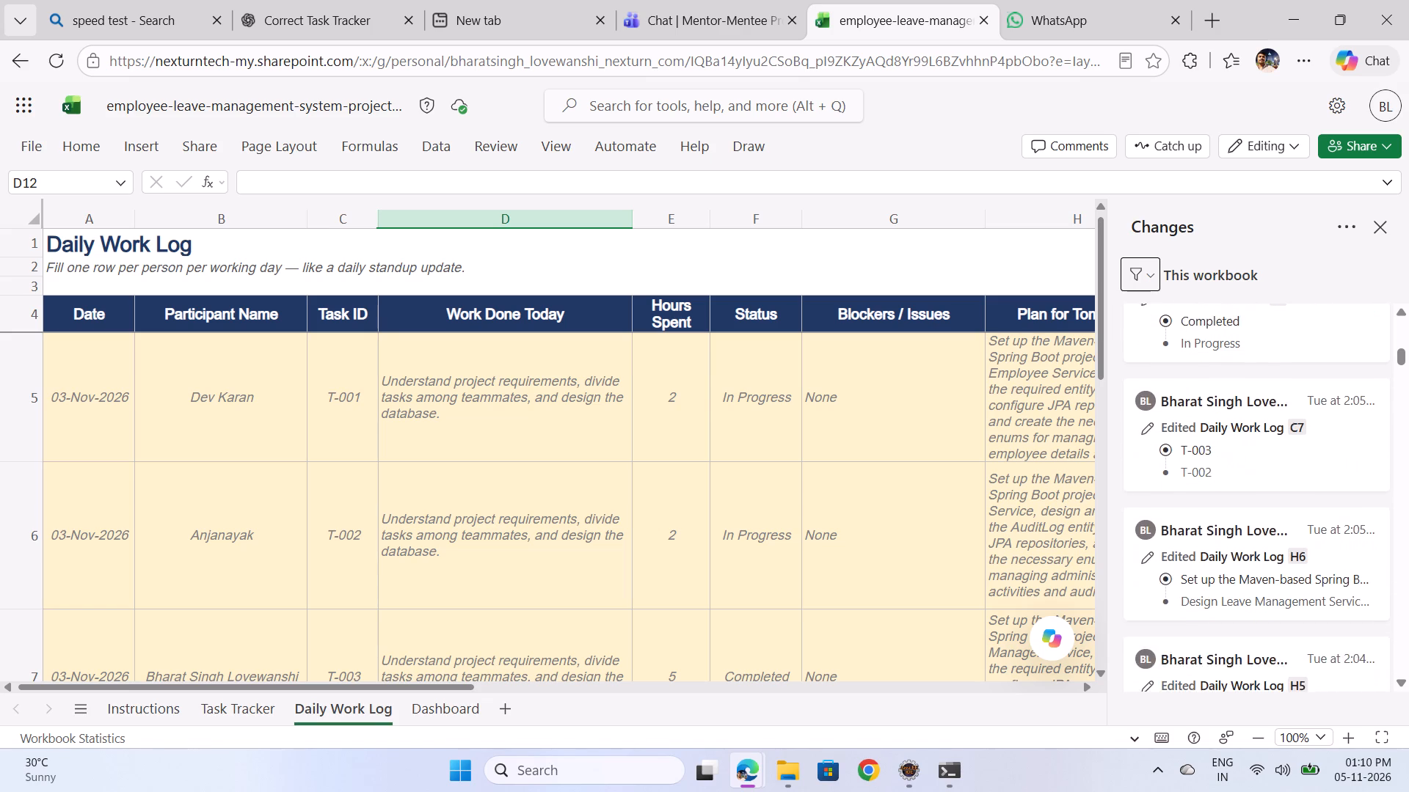
scroll(1191, 546, down, 1)
click(1385, 222)
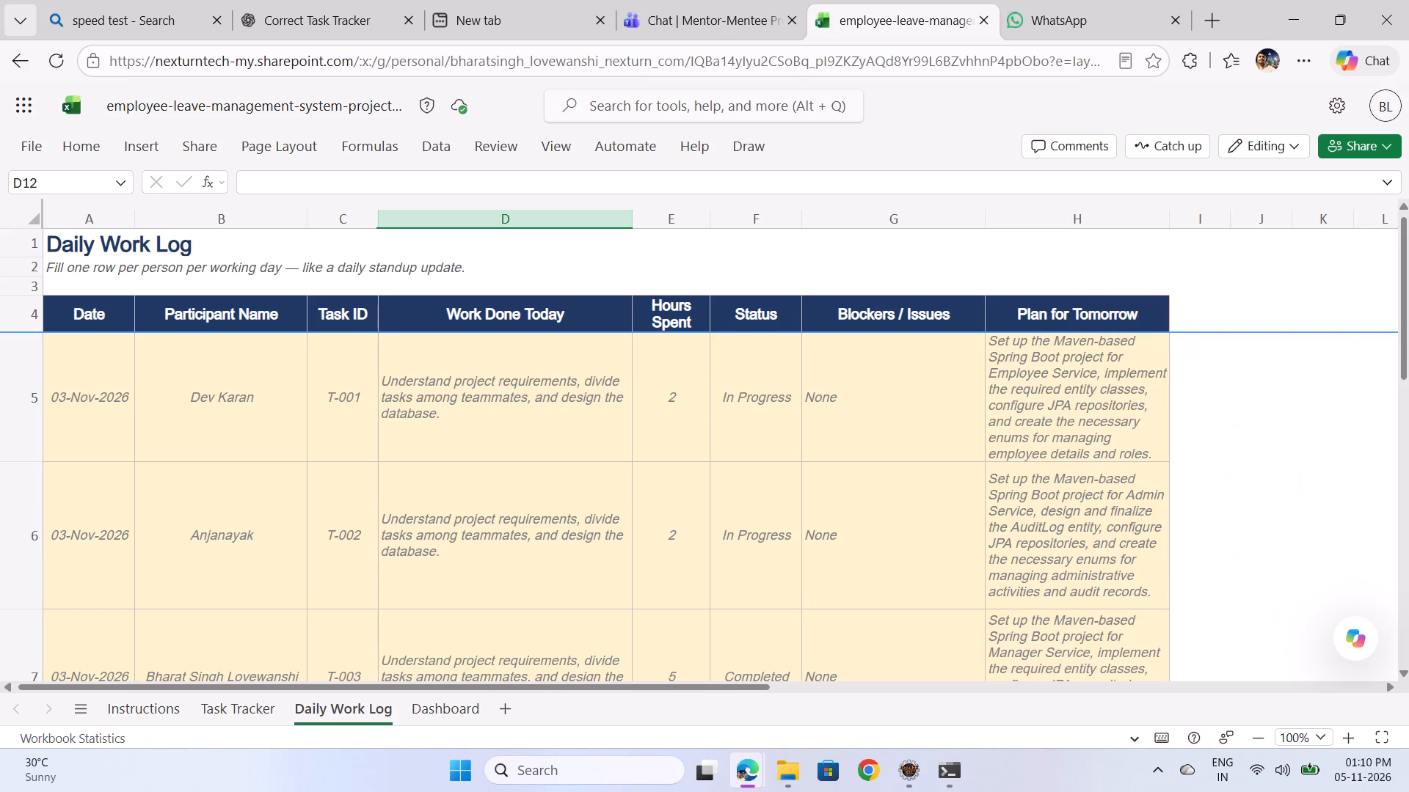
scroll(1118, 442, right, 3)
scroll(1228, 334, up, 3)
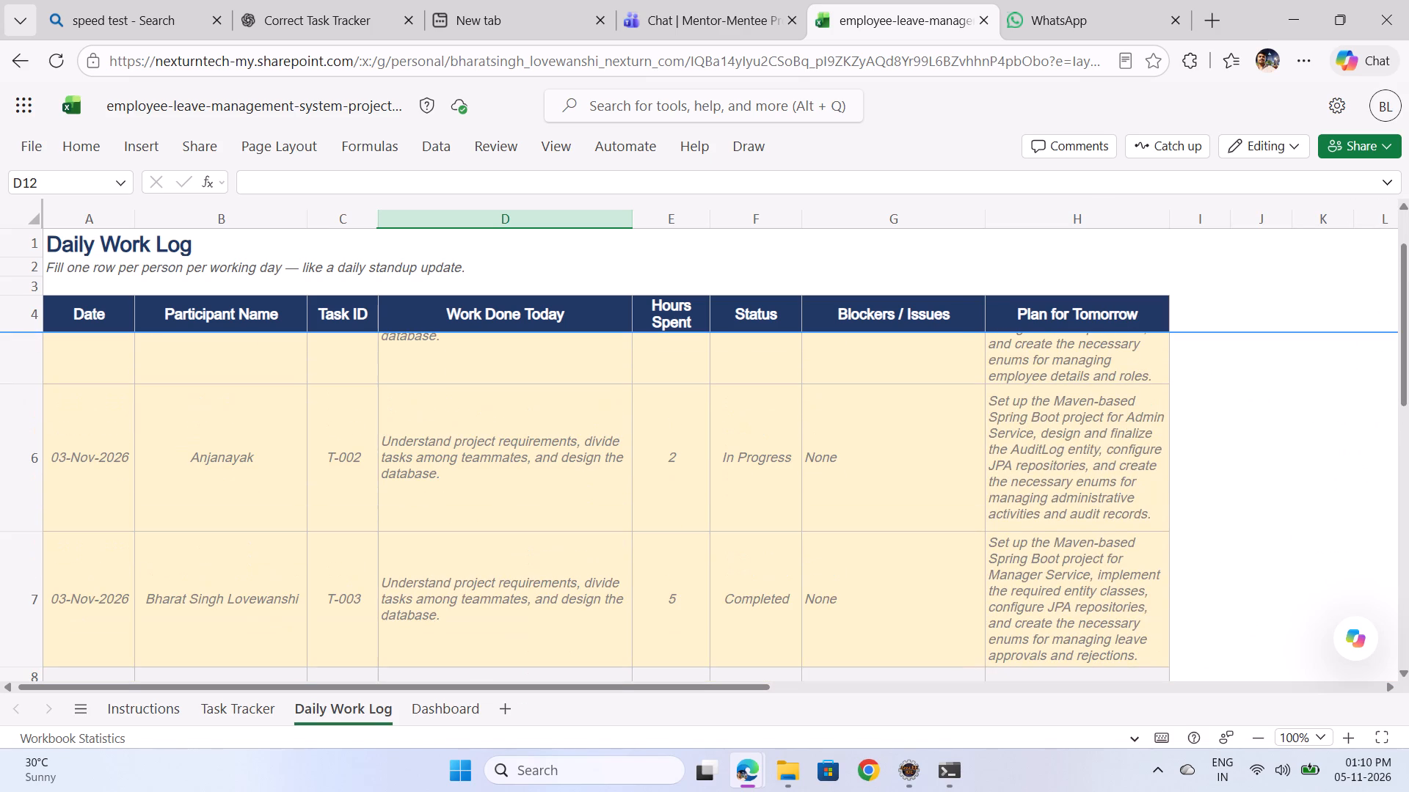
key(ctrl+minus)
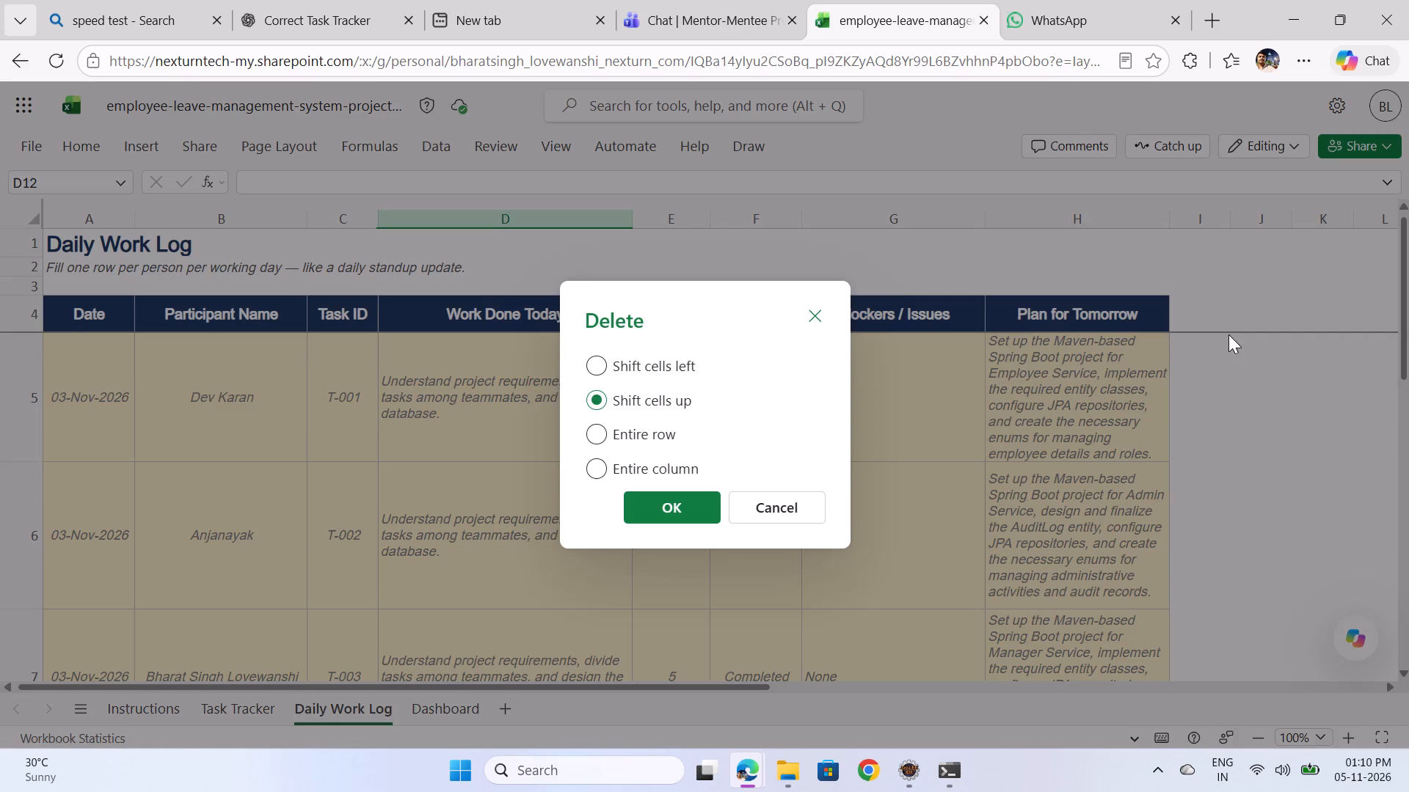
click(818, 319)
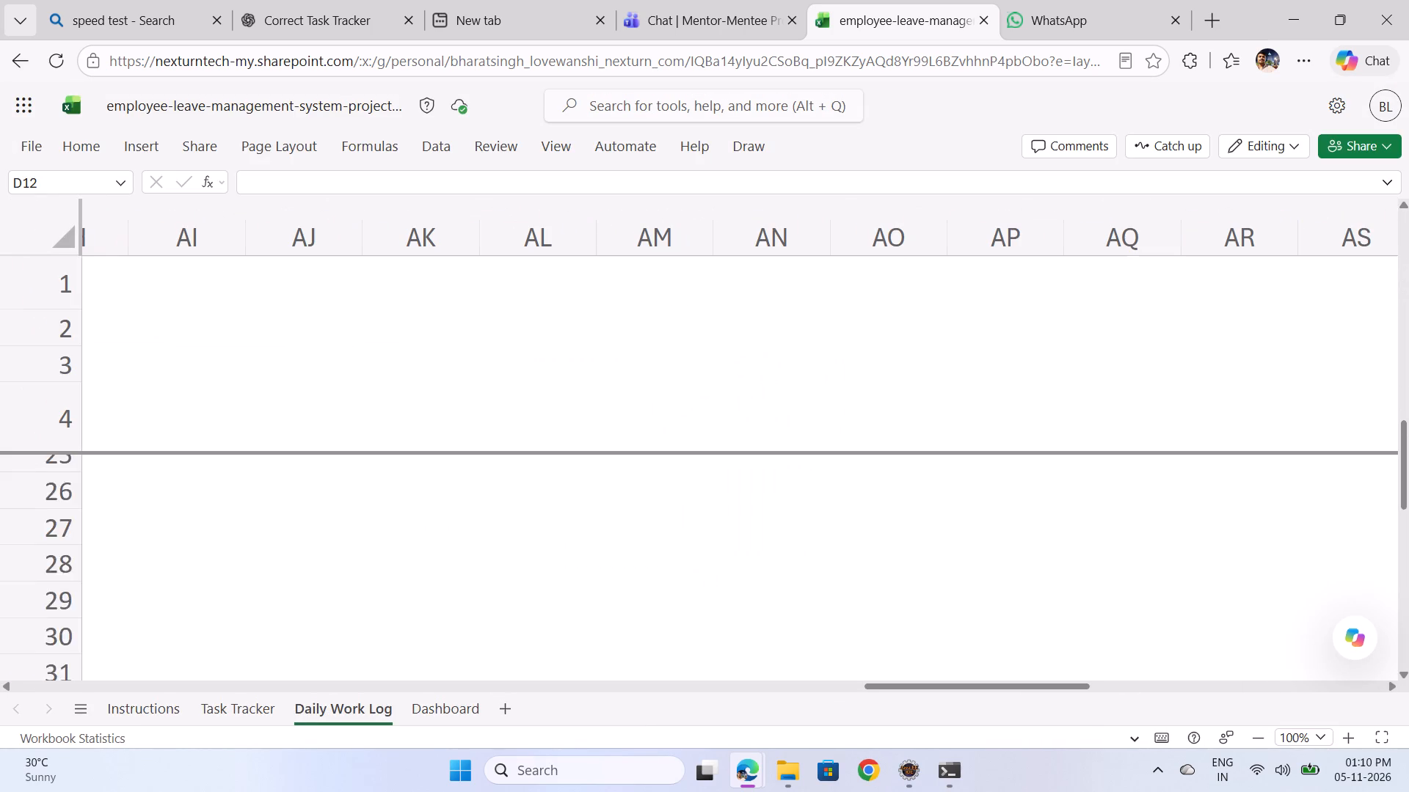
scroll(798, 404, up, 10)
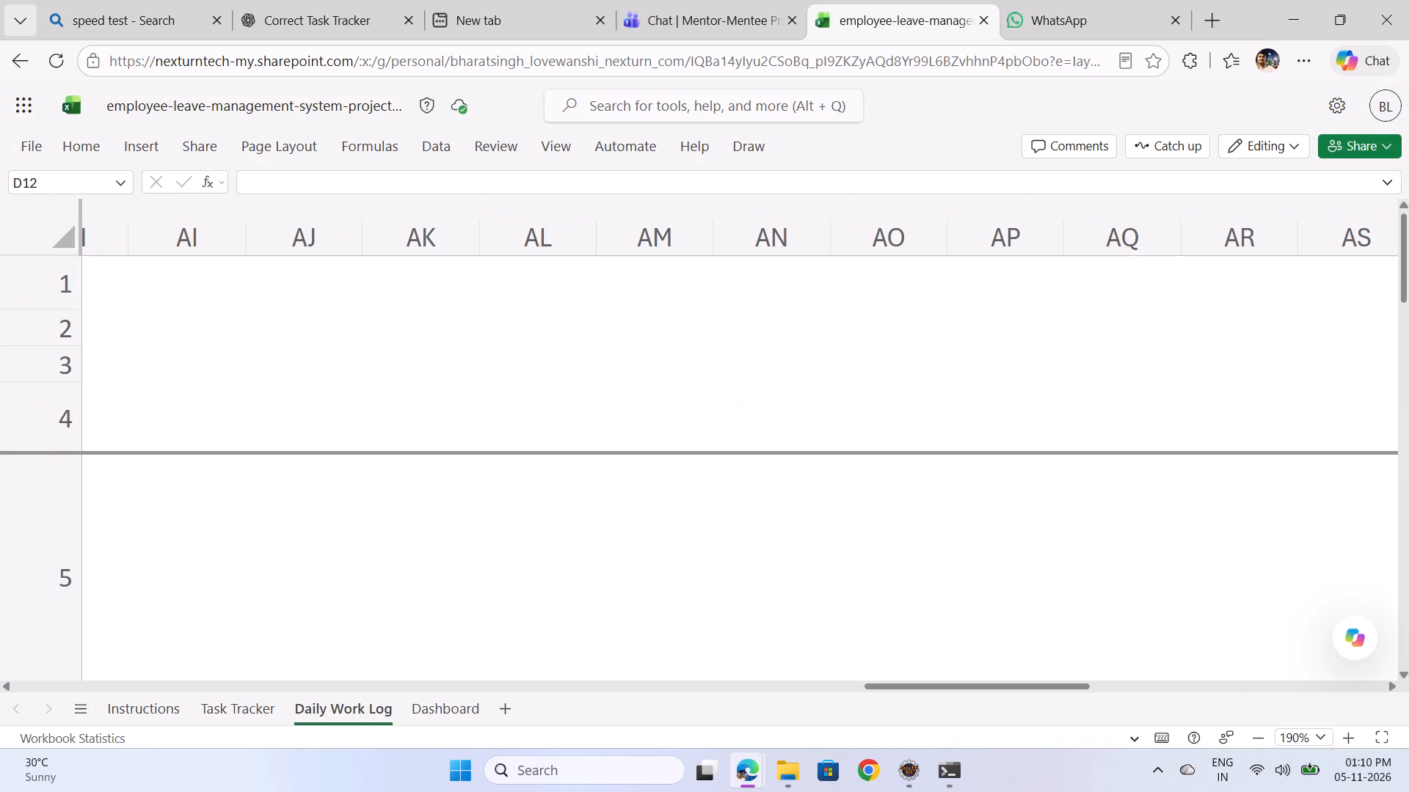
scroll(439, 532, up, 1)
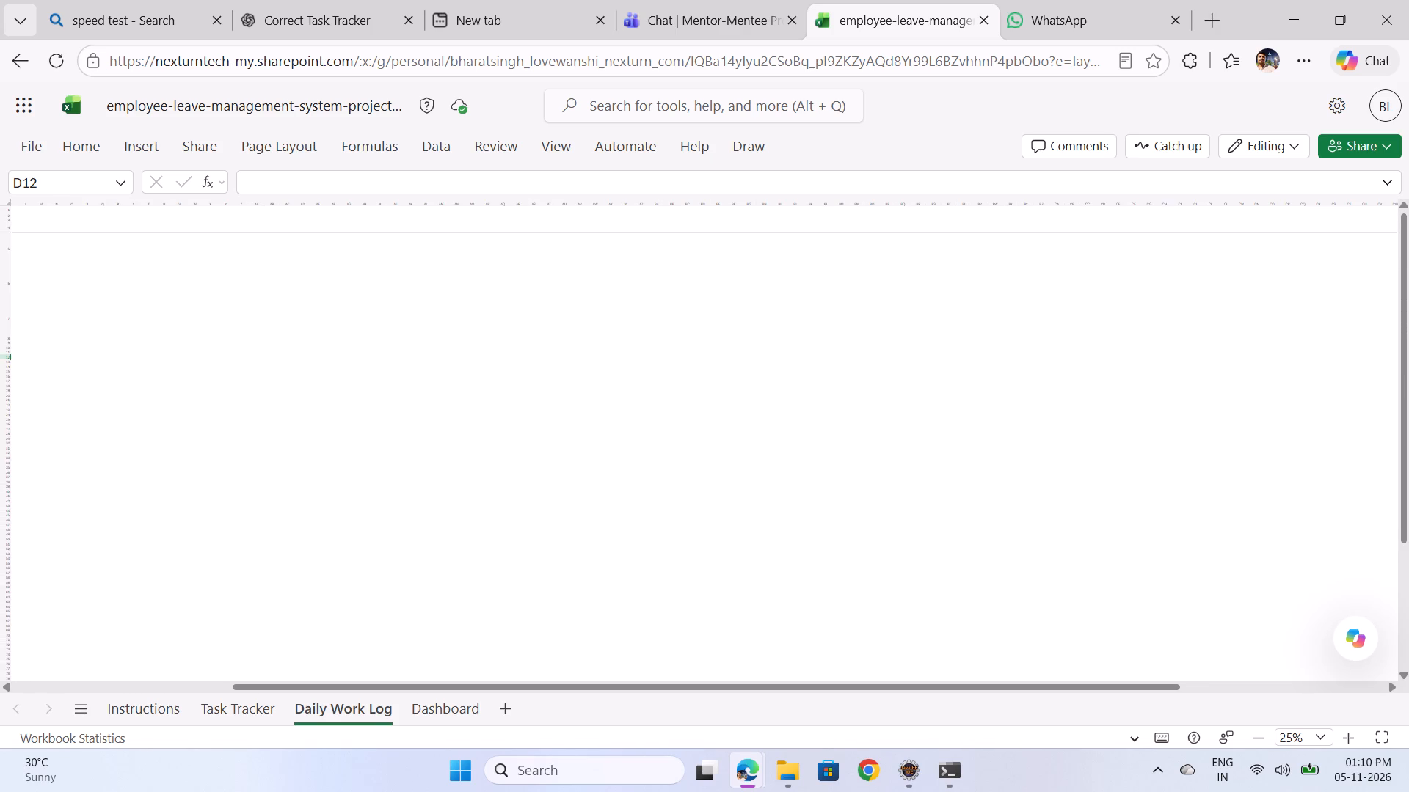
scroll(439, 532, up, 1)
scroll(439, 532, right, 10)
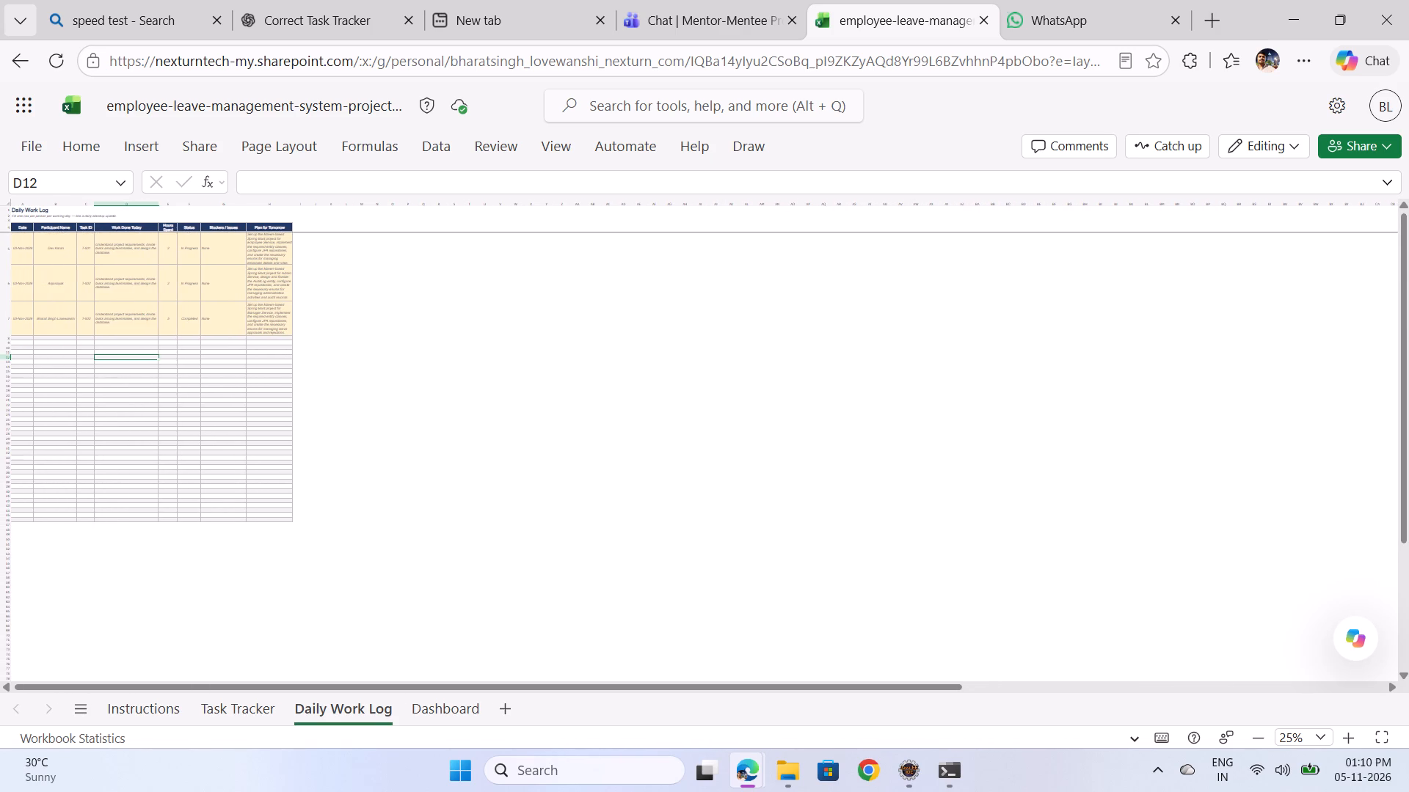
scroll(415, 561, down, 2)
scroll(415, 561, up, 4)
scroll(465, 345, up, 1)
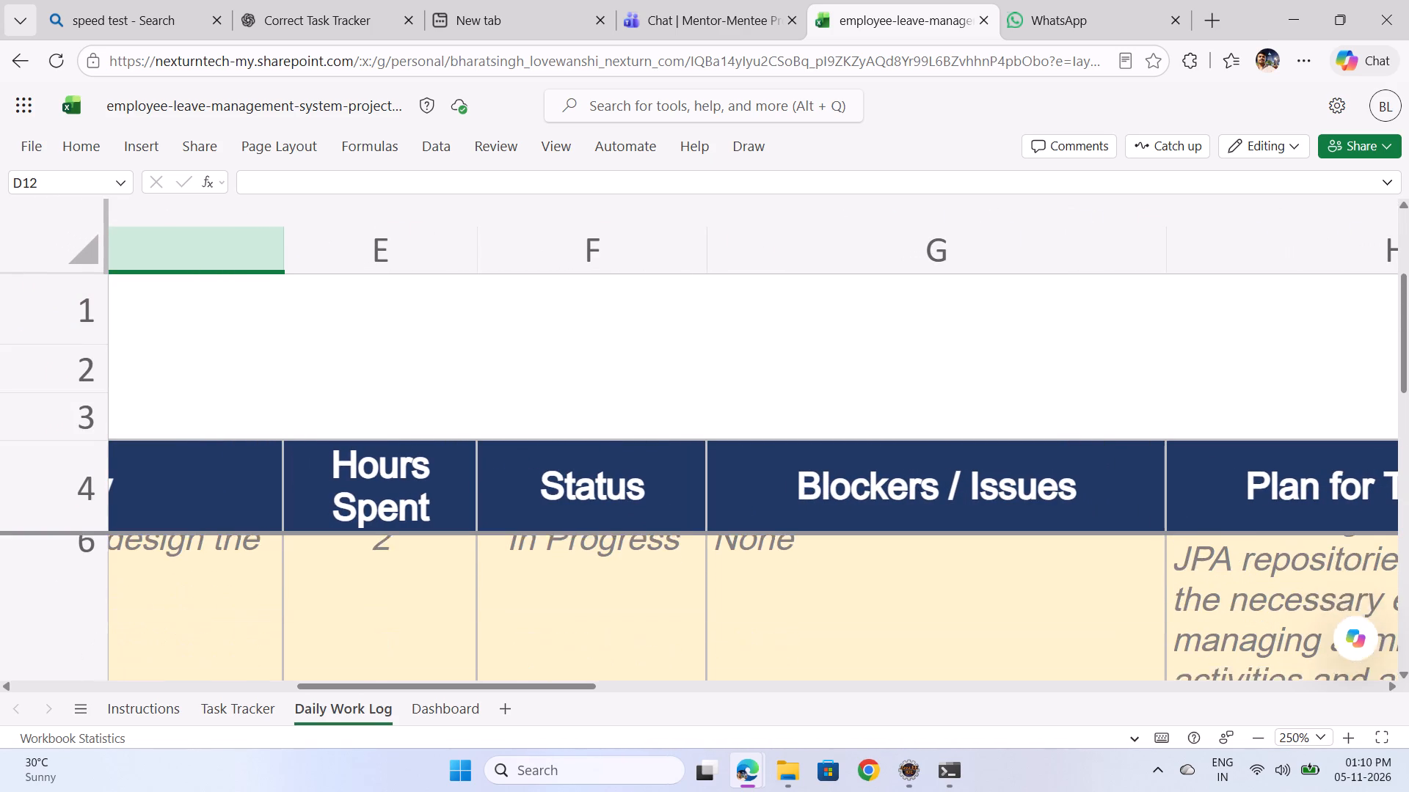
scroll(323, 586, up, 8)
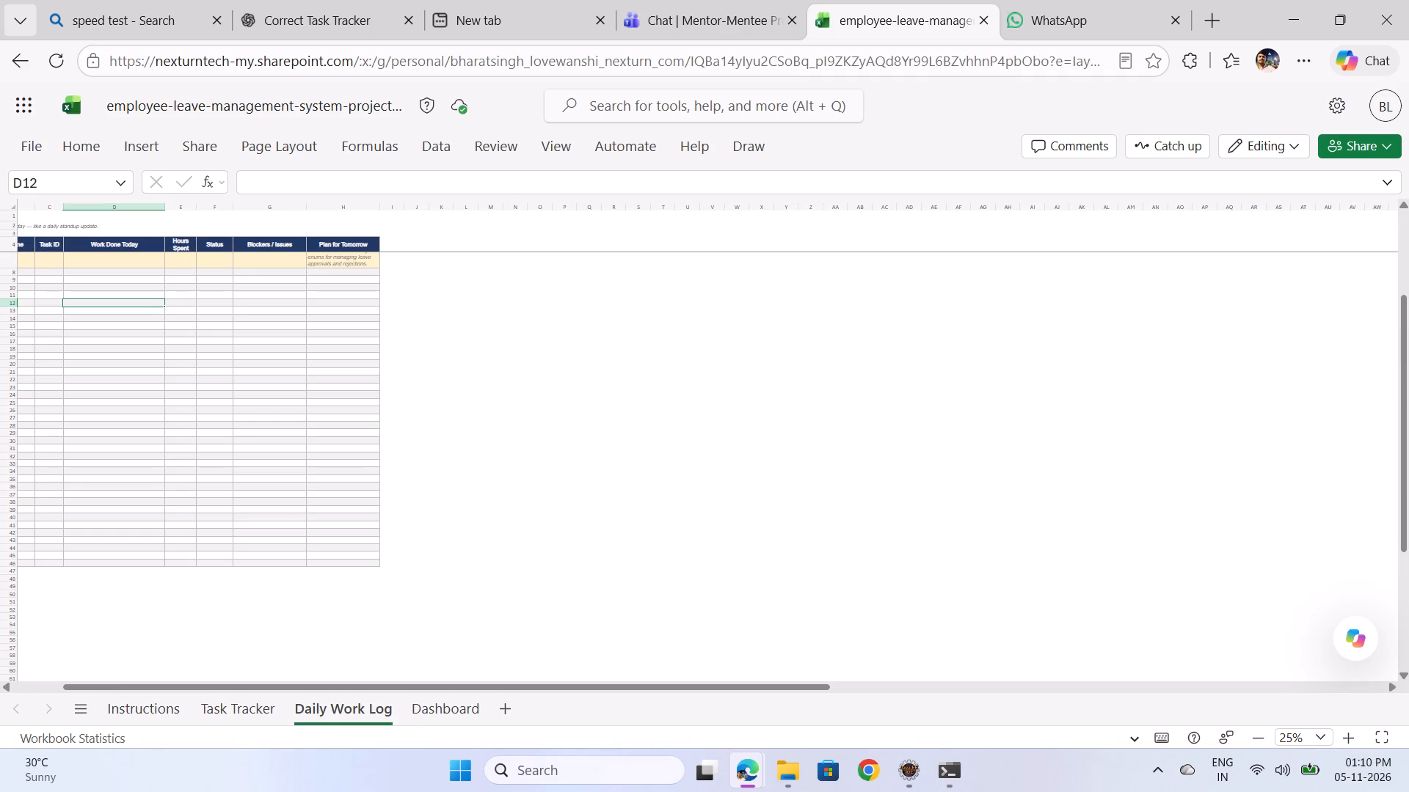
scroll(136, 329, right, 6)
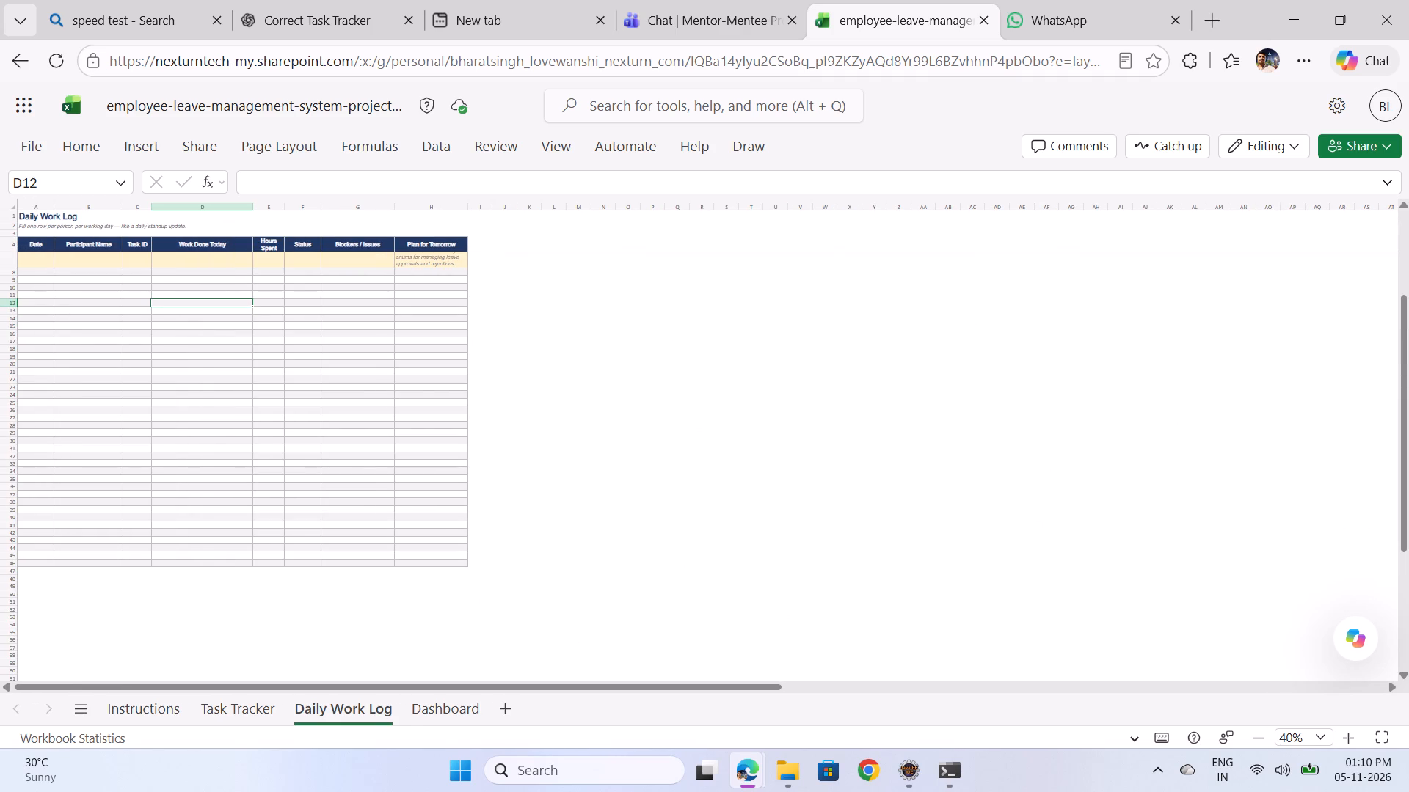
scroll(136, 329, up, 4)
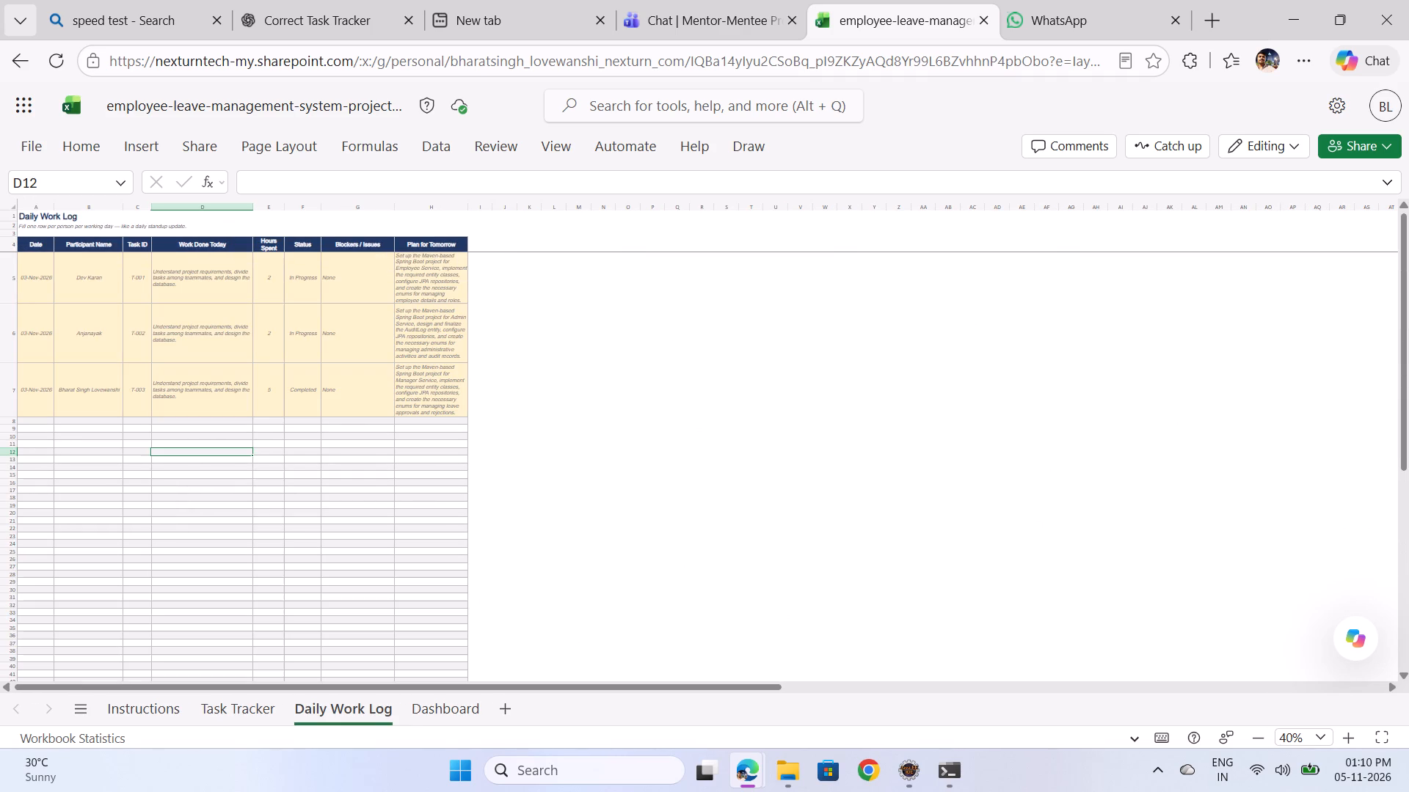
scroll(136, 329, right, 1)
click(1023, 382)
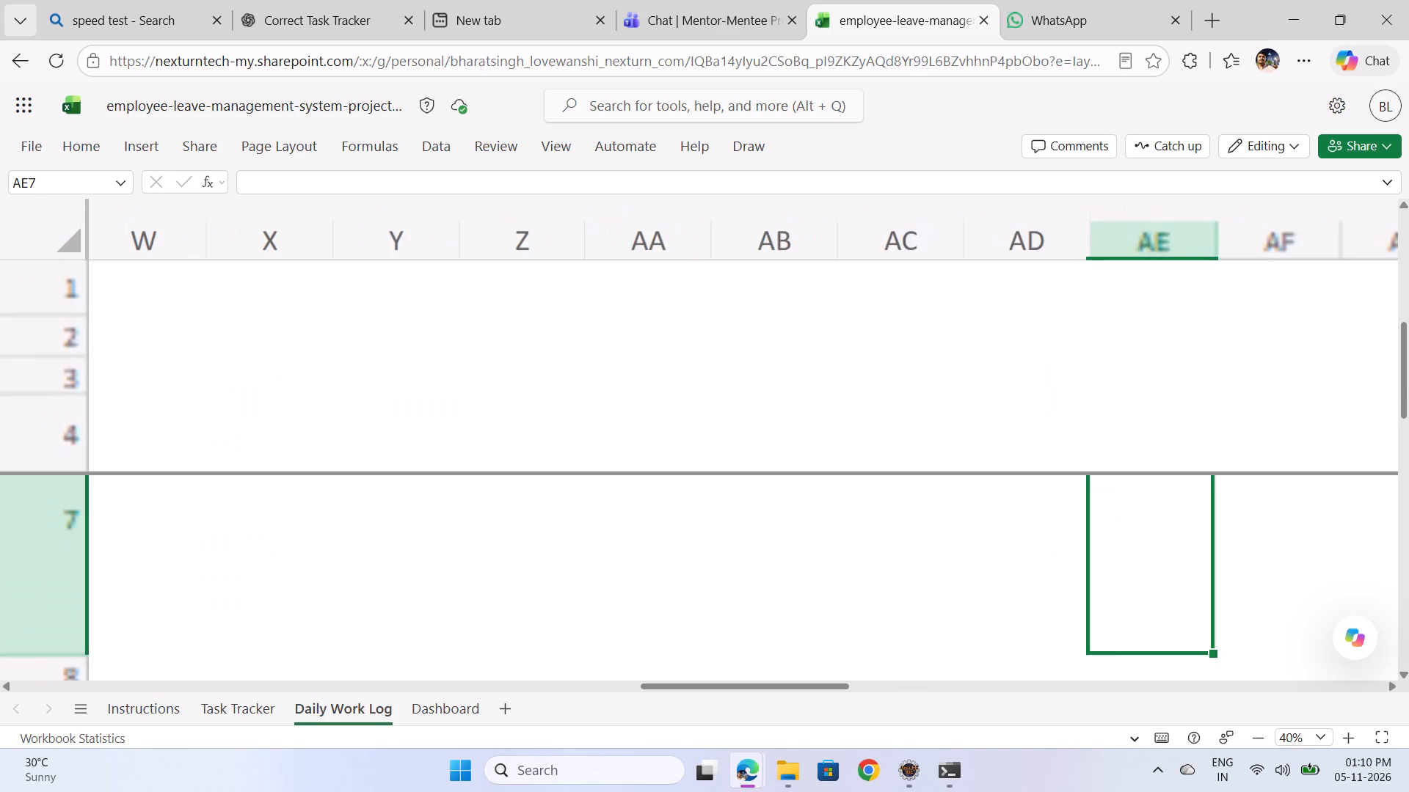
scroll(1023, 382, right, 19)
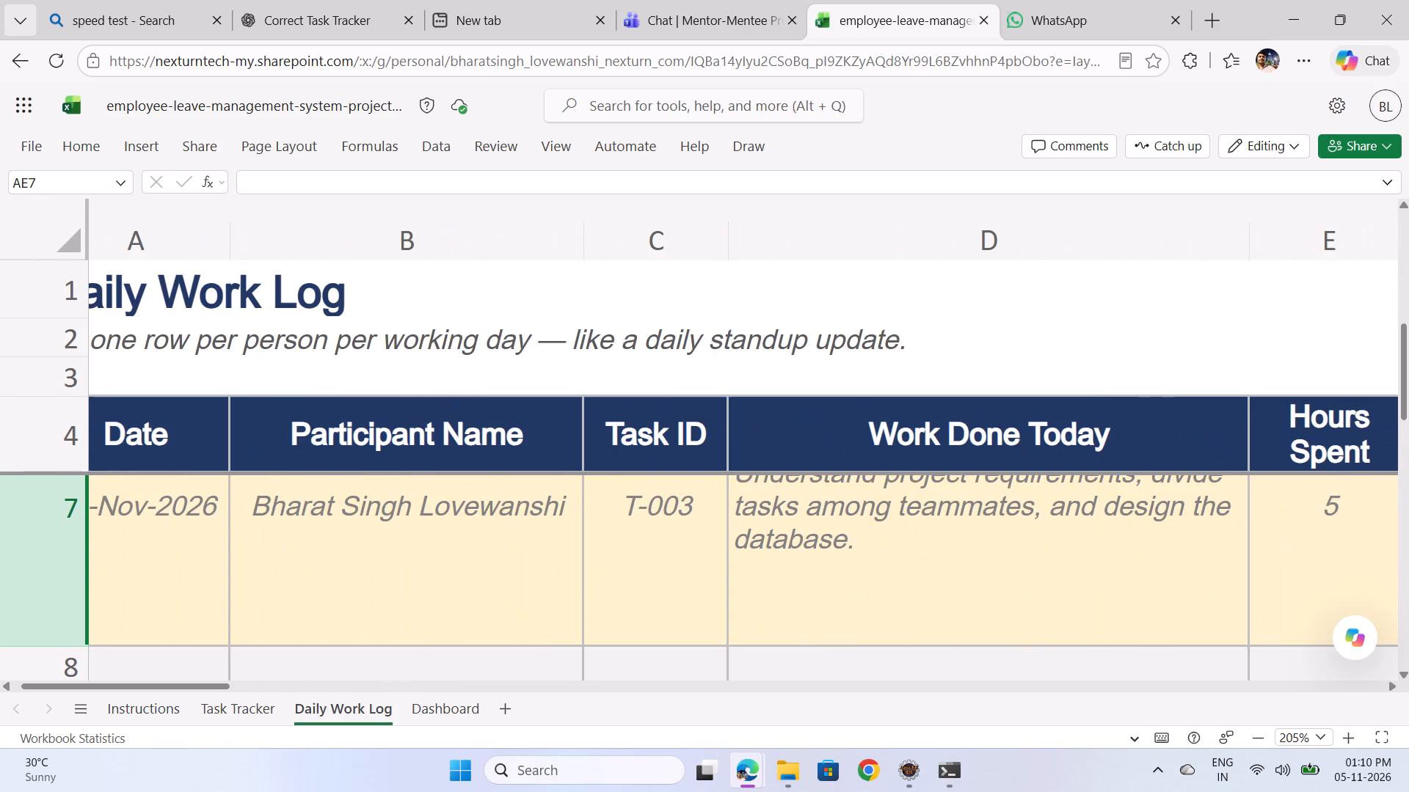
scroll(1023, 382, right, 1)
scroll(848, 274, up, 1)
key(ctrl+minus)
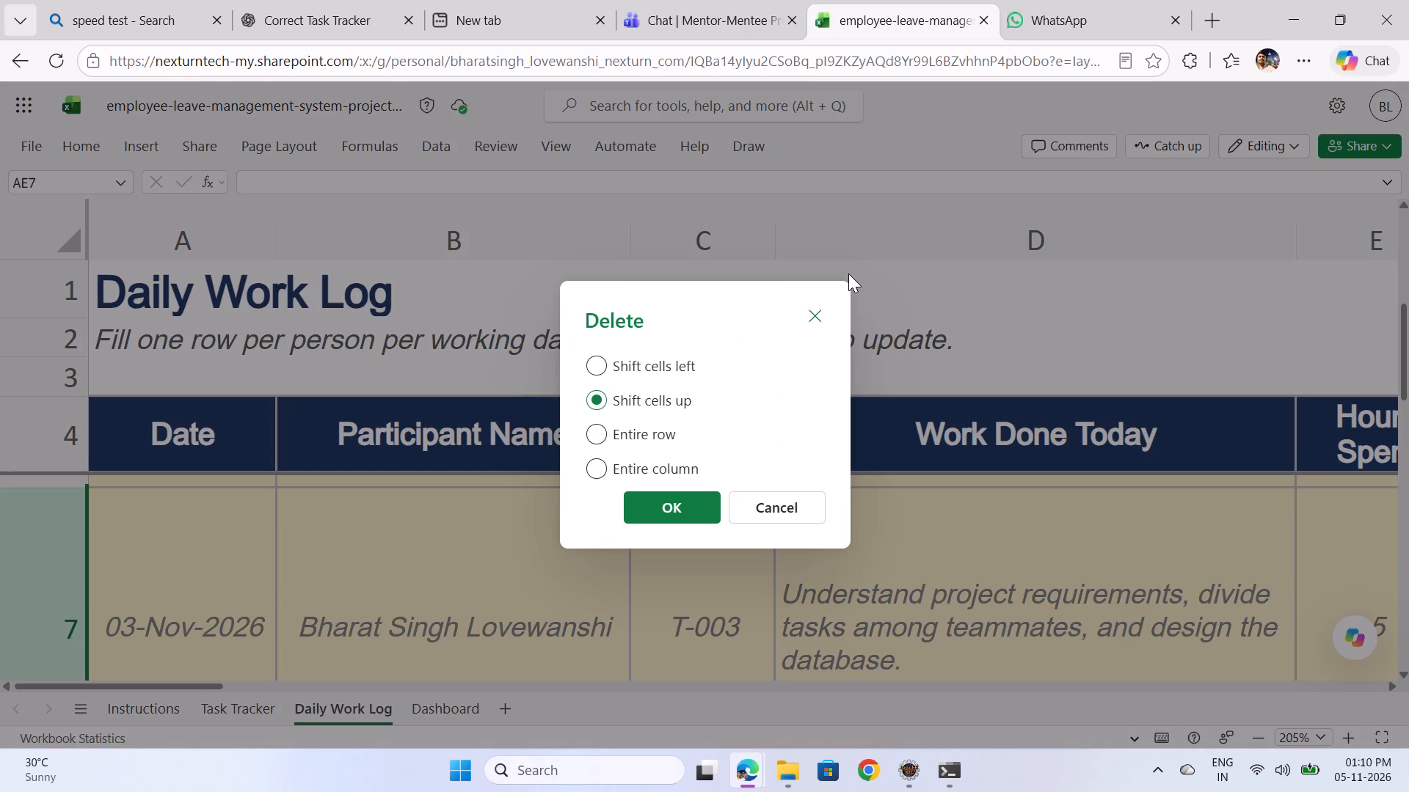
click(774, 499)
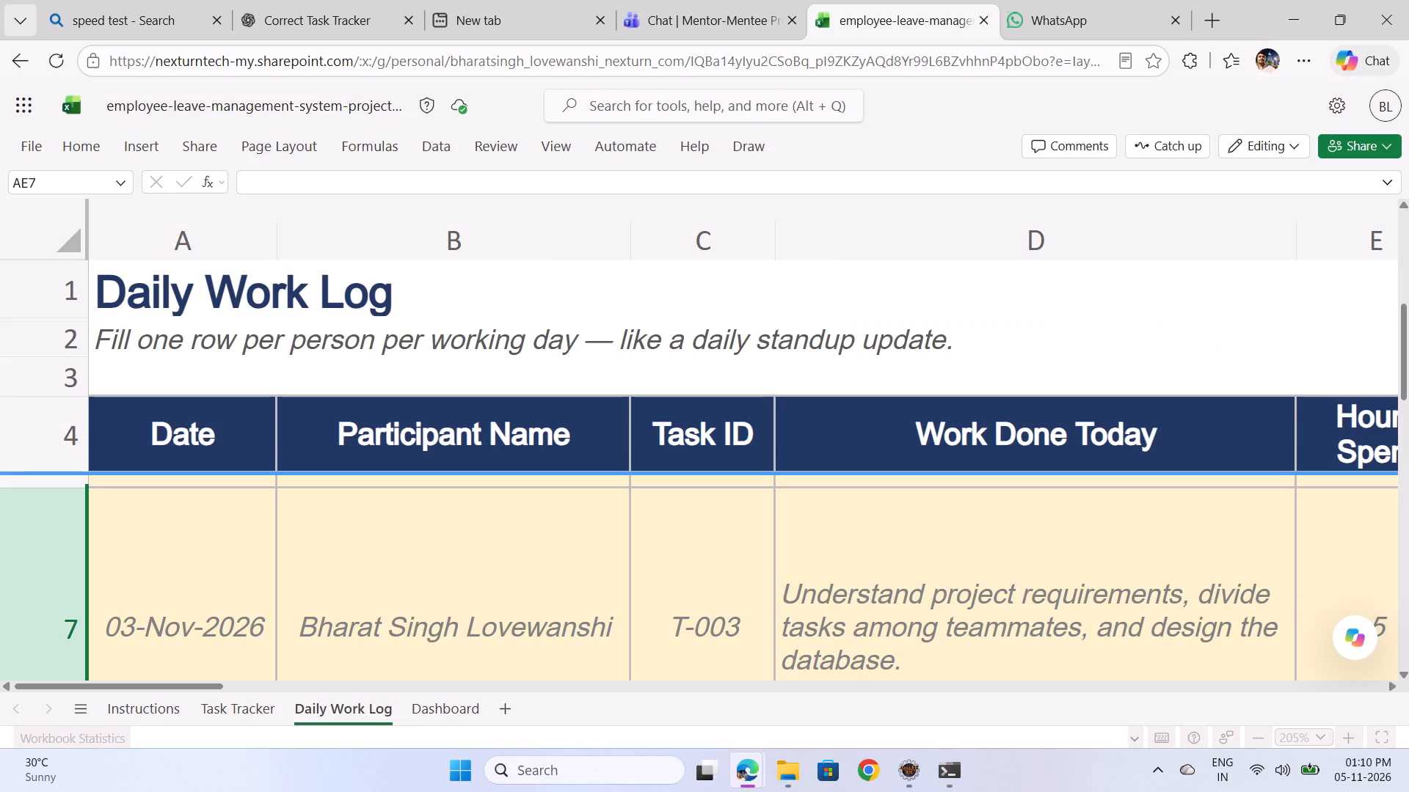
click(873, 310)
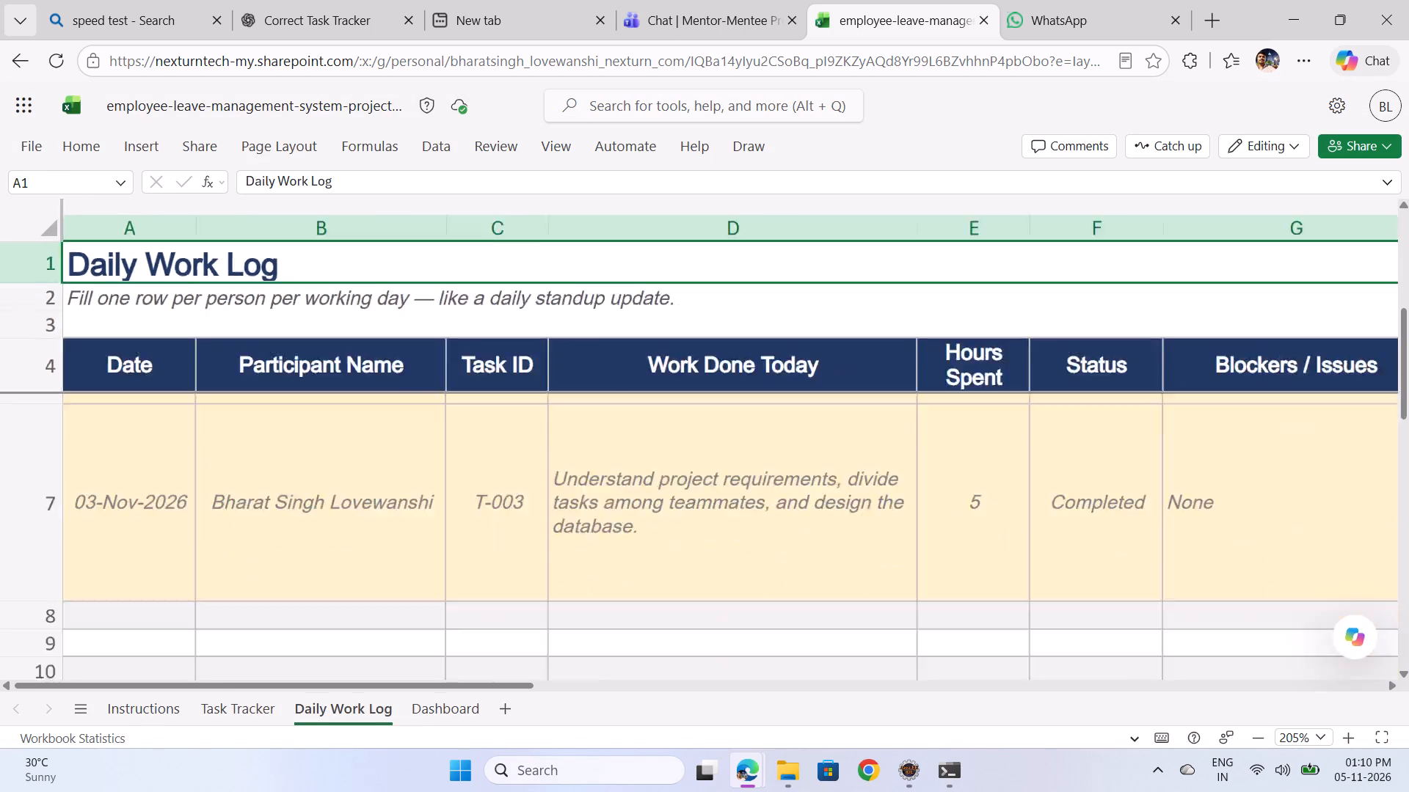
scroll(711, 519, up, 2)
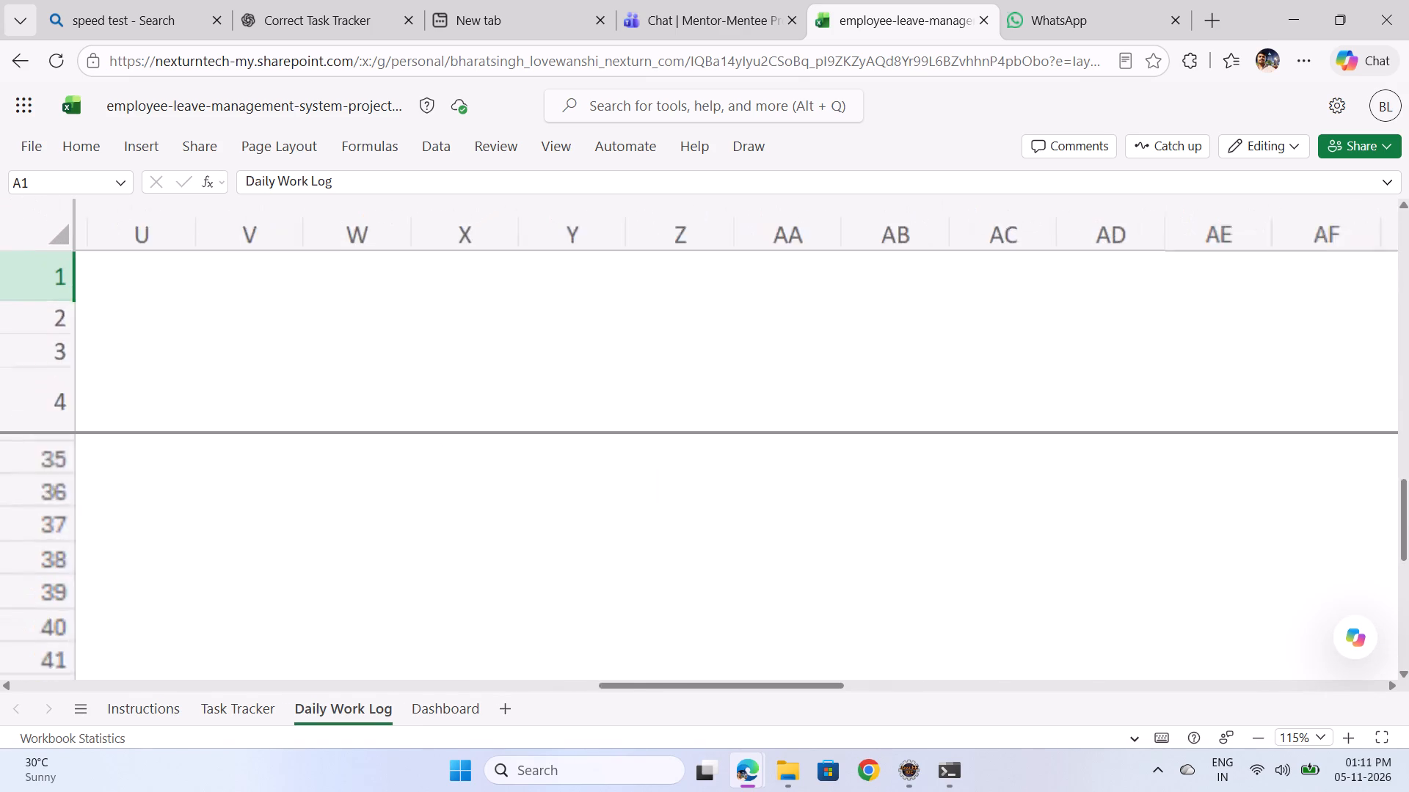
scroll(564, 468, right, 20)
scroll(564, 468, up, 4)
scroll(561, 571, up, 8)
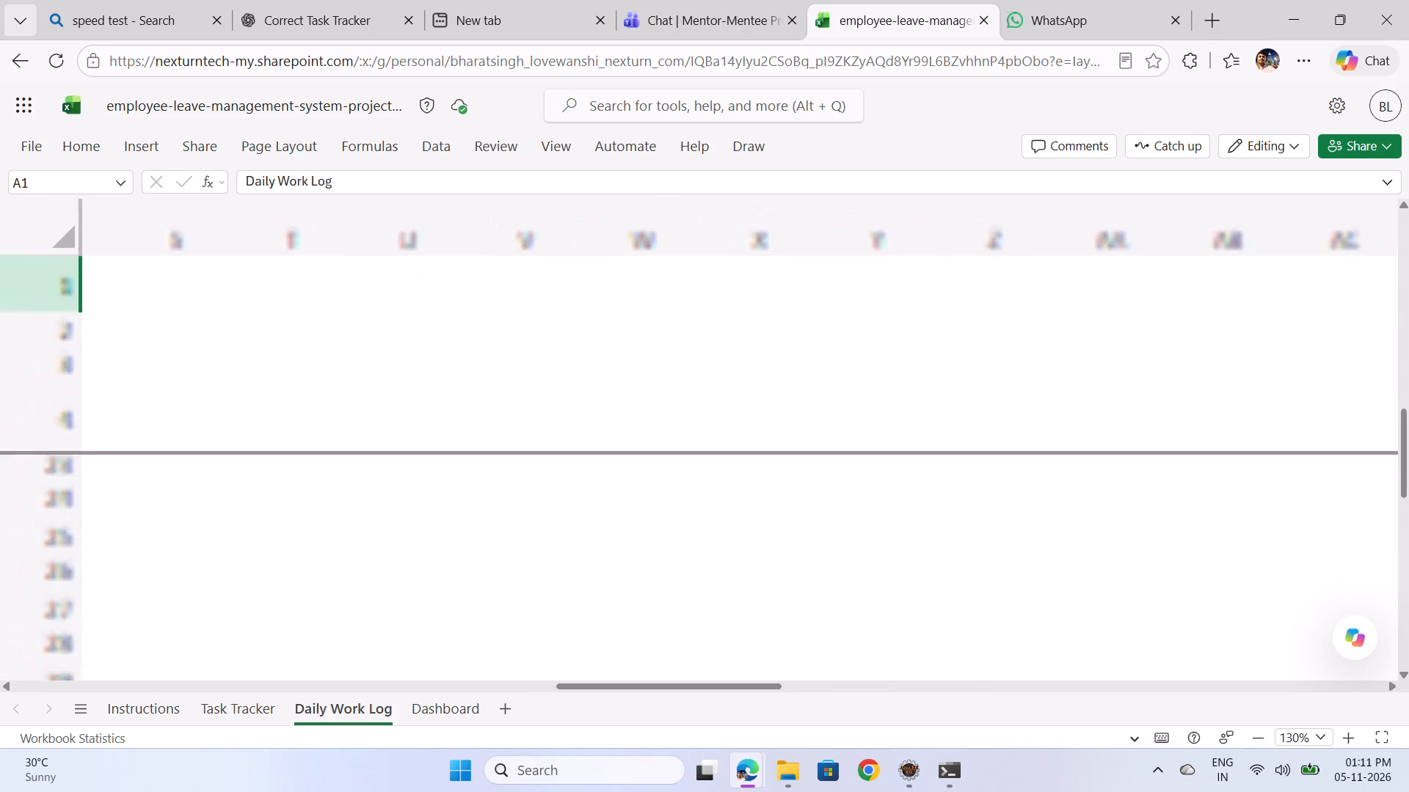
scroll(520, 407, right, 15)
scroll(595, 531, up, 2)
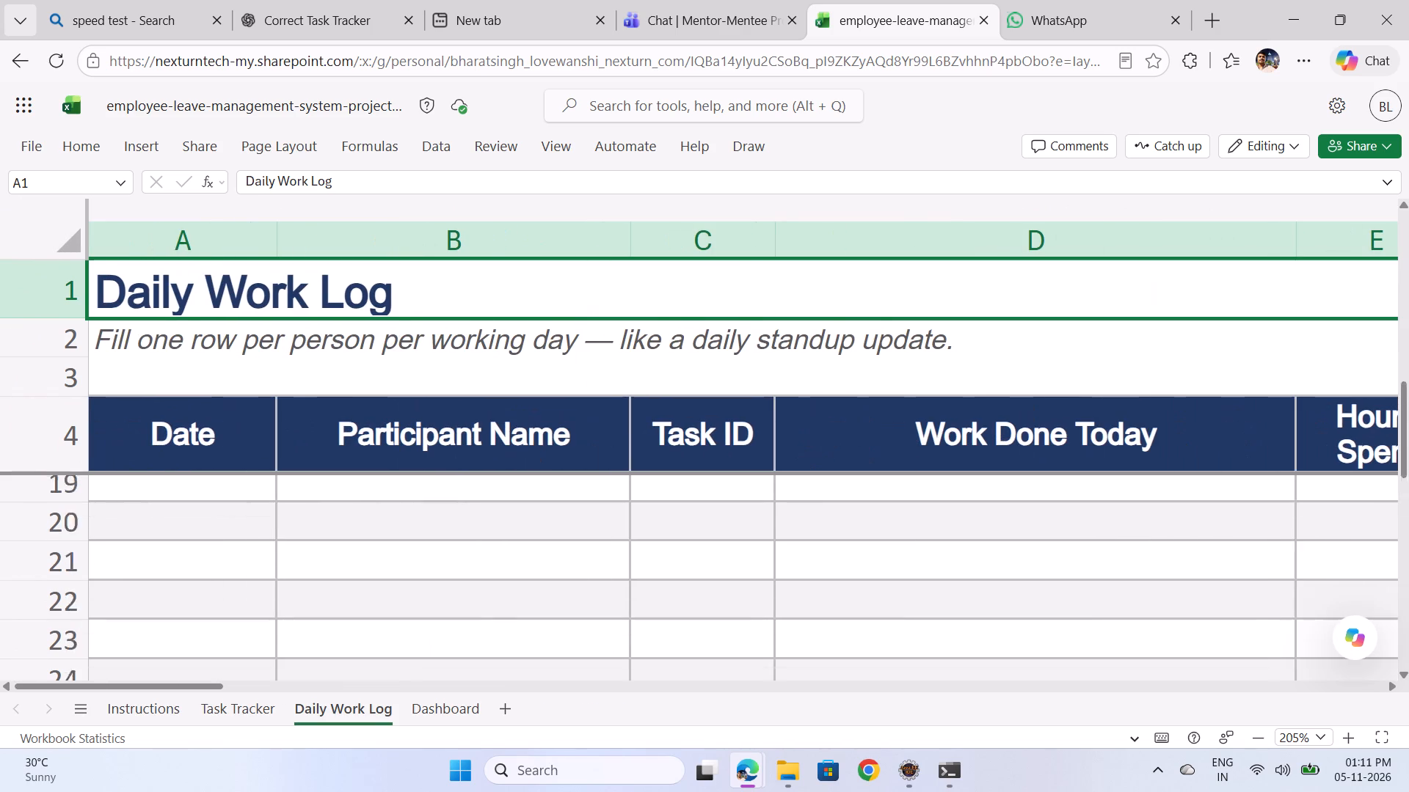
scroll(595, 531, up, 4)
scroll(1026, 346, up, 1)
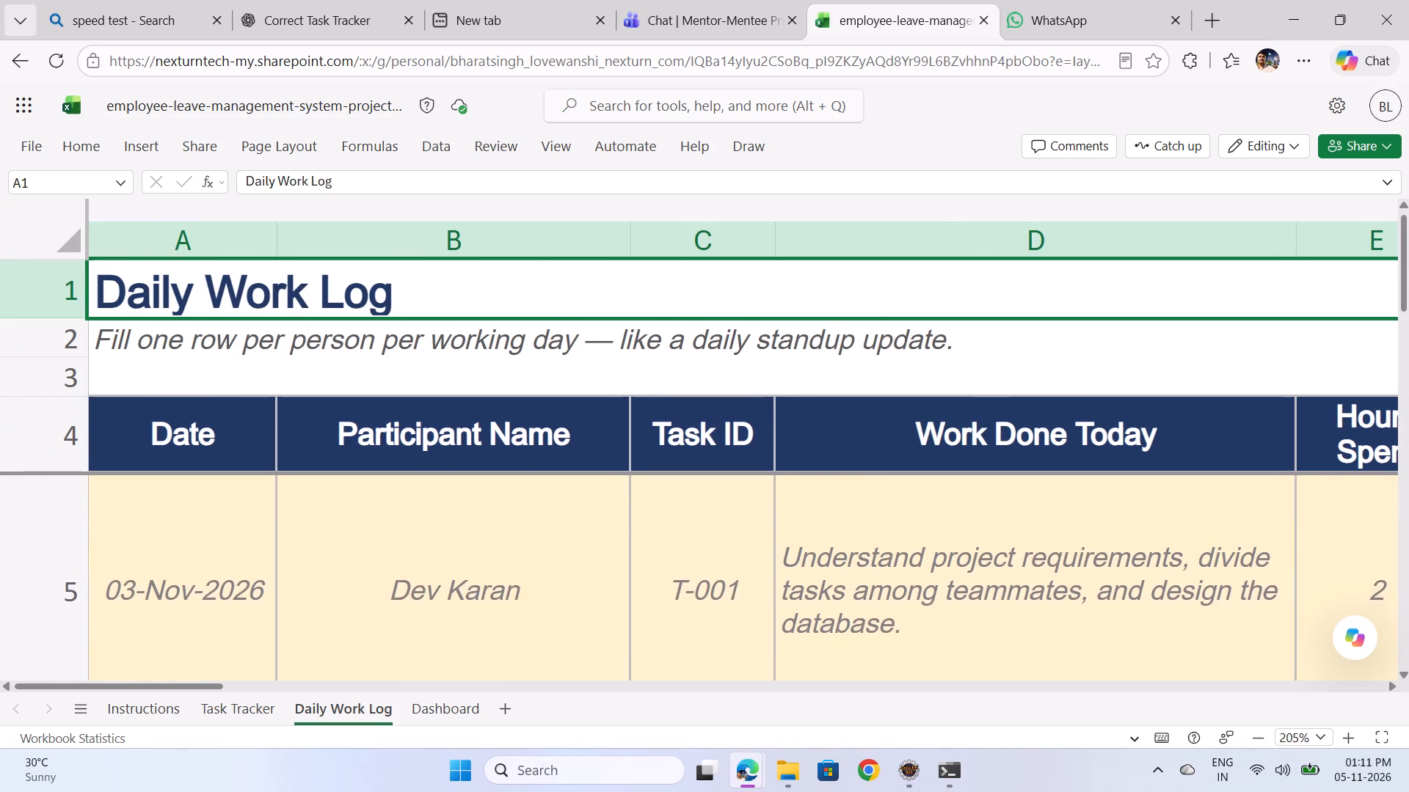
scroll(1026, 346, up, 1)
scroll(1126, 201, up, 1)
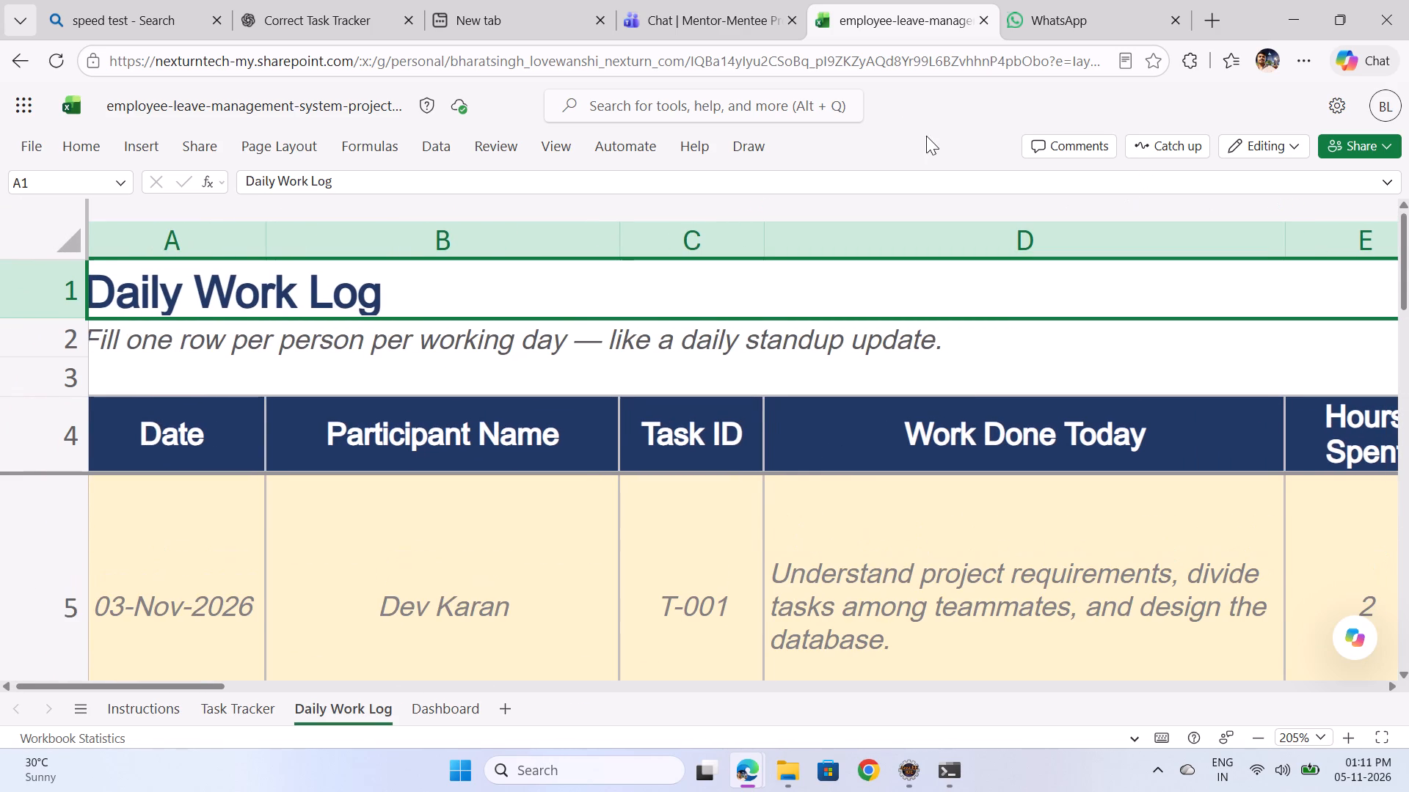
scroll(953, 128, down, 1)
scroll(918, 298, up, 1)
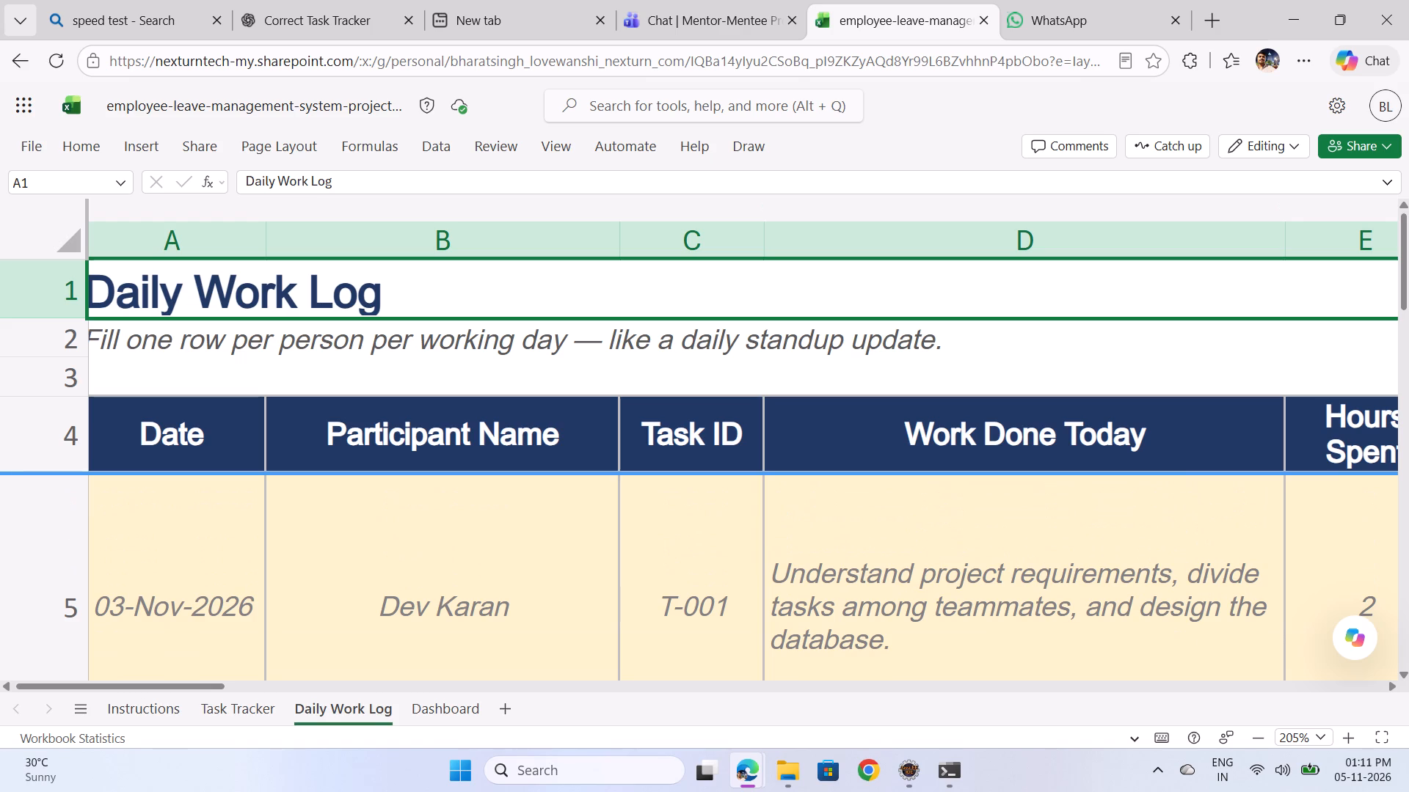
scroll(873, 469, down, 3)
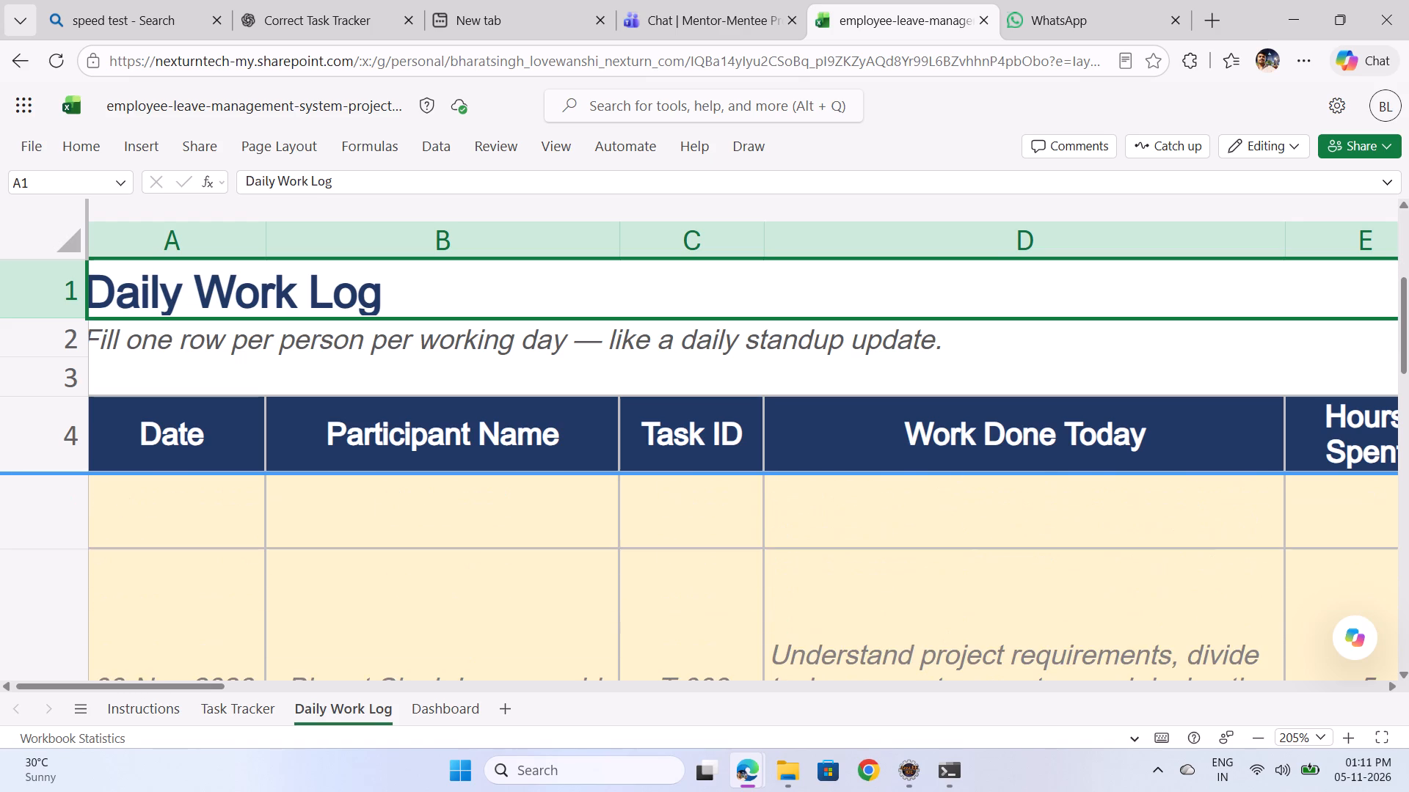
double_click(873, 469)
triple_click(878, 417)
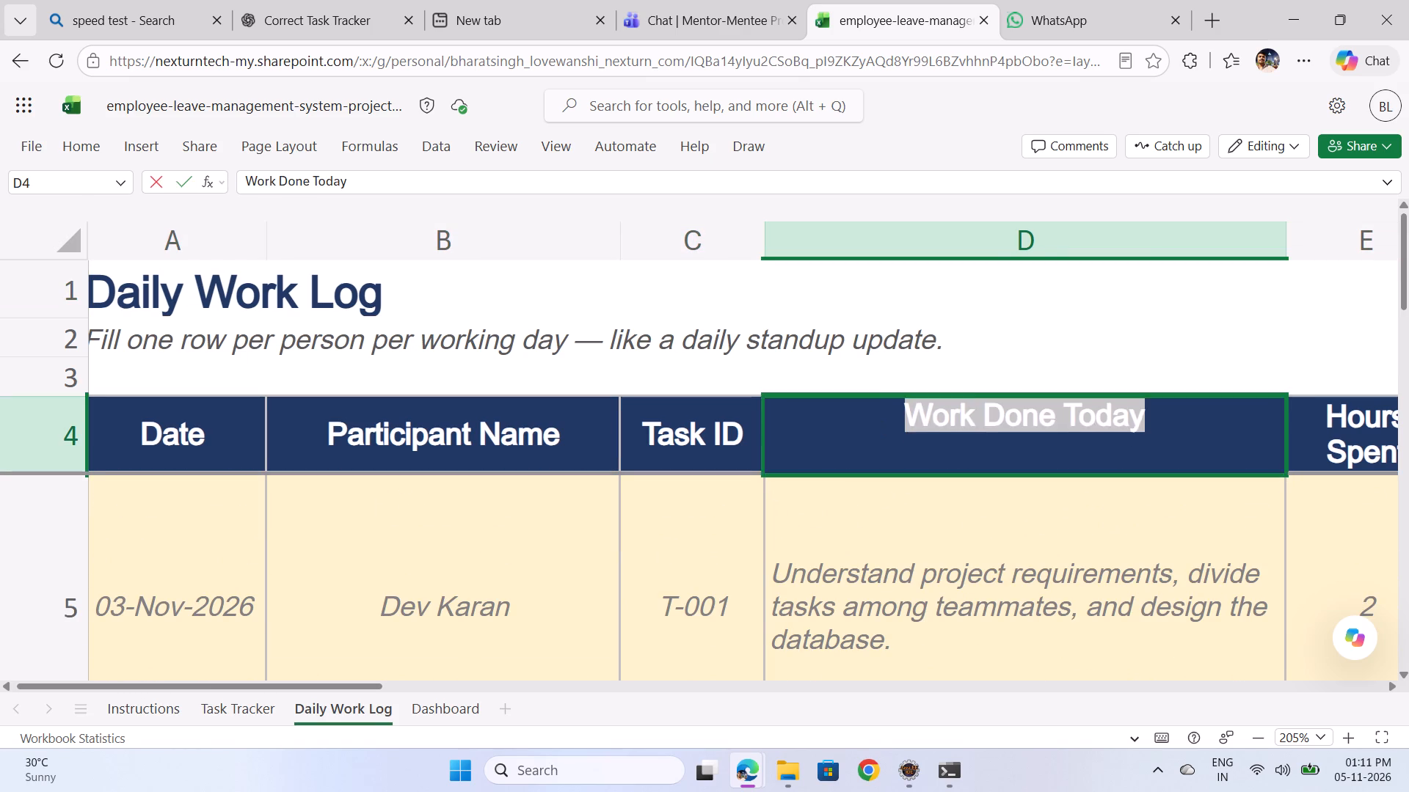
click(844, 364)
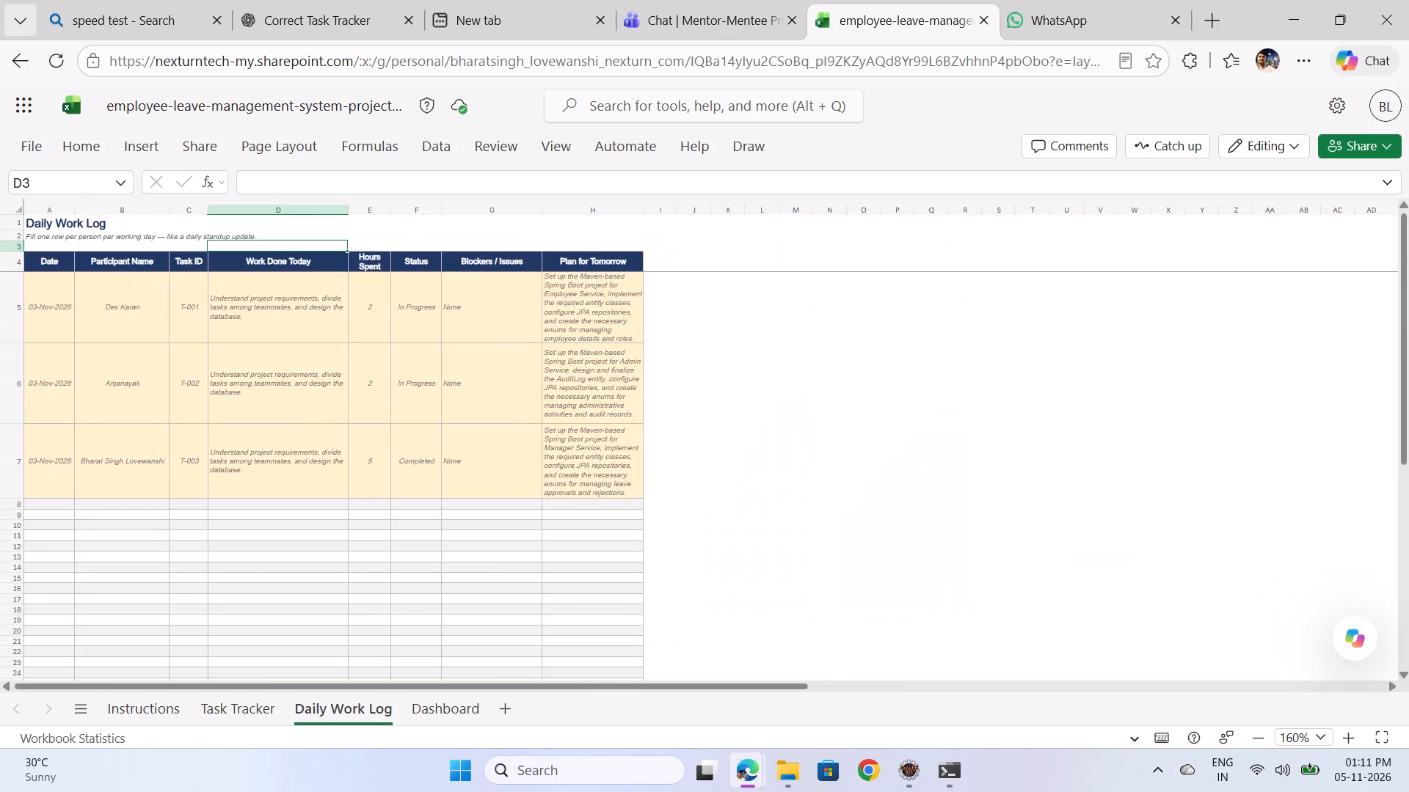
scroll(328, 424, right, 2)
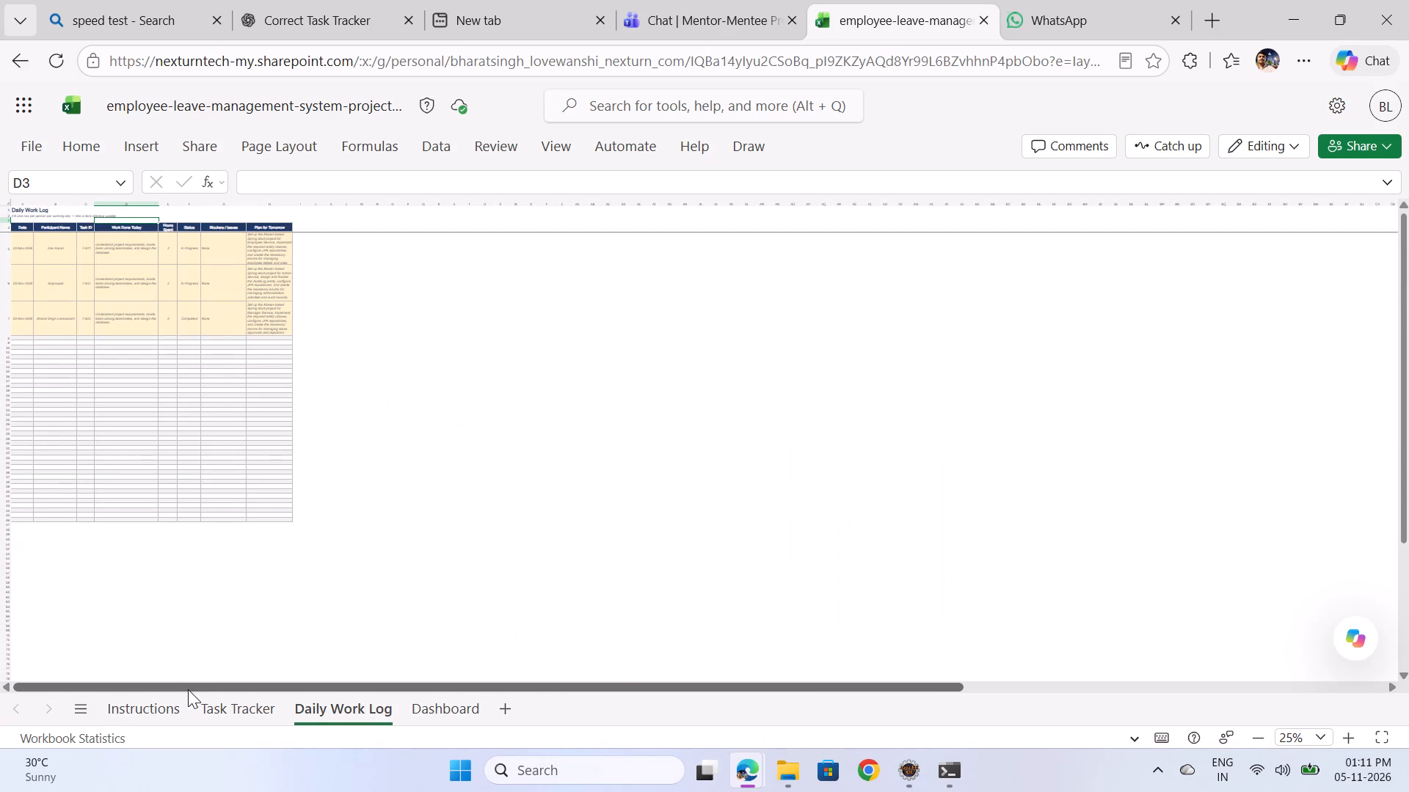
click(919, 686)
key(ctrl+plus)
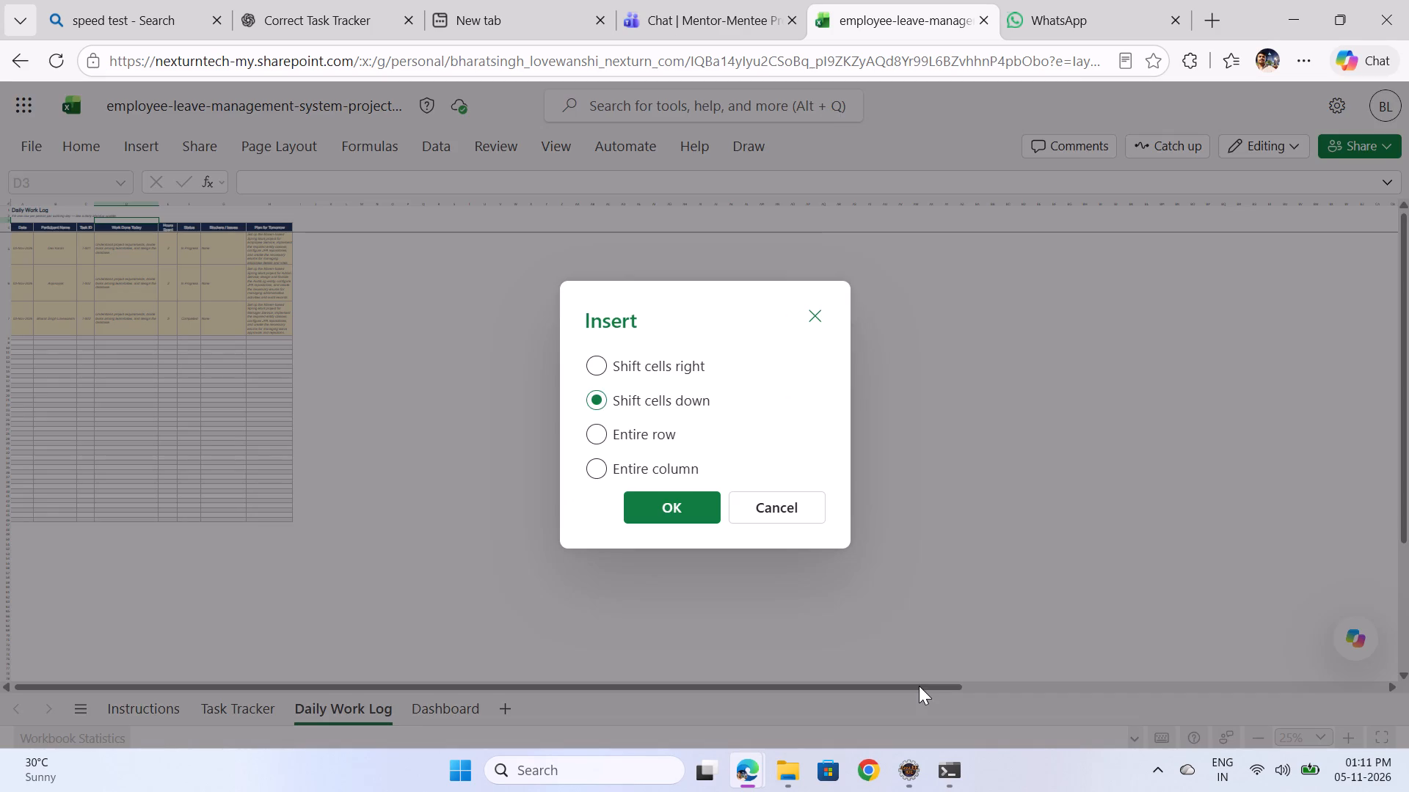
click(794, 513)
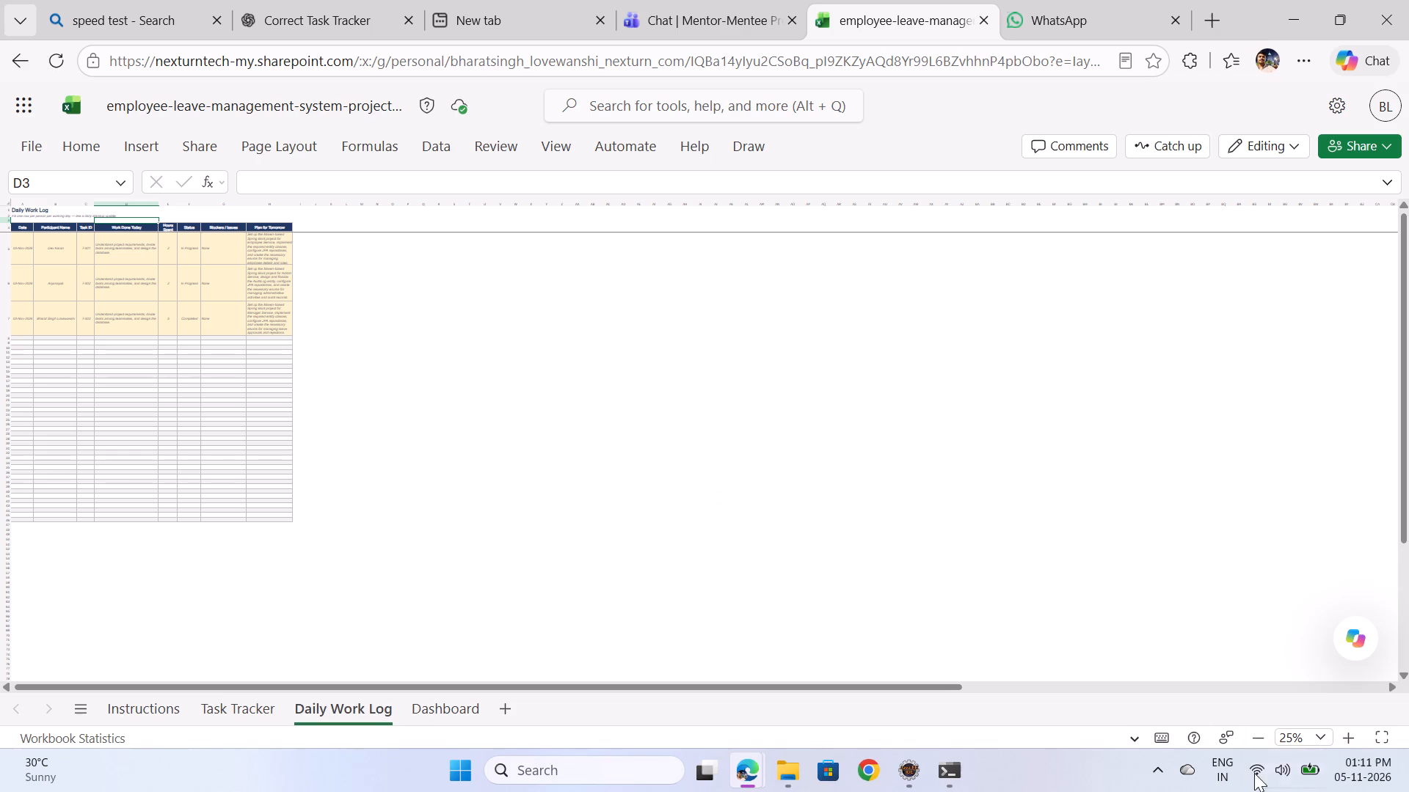
Enlarge the Daily Work Log sheet from its minimum zoom until the entries are readable.
click(1345, 742)
triple_click(1345, 742)
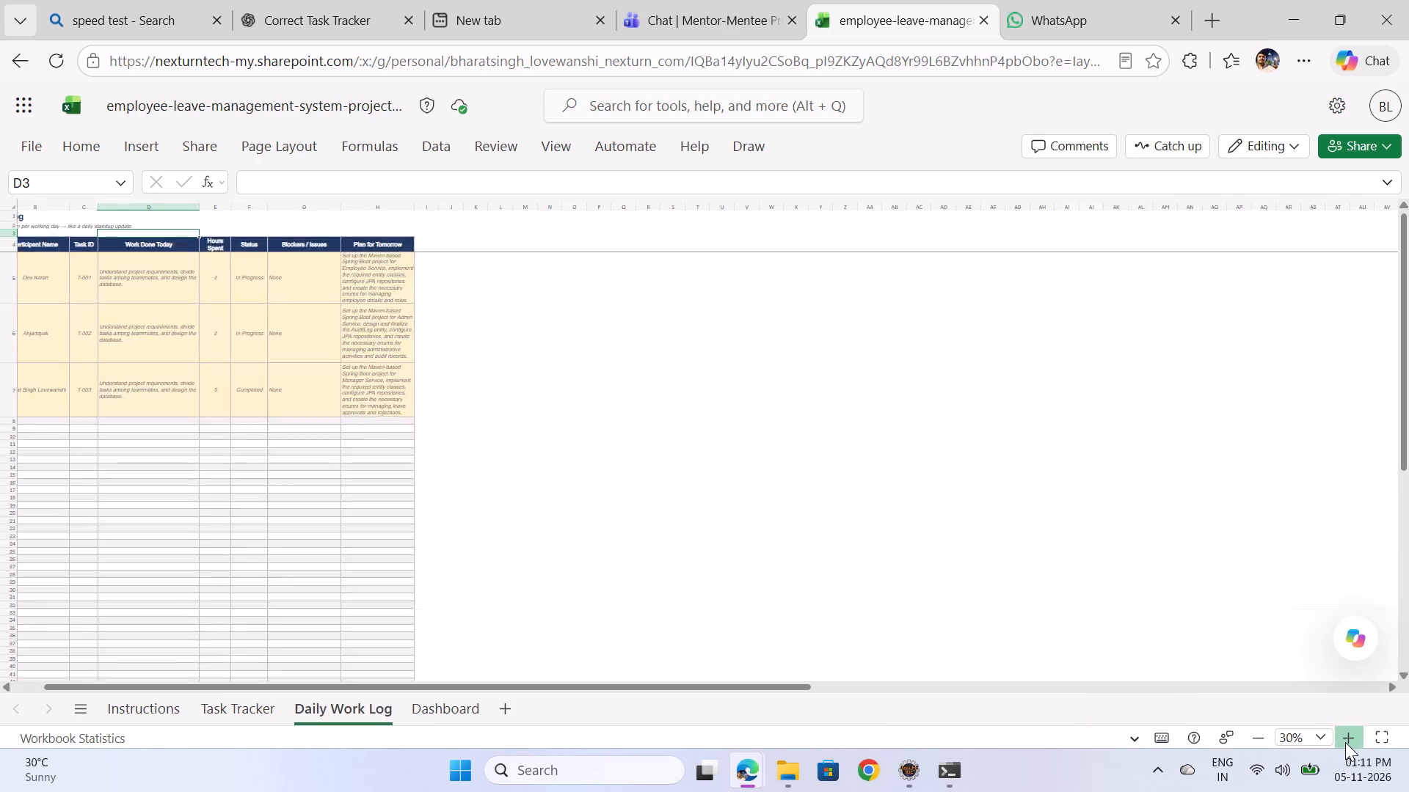
triple_click(1345, 742)
double_click(1345, 742)
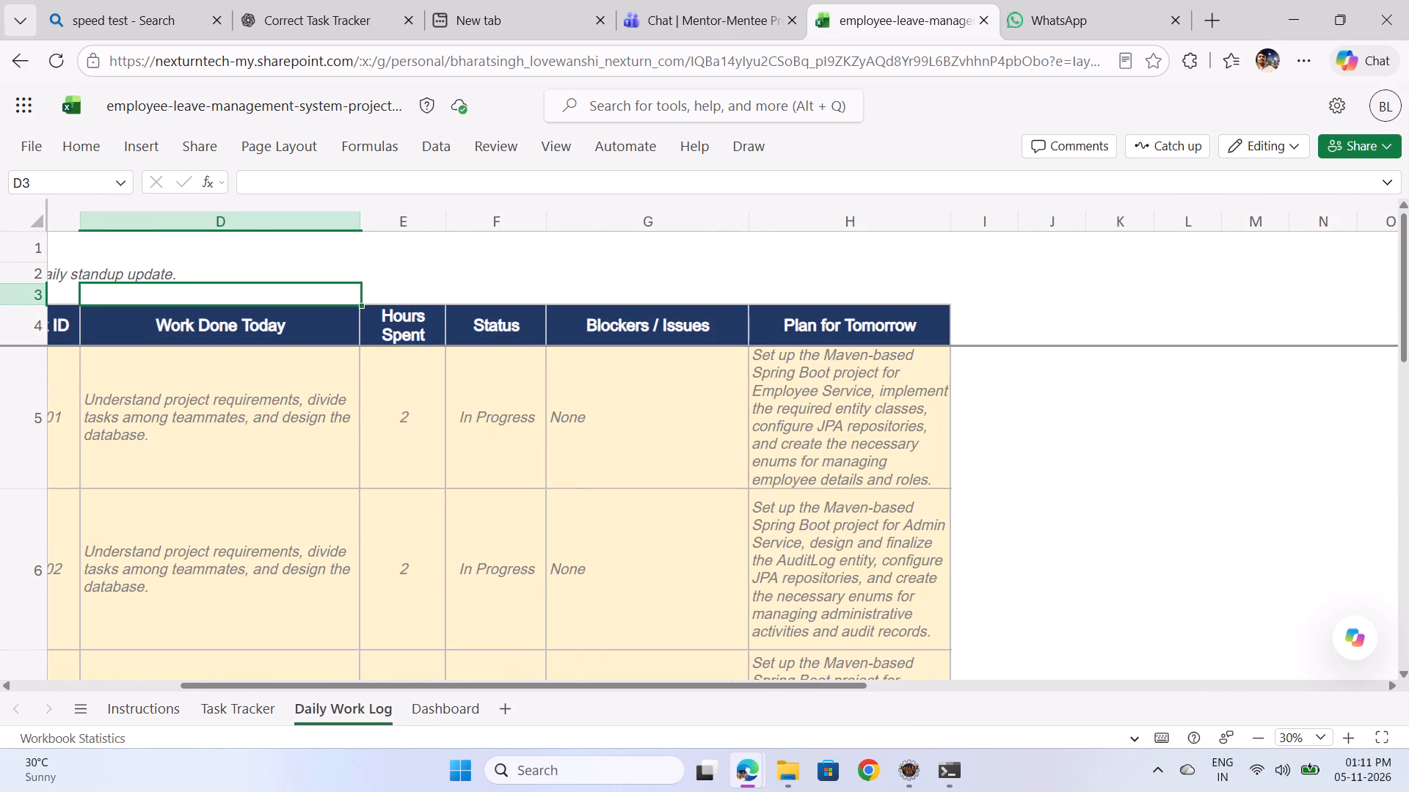
Set the Daily Work Log sheet's zoom to 100% with columns A to H in view.
scroll(1128, 563, right, 5)
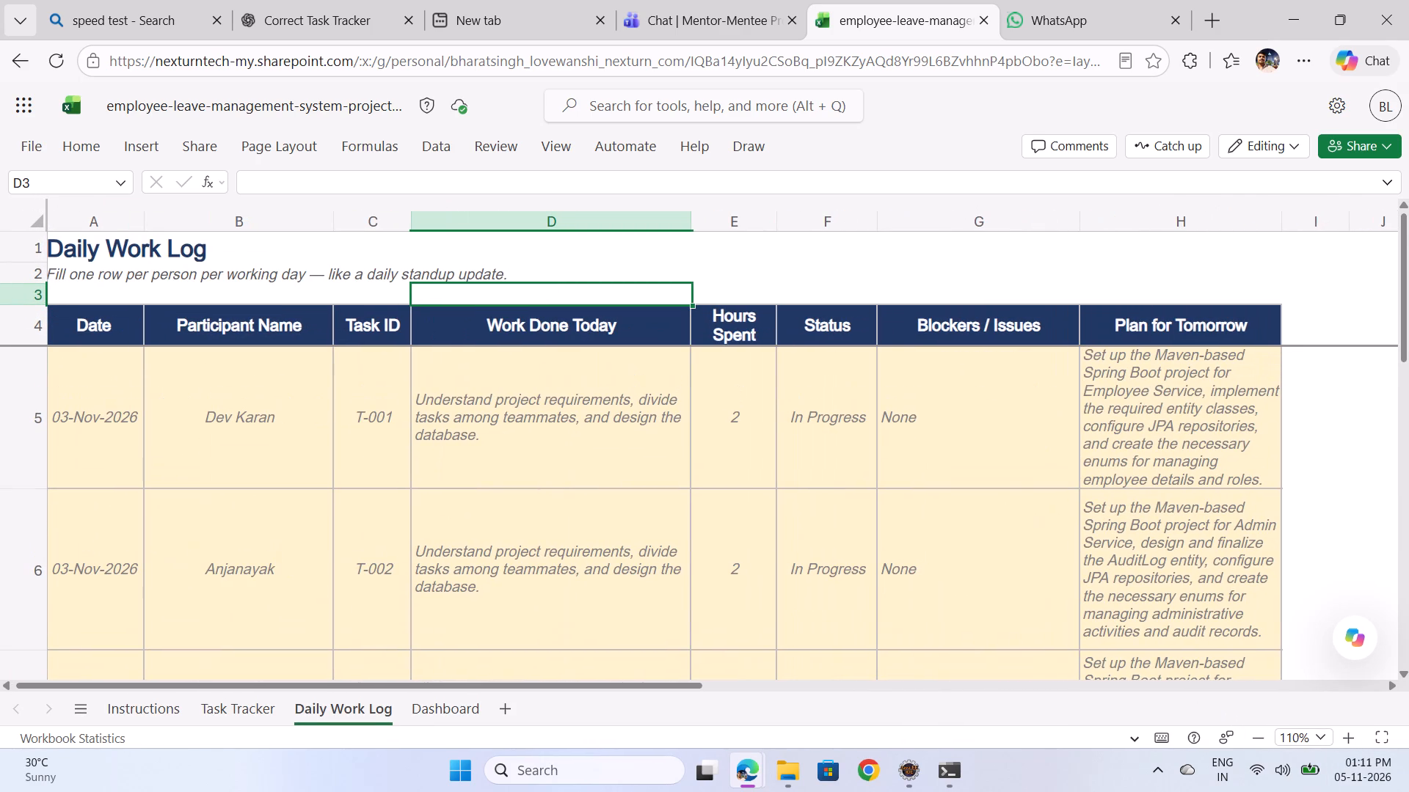
click(1259, 741)
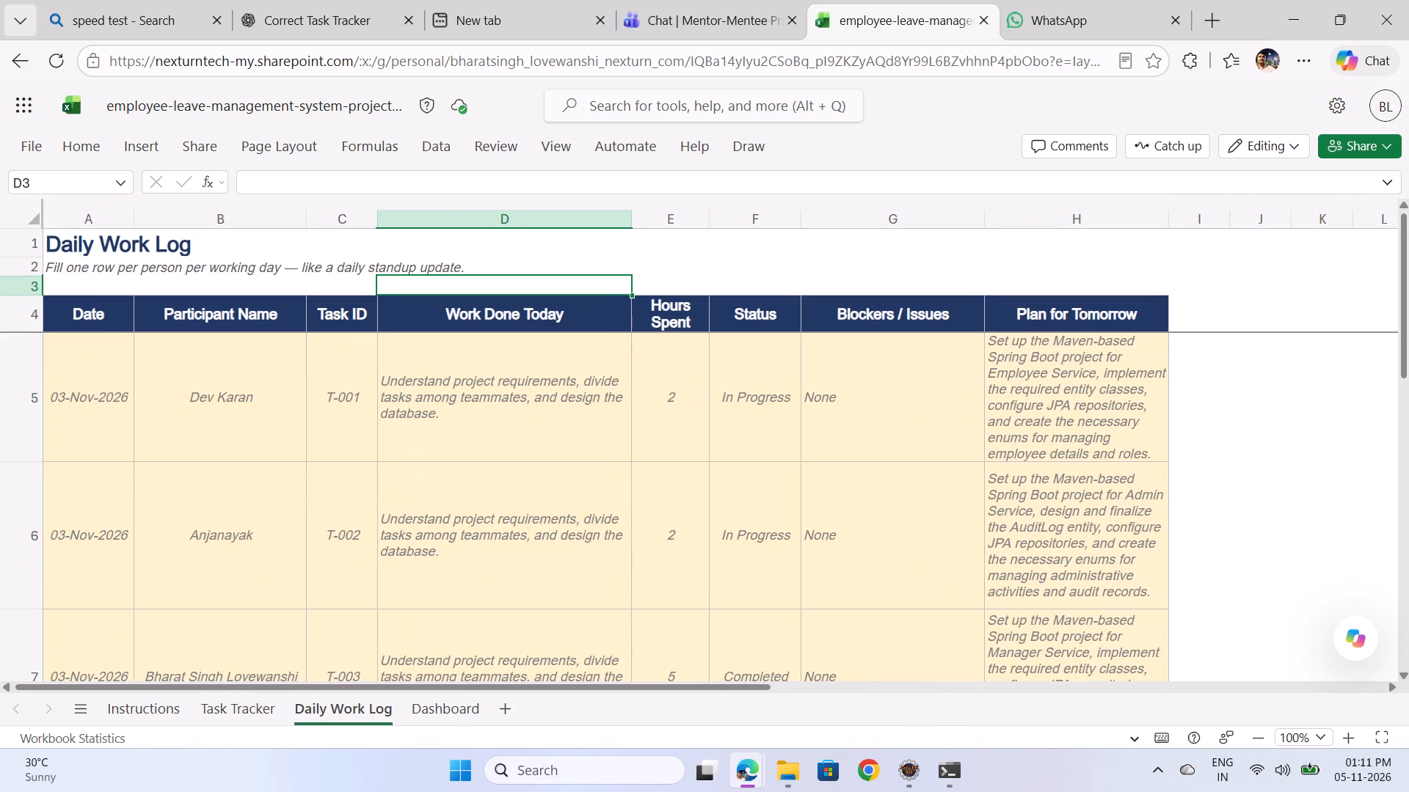
Copy the three log entries in rows 5 to 7 and paste them into the empty rows starting at row 8.
scroll(1163, 540, down, 2)
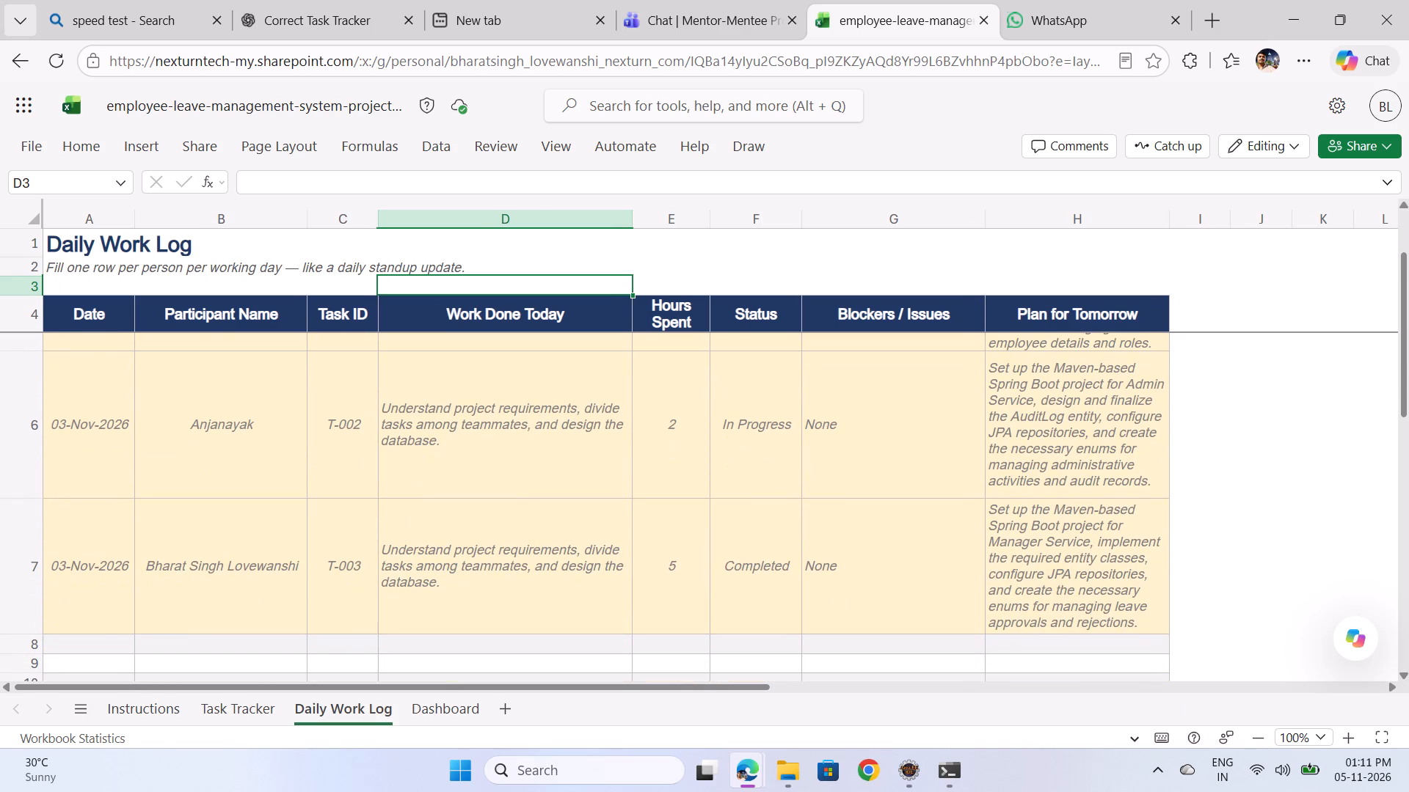
scroll(1163, 540, right, 1)
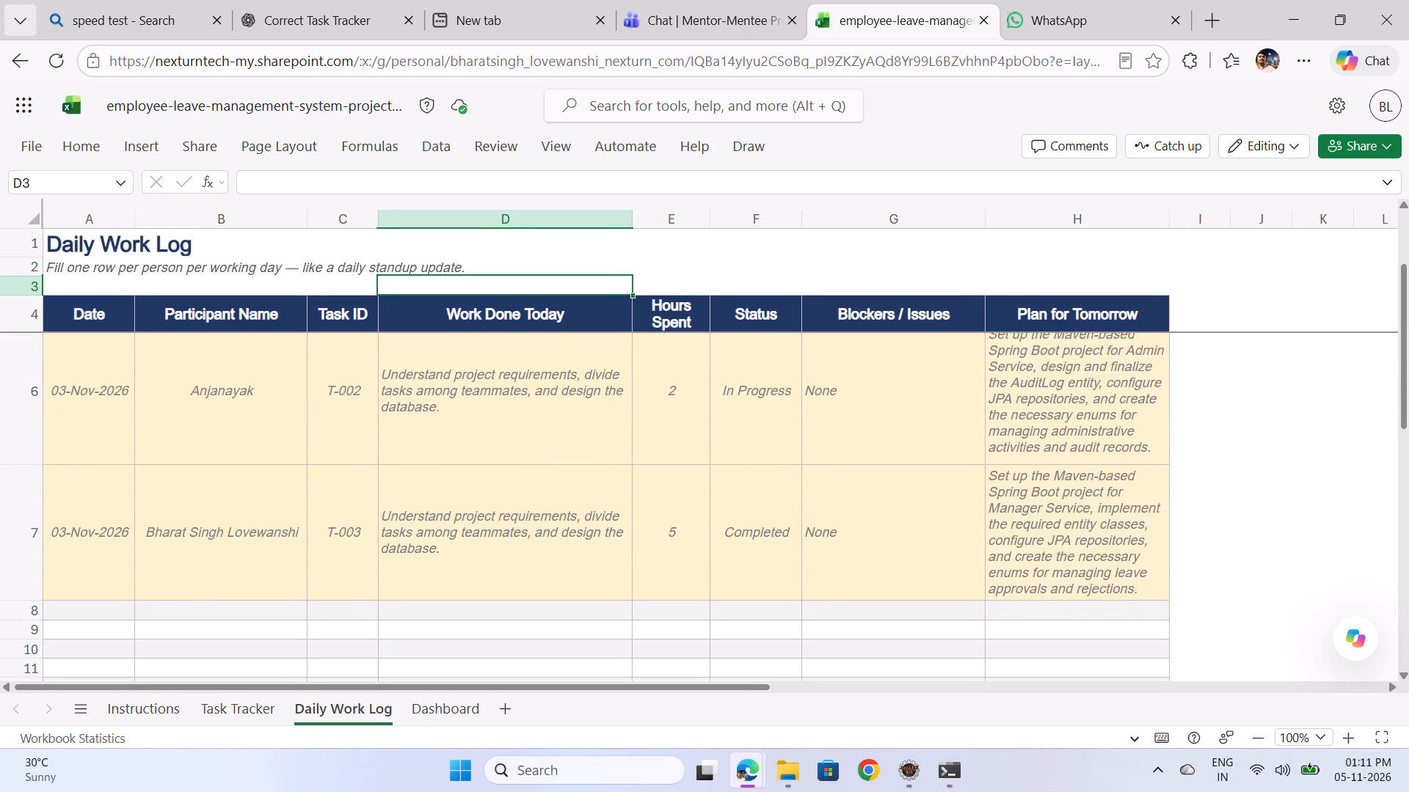
scroll(1163, 540, right, 1)
scroll(1163, 540, up, 1)
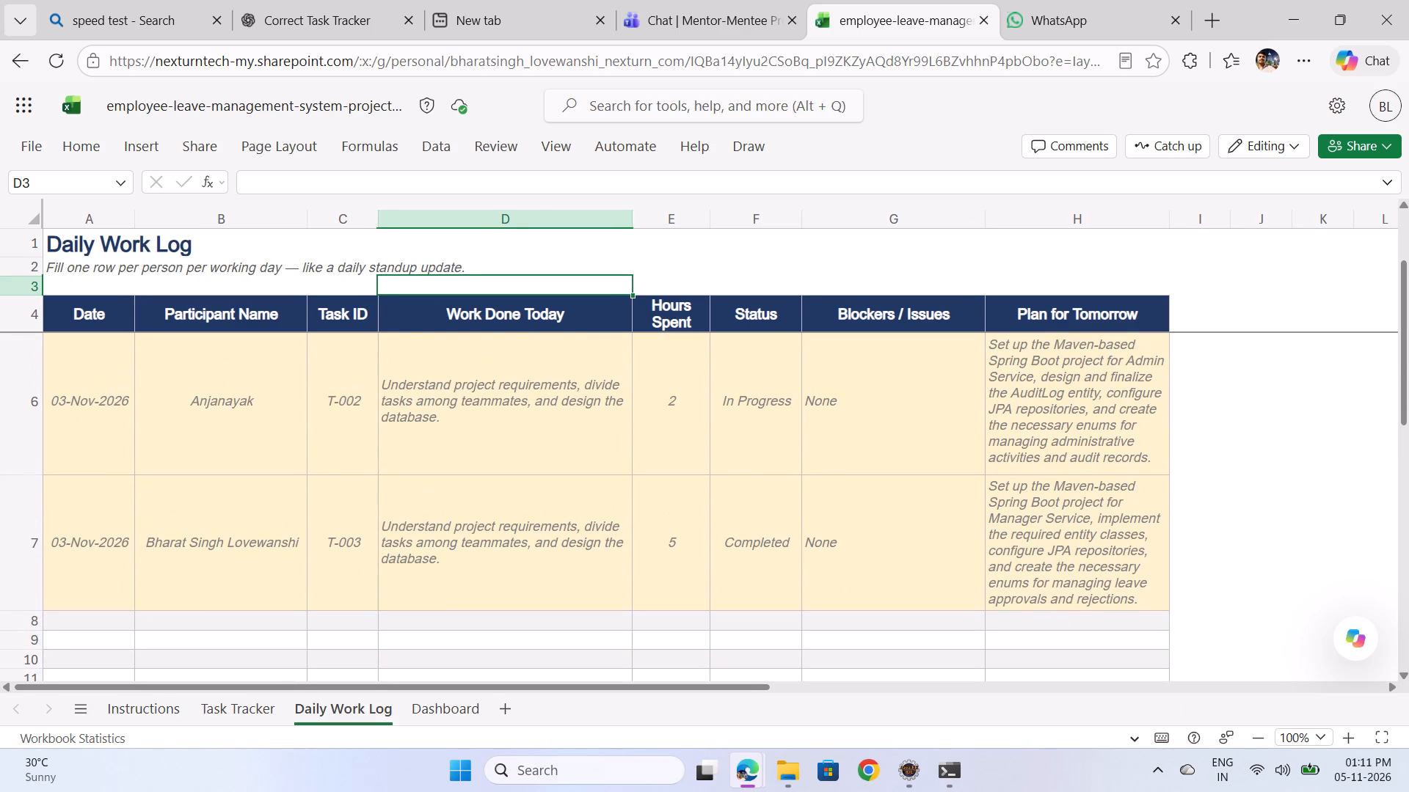
click(22, 548)
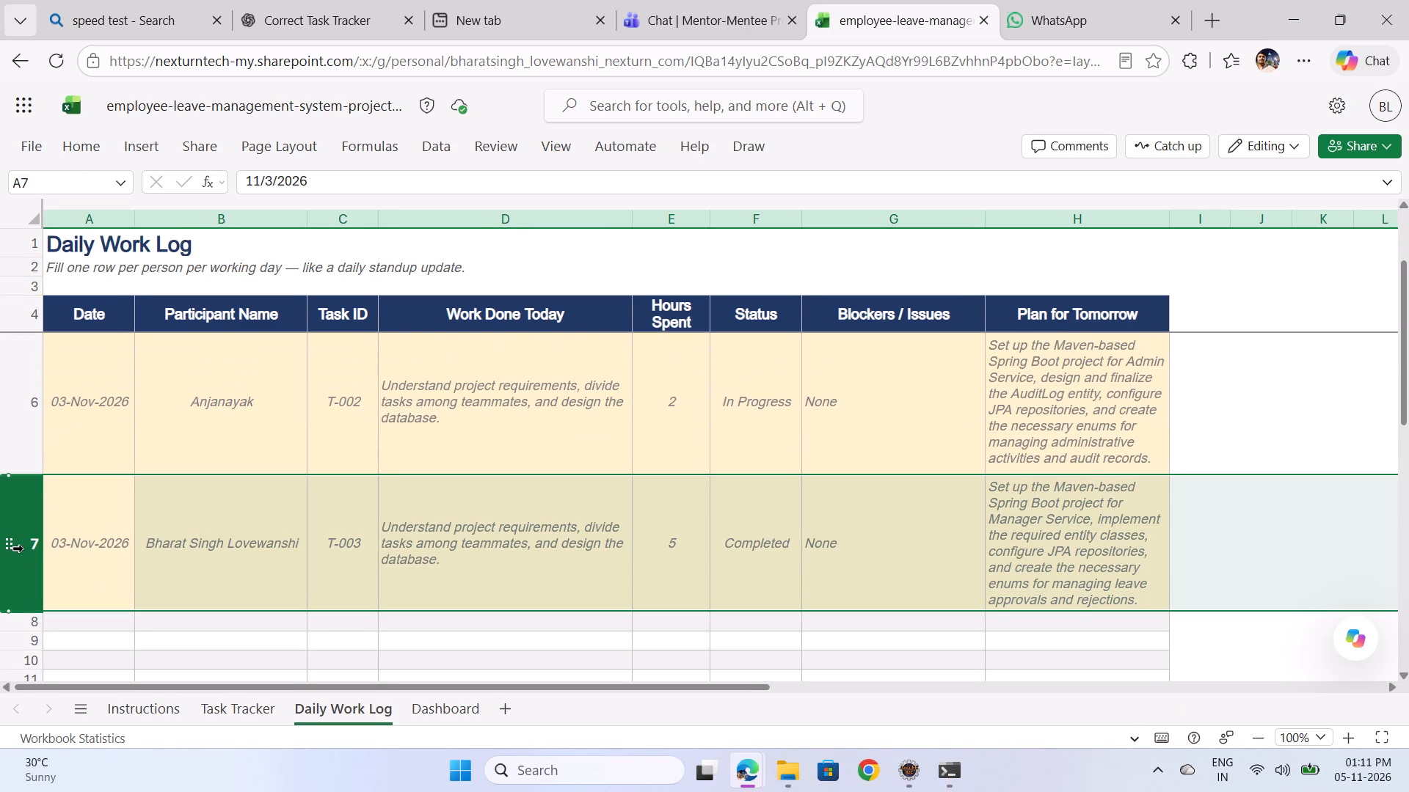
key(shift+Up)
key(shift+Up)
key(ctrl+c)
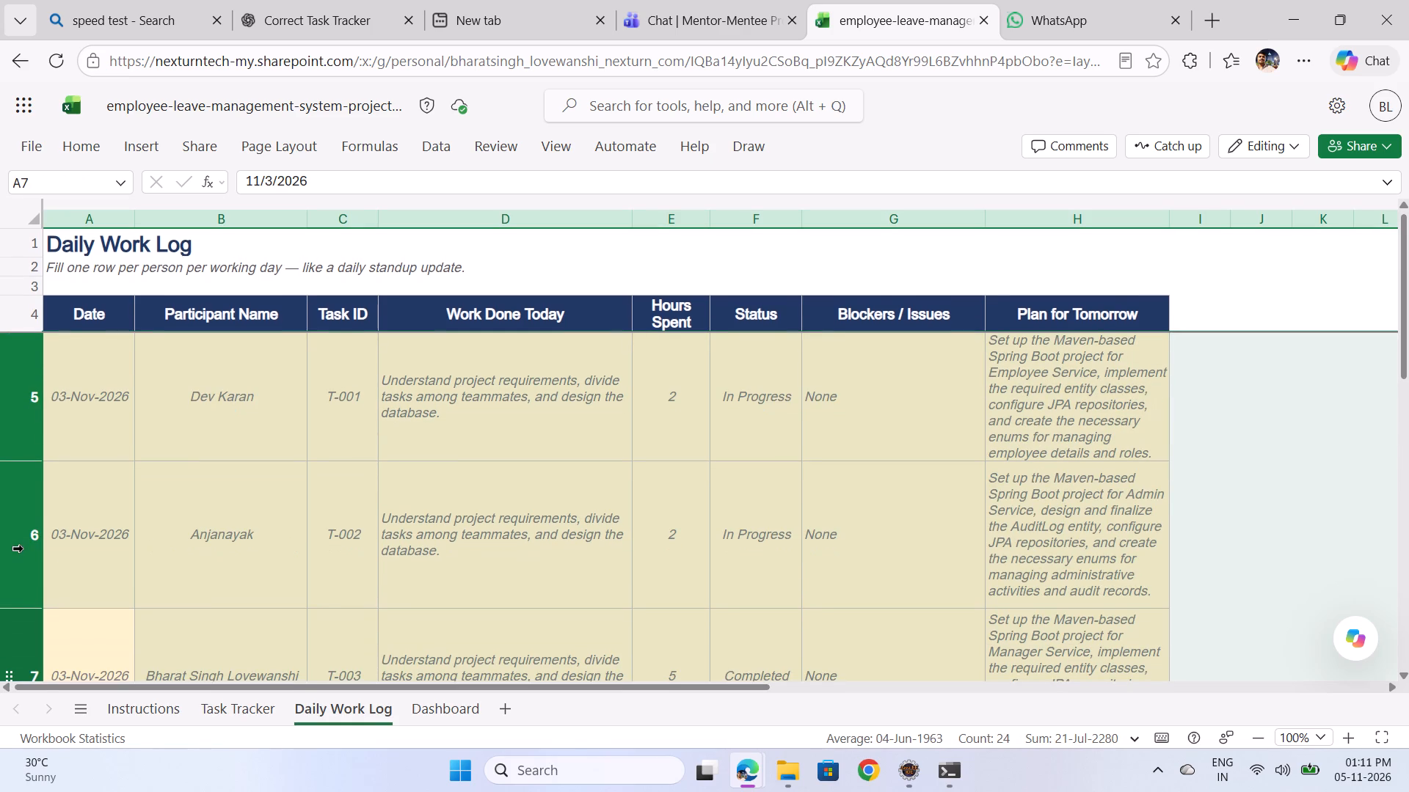
scroll(368, 499, down, 2)
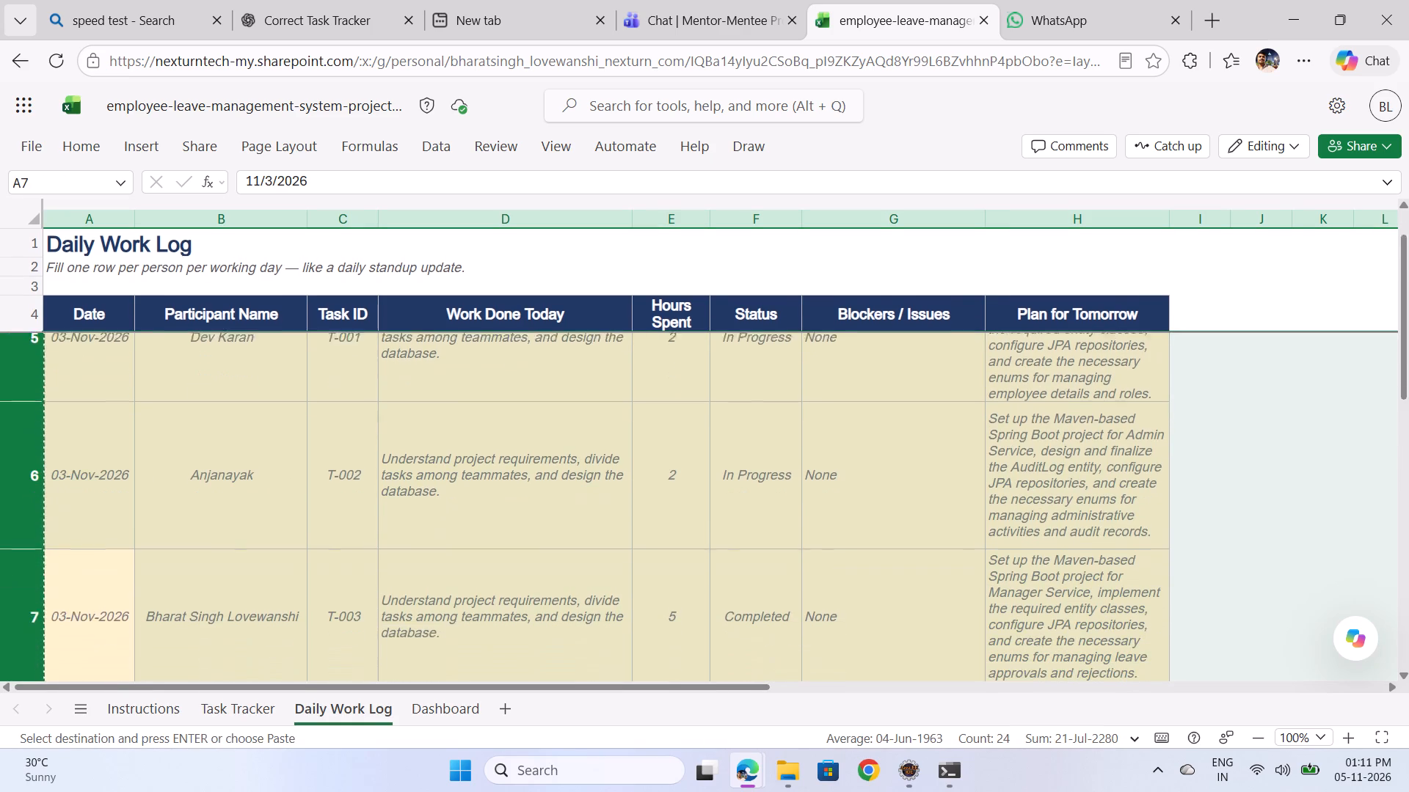
scroll(368, 499, down, 2)
click(25, 583)
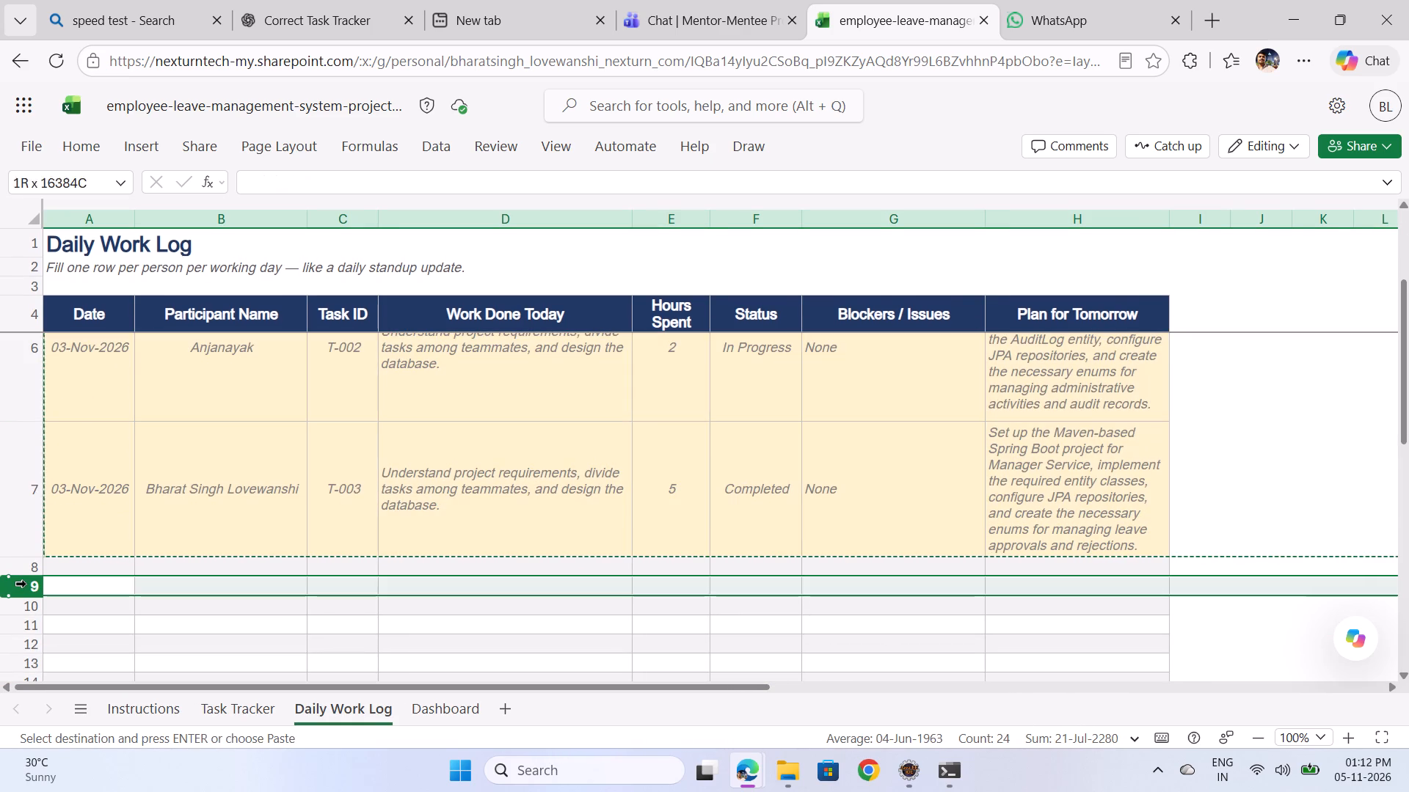
click(25, 568)
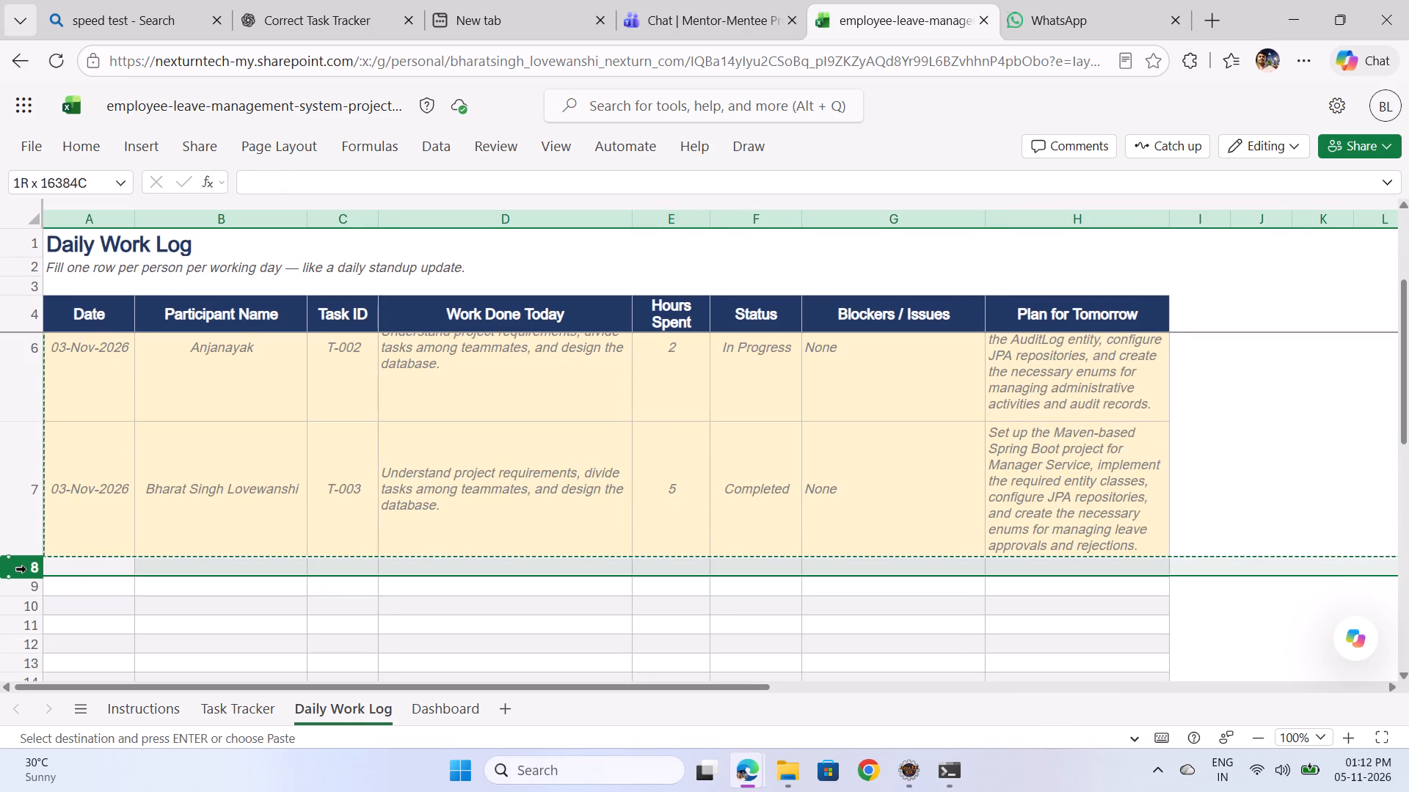
key(ctrl+v)
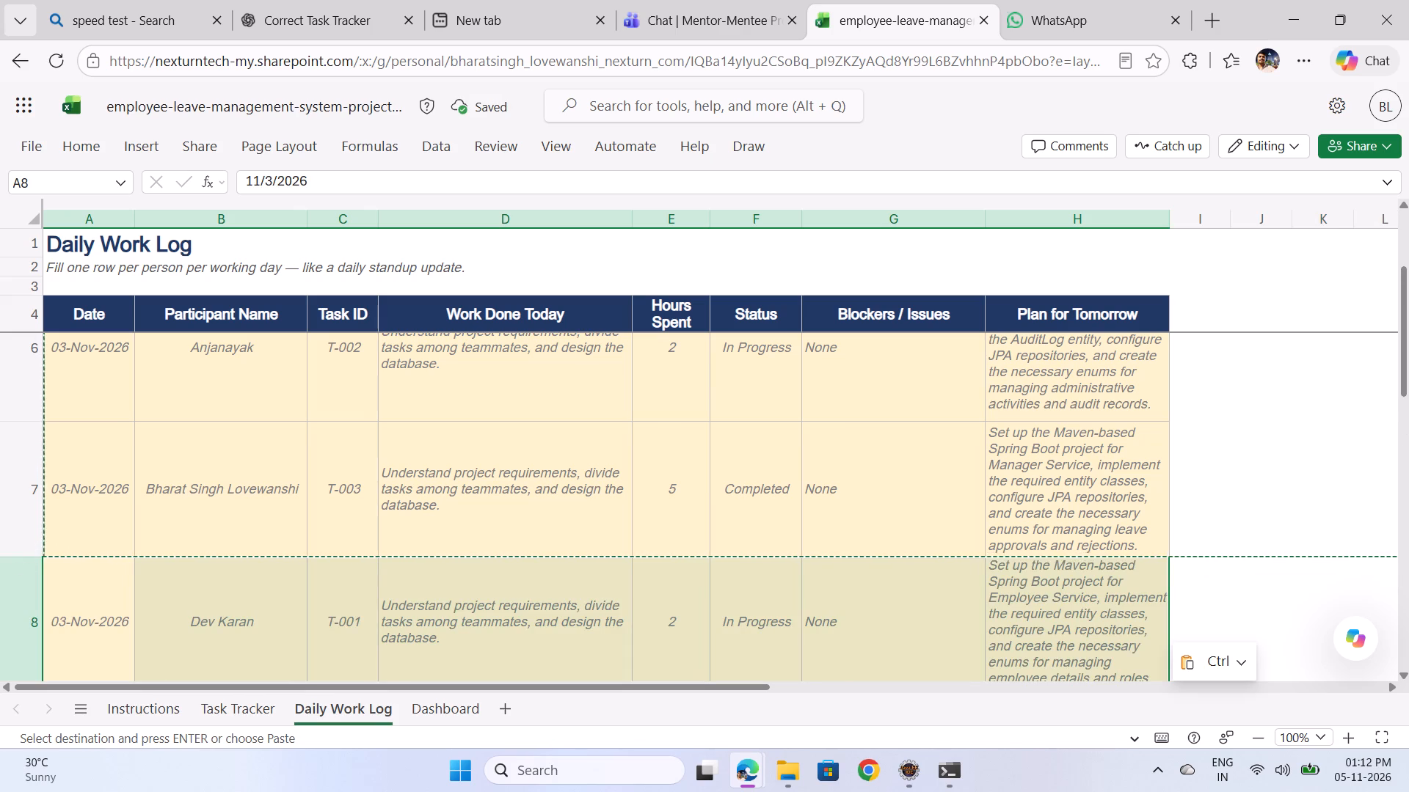
Replace the Work Done Today text in D10 with a copy of the Plan for Tomorrow text from H7.
click(611, 460)
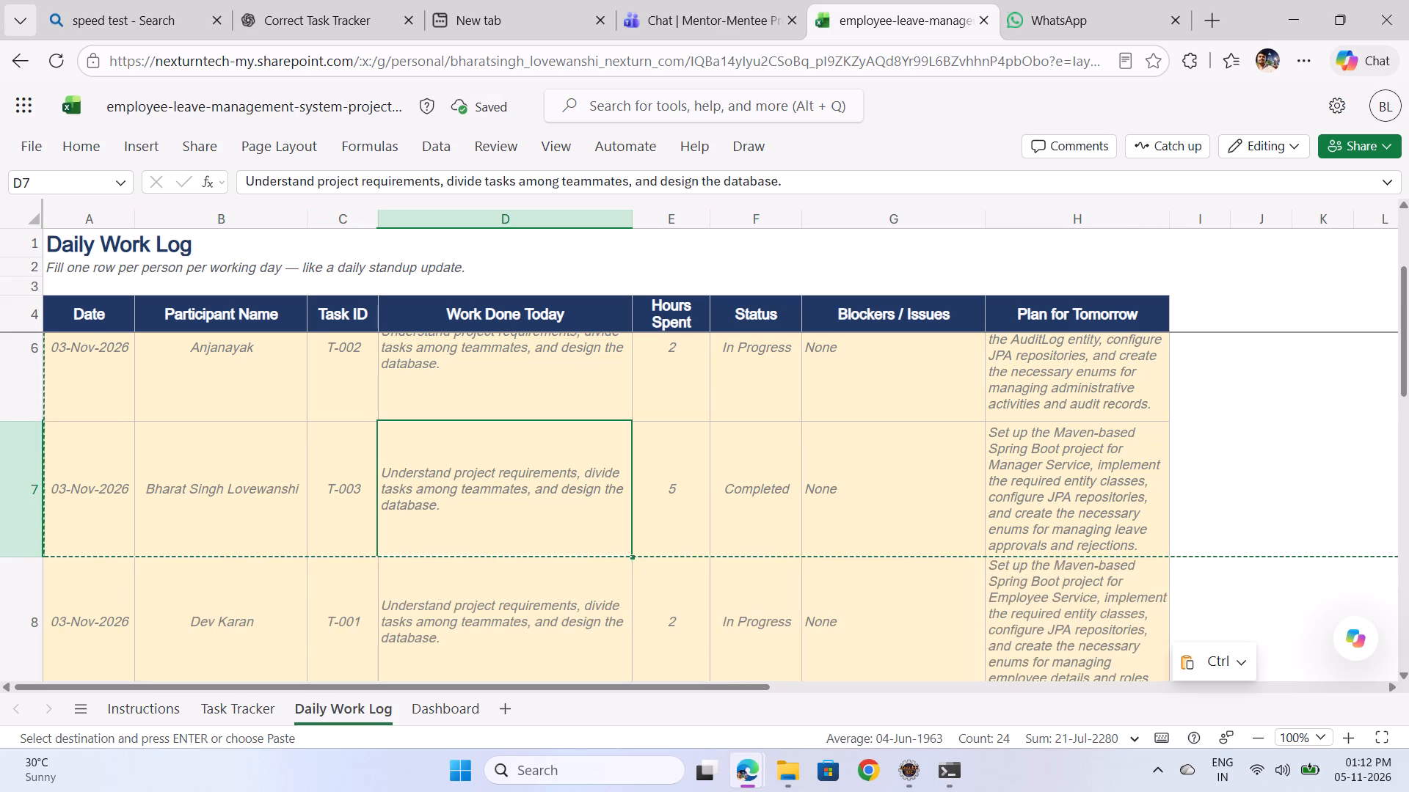
scroll(542, 477, up, 5)
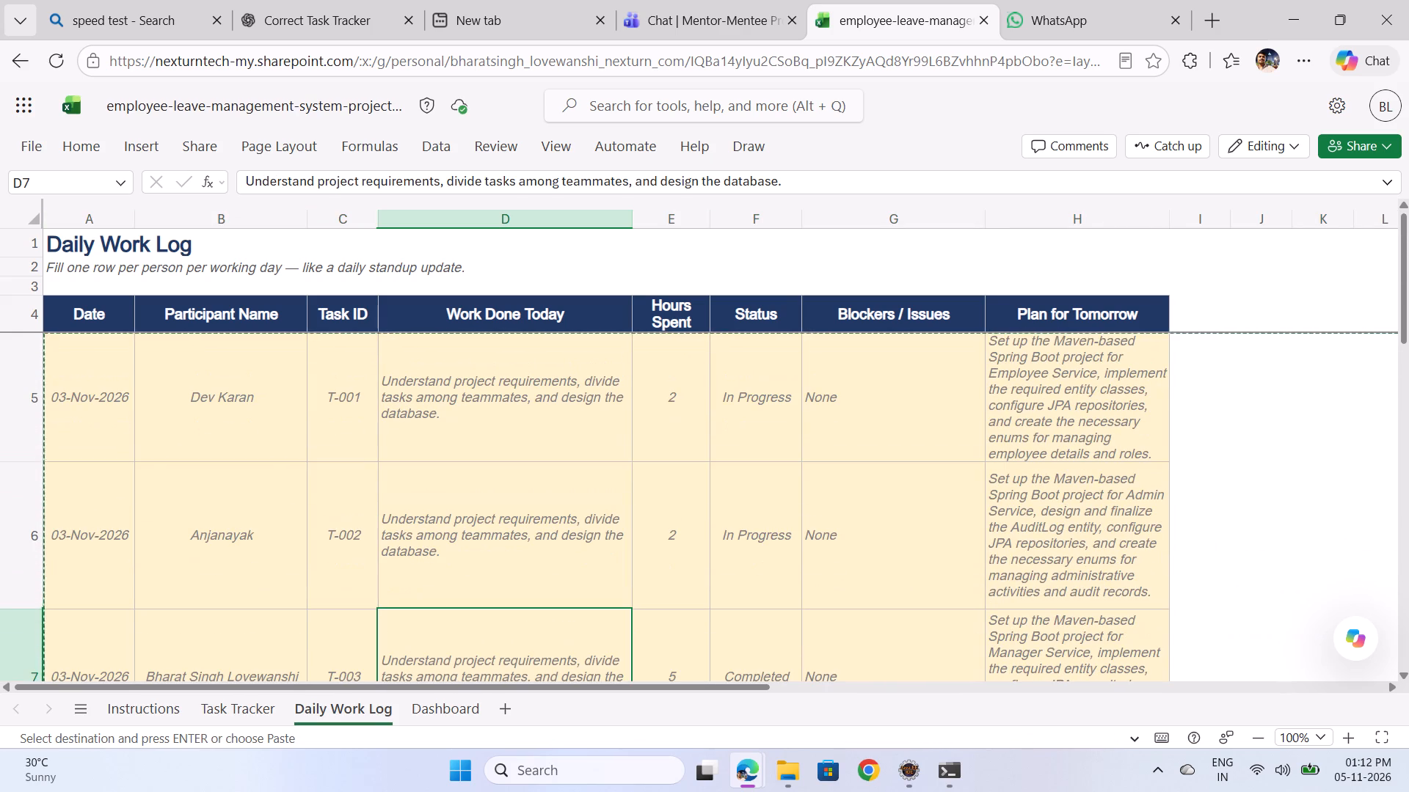
scroll(861, 269, up, 1)
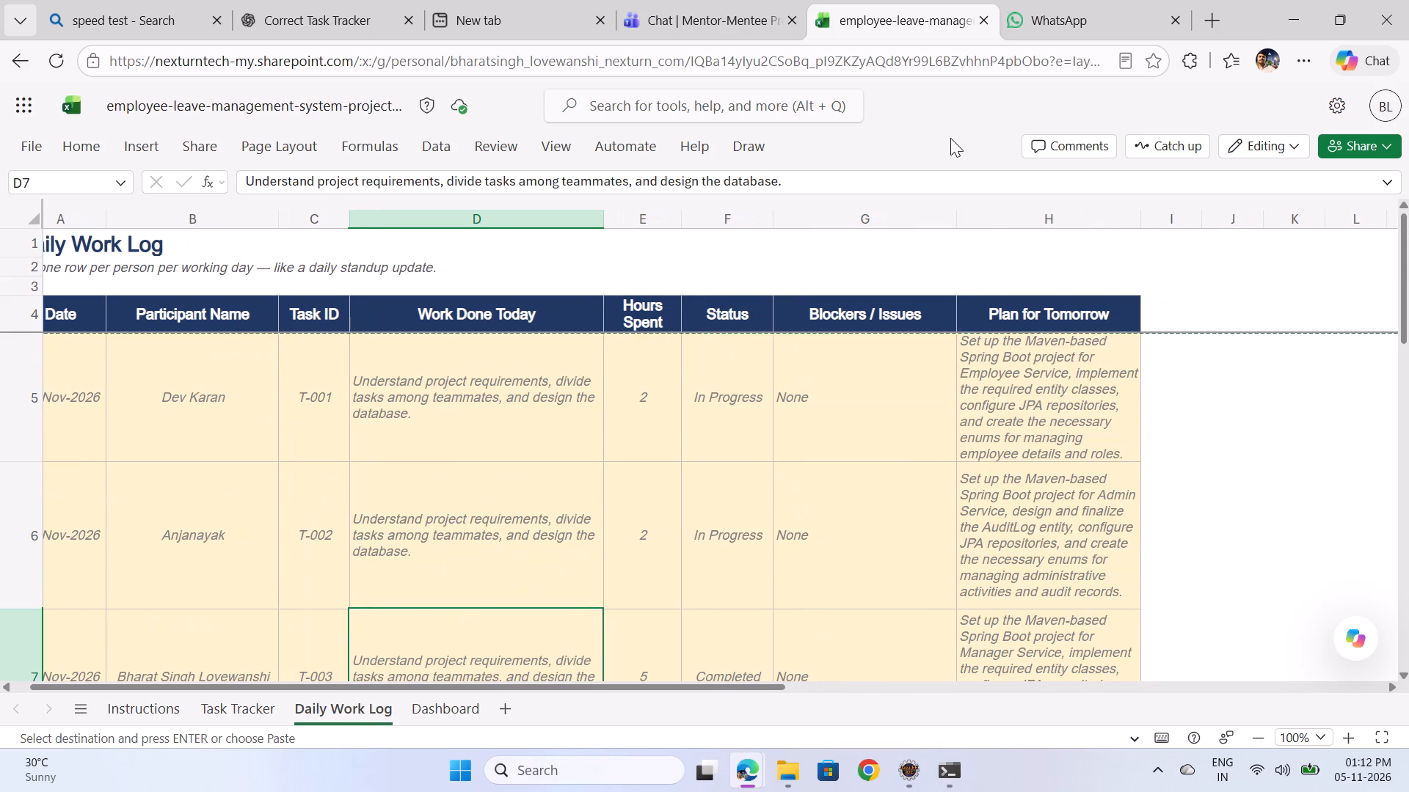
scroll(953, 135, right, 1)
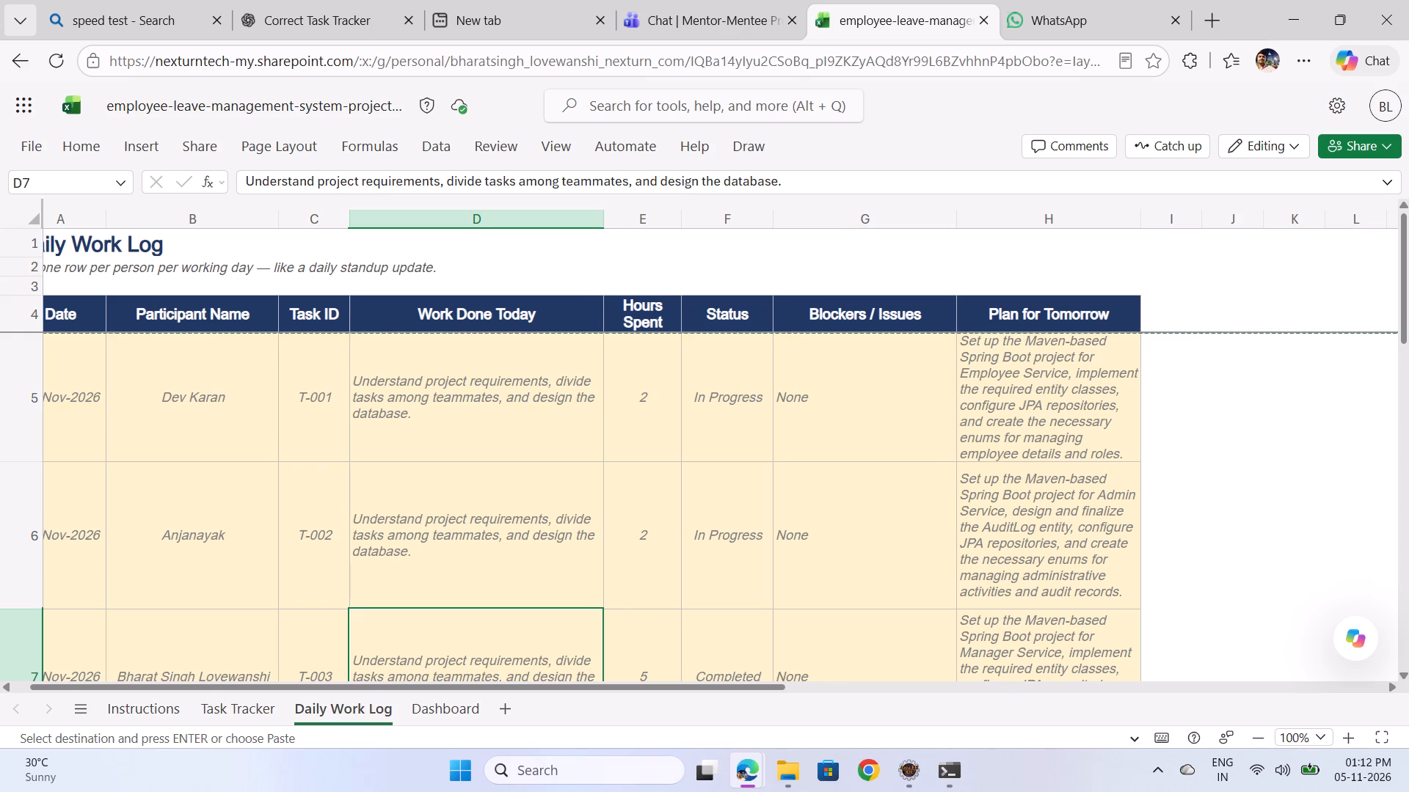
scroll(826, 414, right, 6)
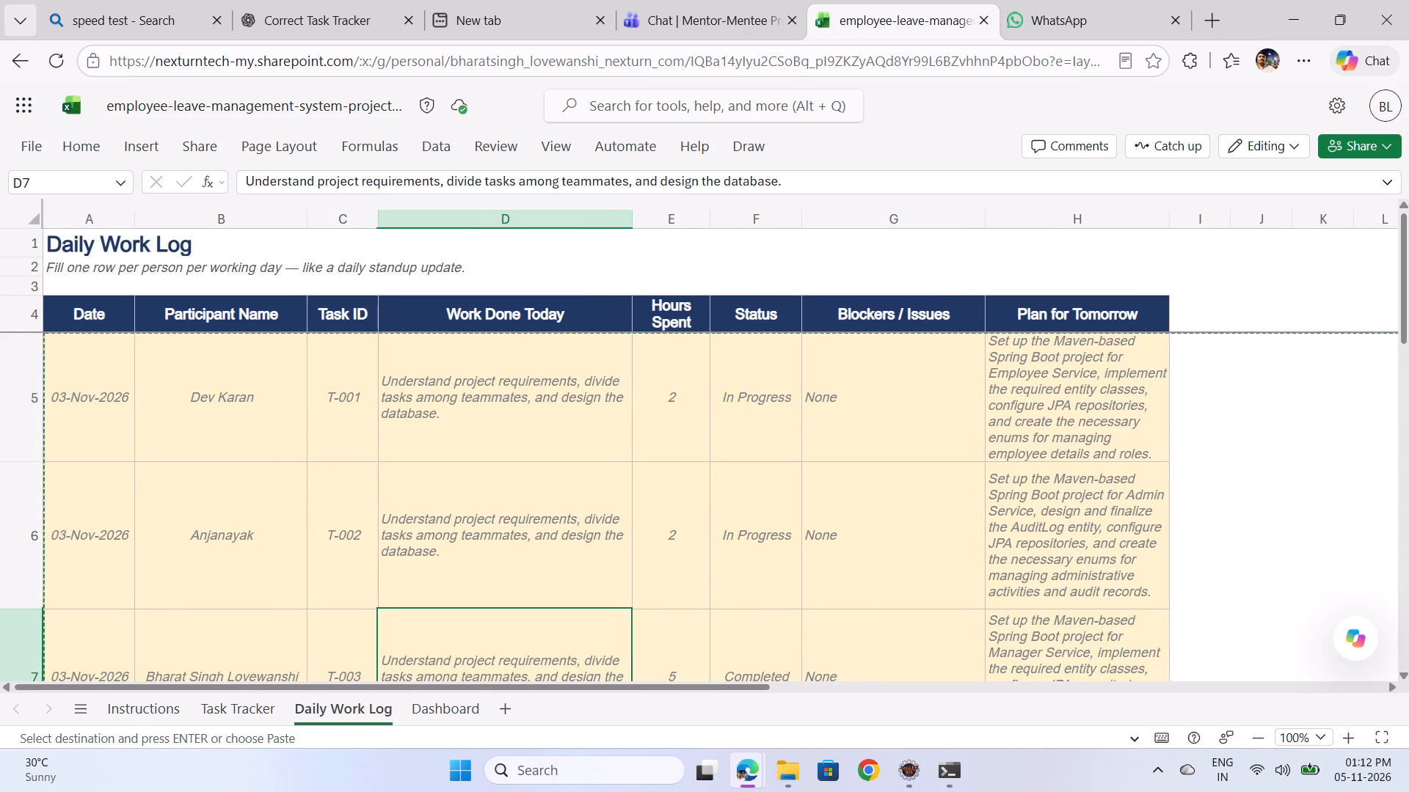
scroll(1070, 513, down, 1)
triple_click(1047, 630)
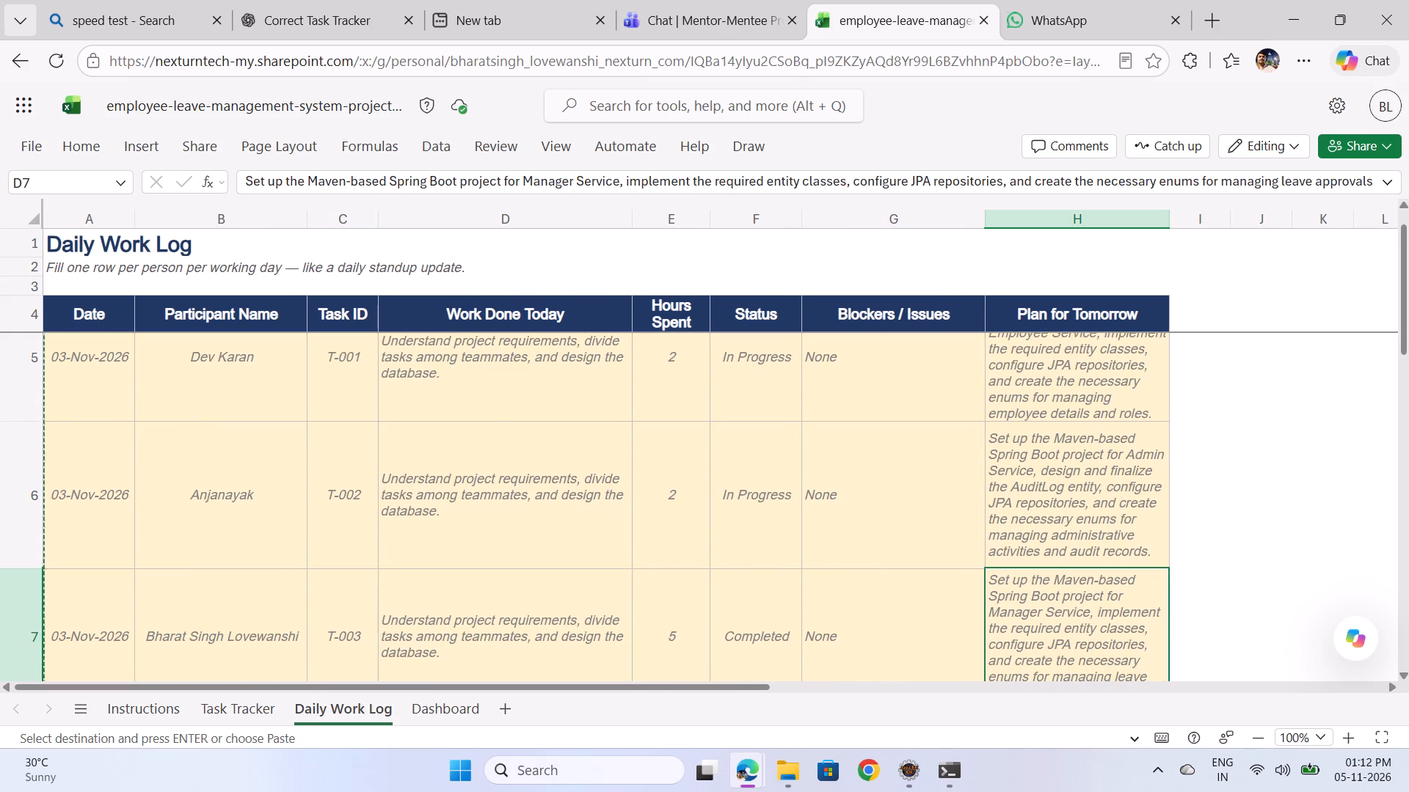
key(ctrl+a)
key(ctrl+c)
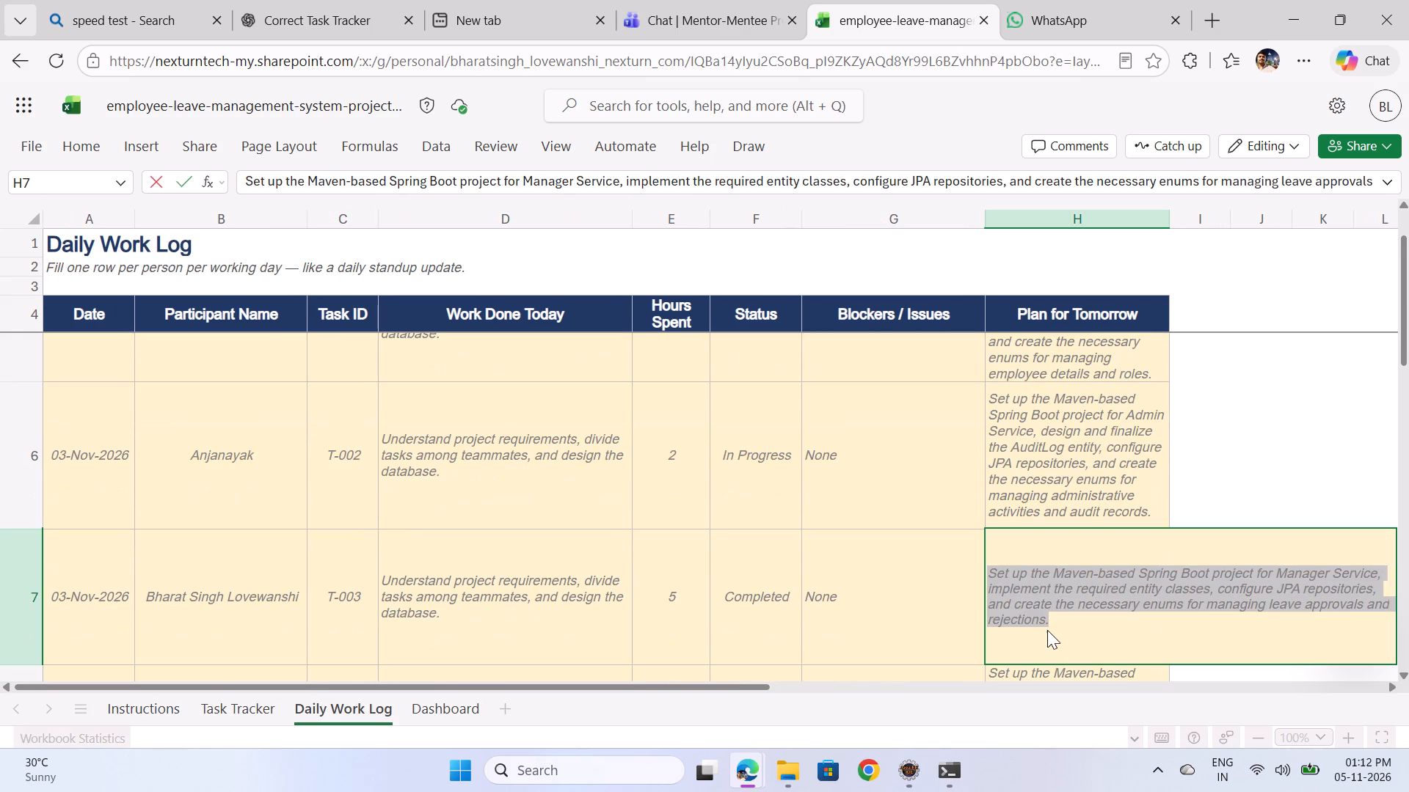
scroll(797, 587, down, 2)
scroll(572, 513, down, 2)
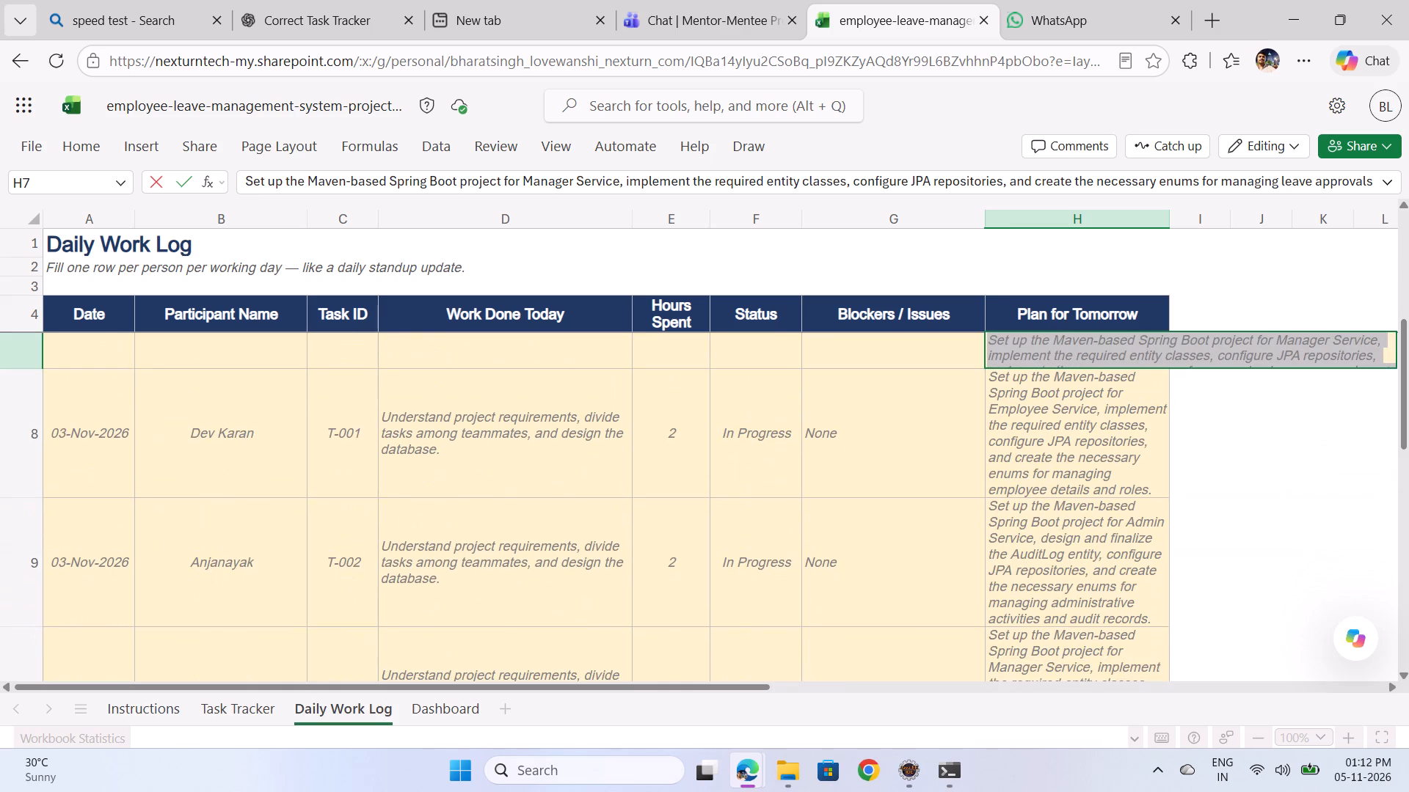
scroll(540, 557, down, 1)
triple_click(540, 557)
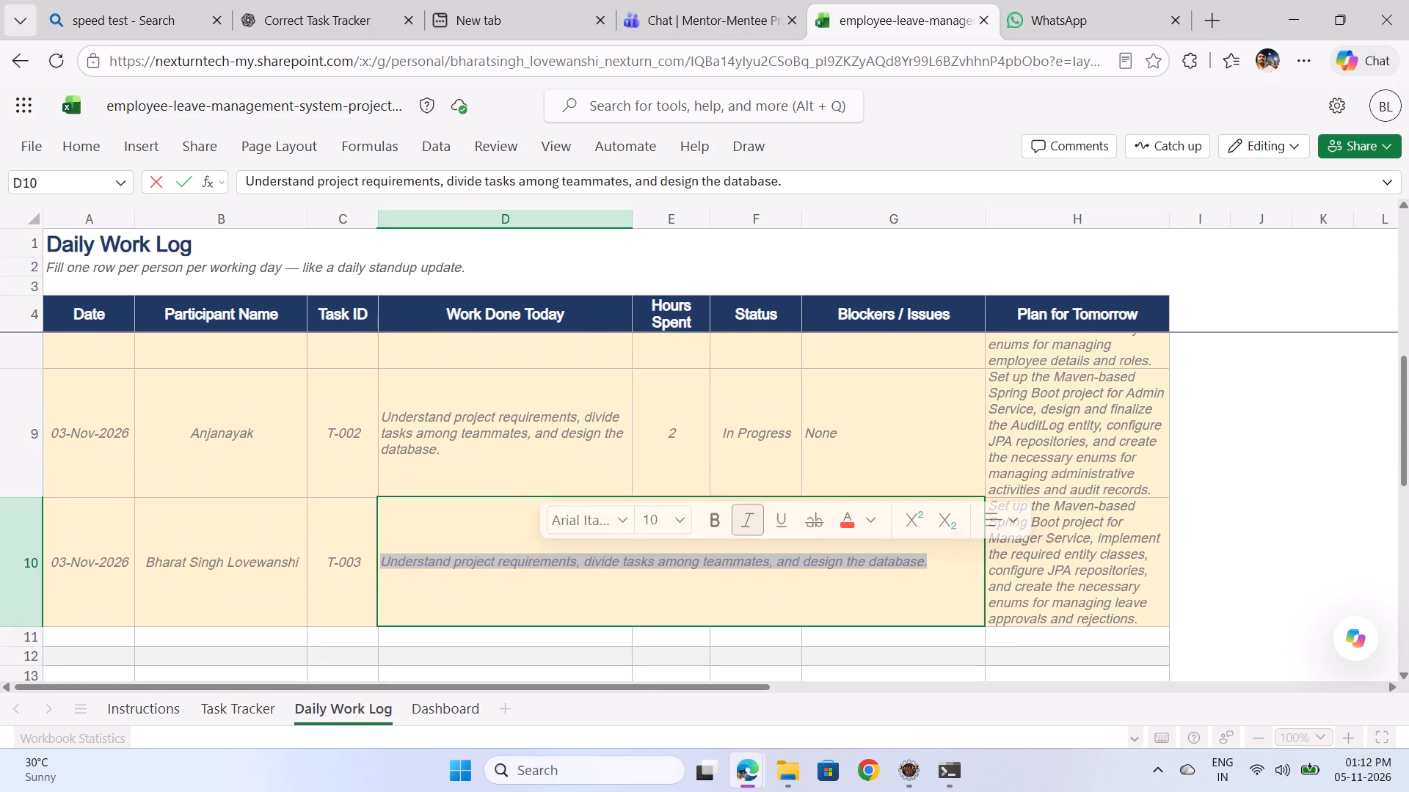
key(ctrl+v)
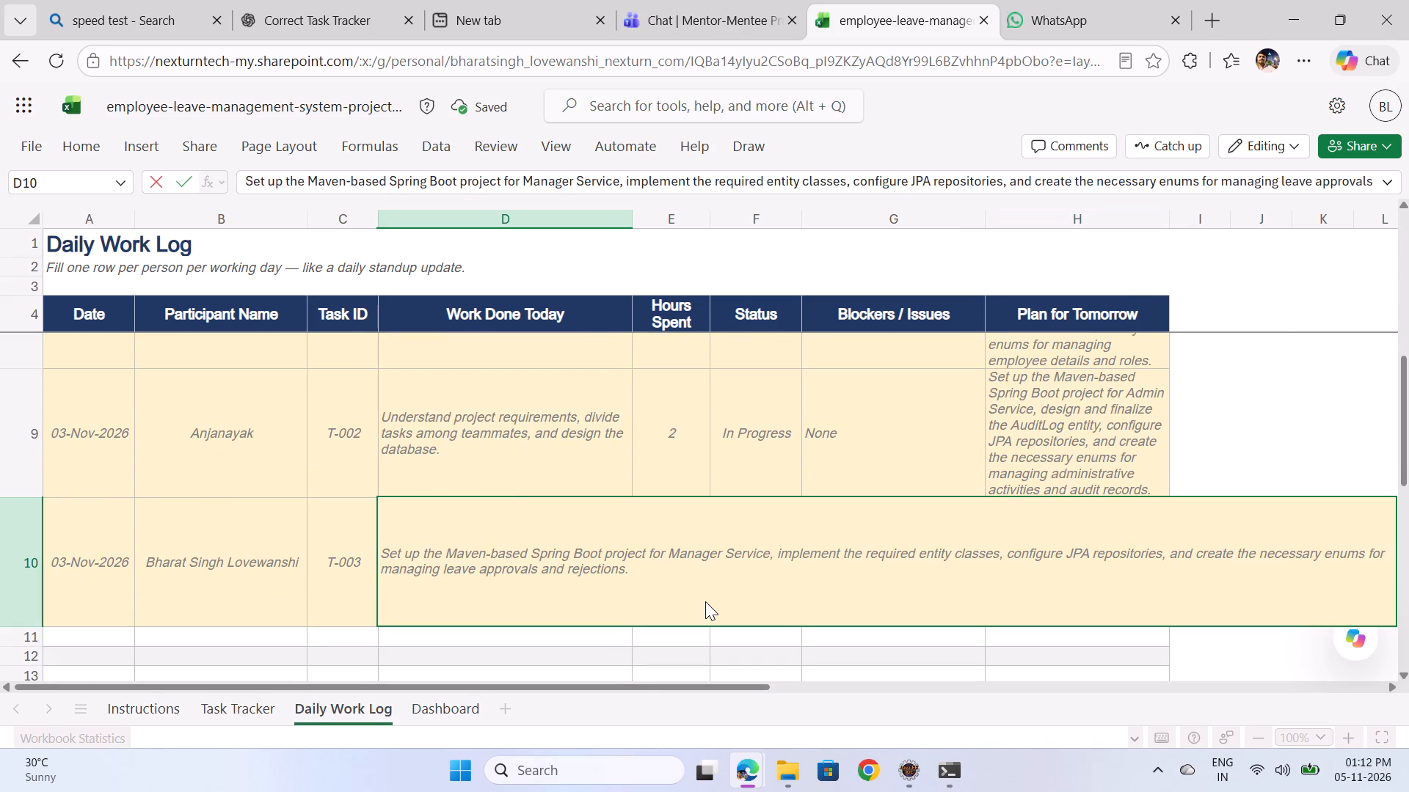
click(705, 601)
double_click(572, 554)
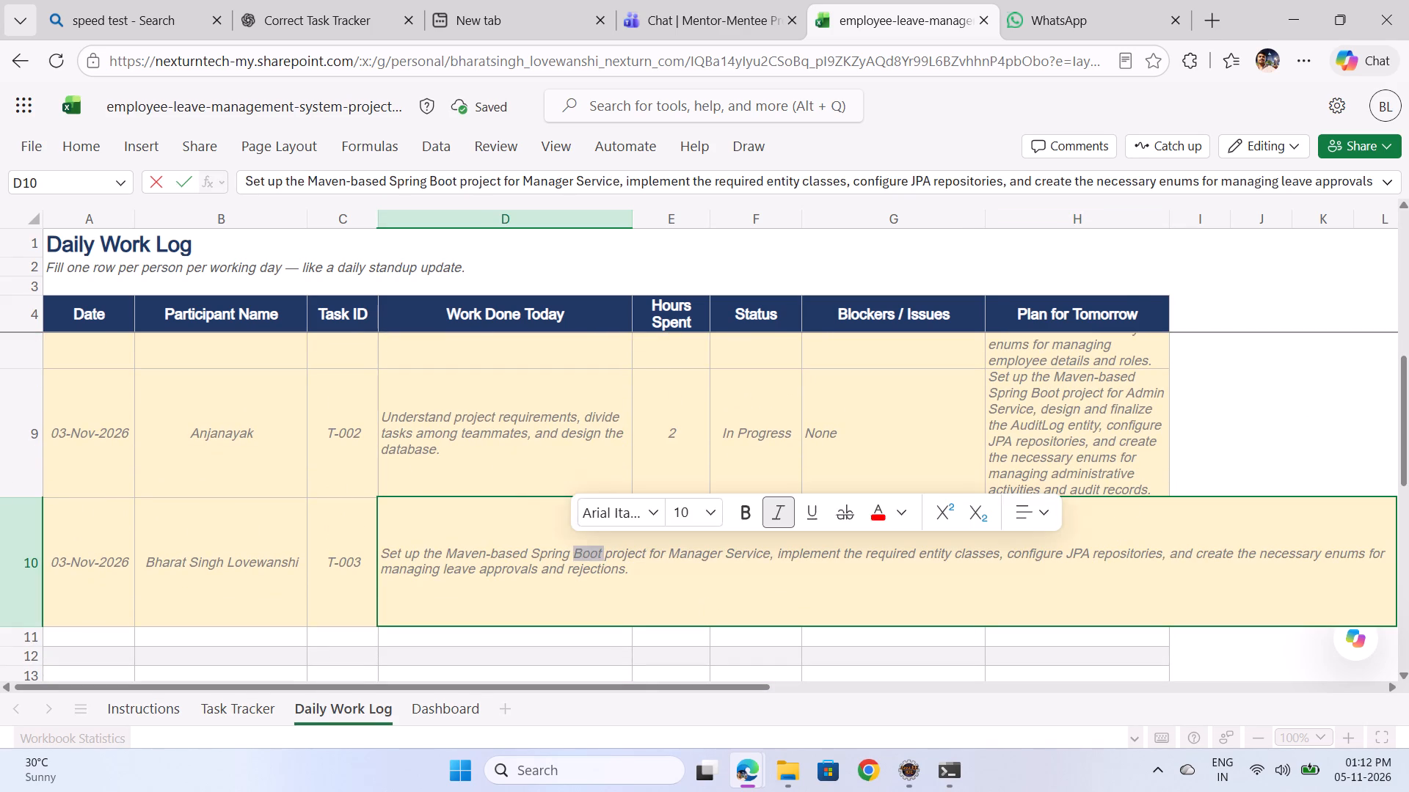
click(572, 554)
click(1198, 451)
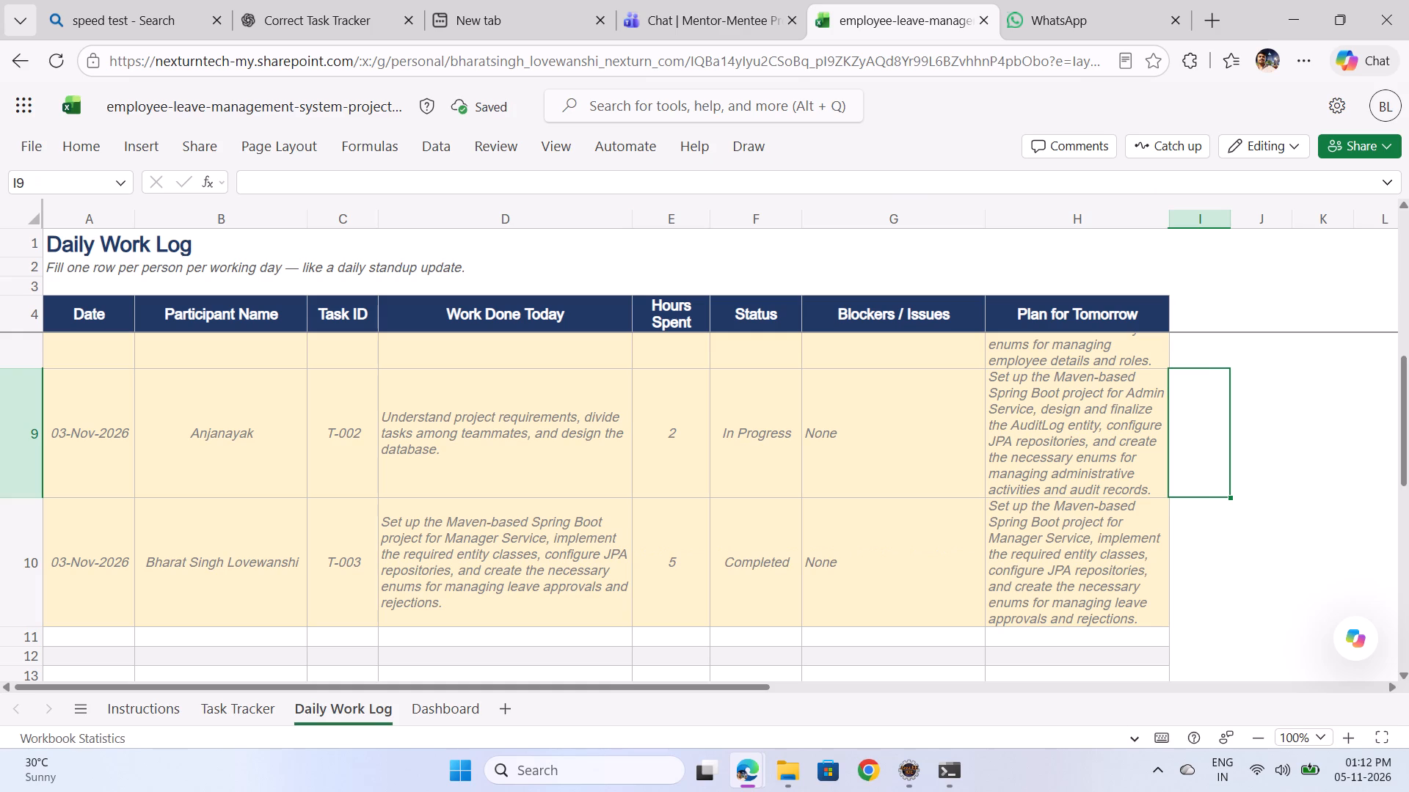
Clear the Work Done Today text for T-002 in D9 and T-001 in D8.
double_click(469, 428)
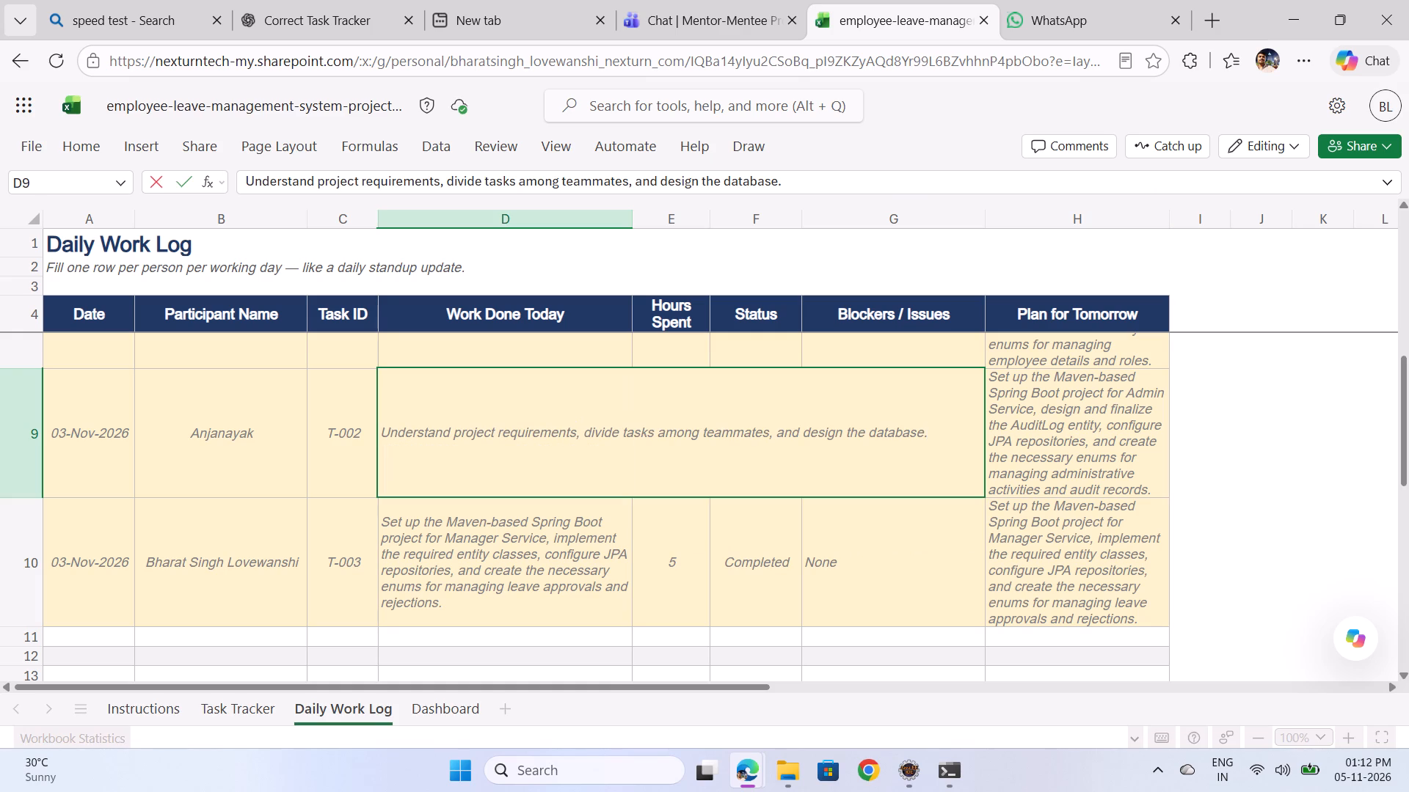
key(ctrl+a)
key(BackSpace)
scroll(469, 428, up, 2)
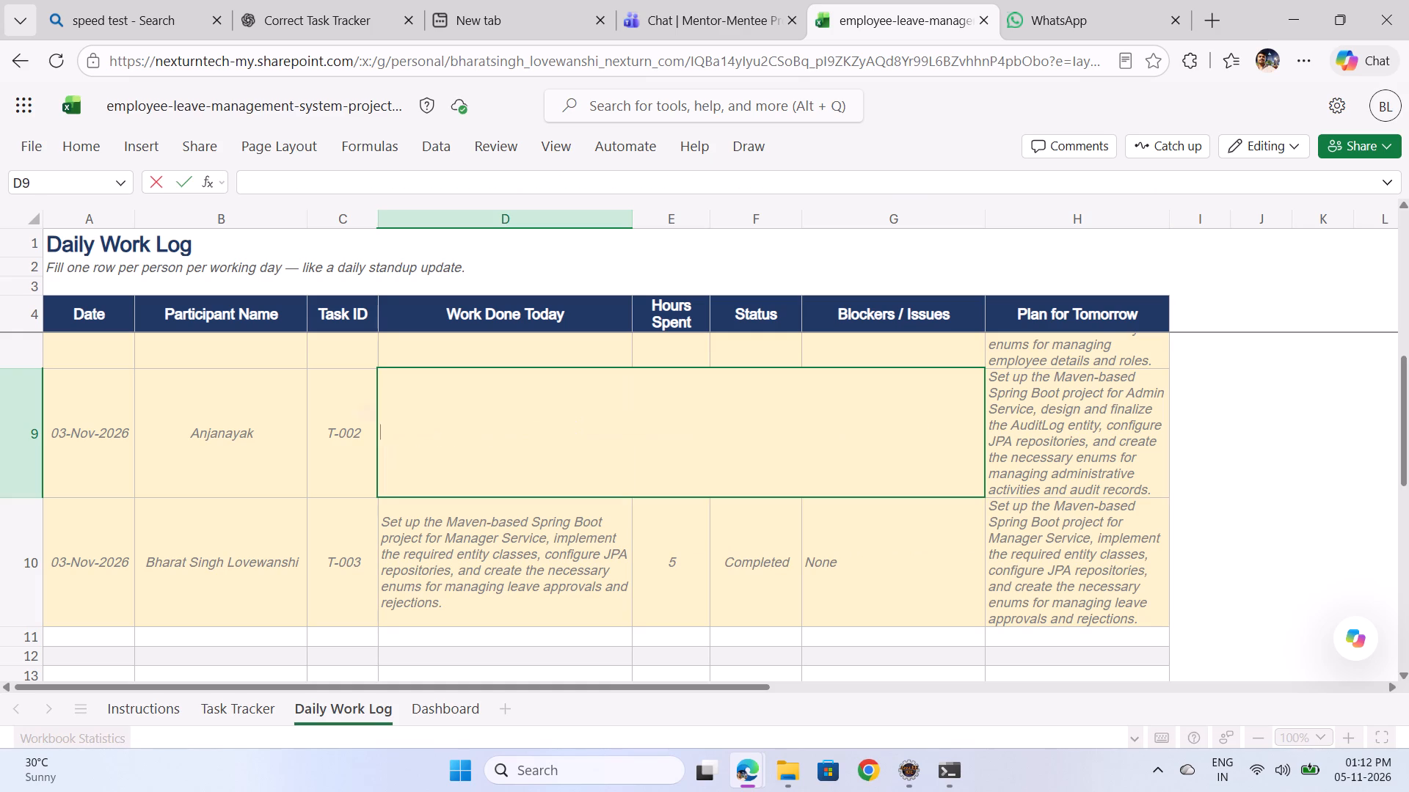
click(441, 507)
scroll(441, 507, up, 3)
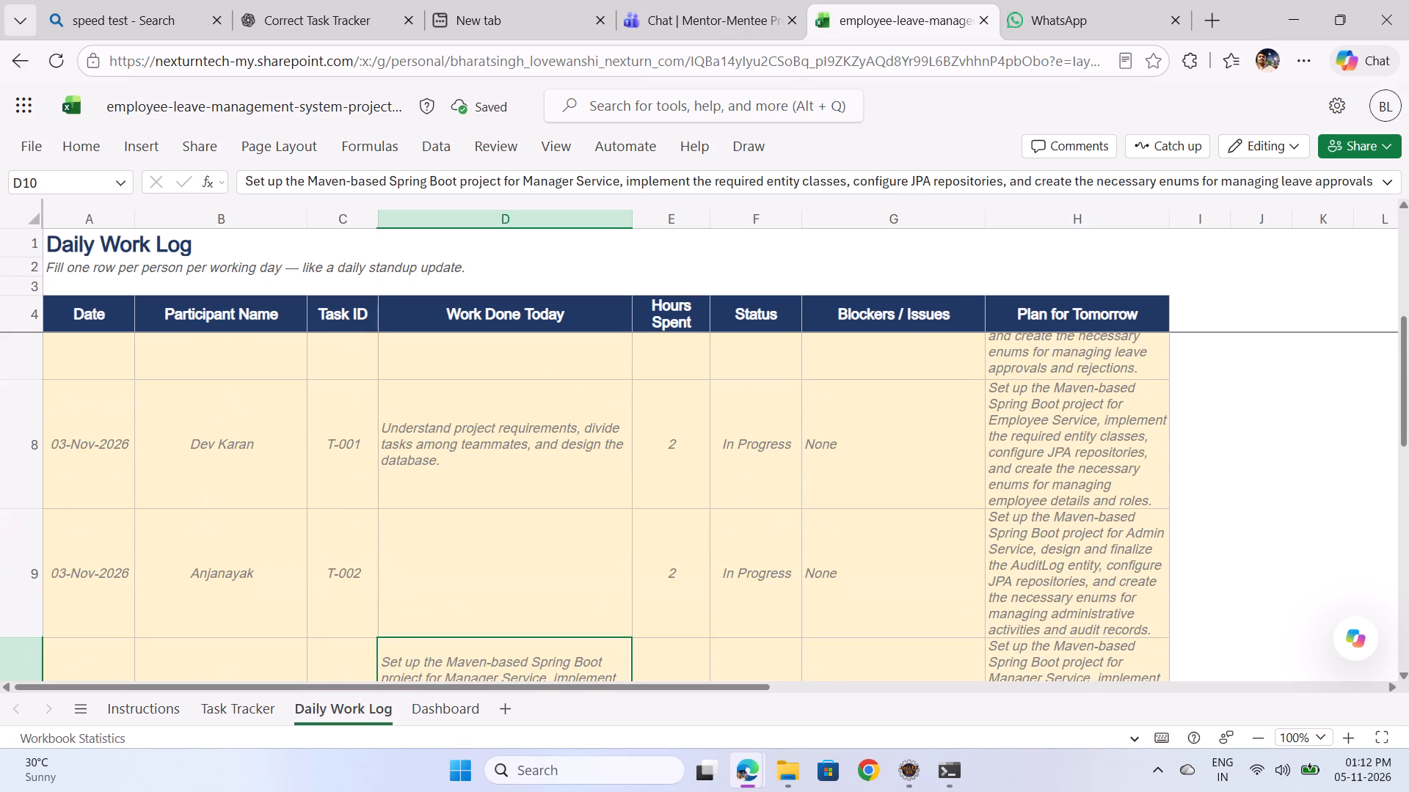
double_click(456, 467)
key(ctrl+a)
key(BackSpace)
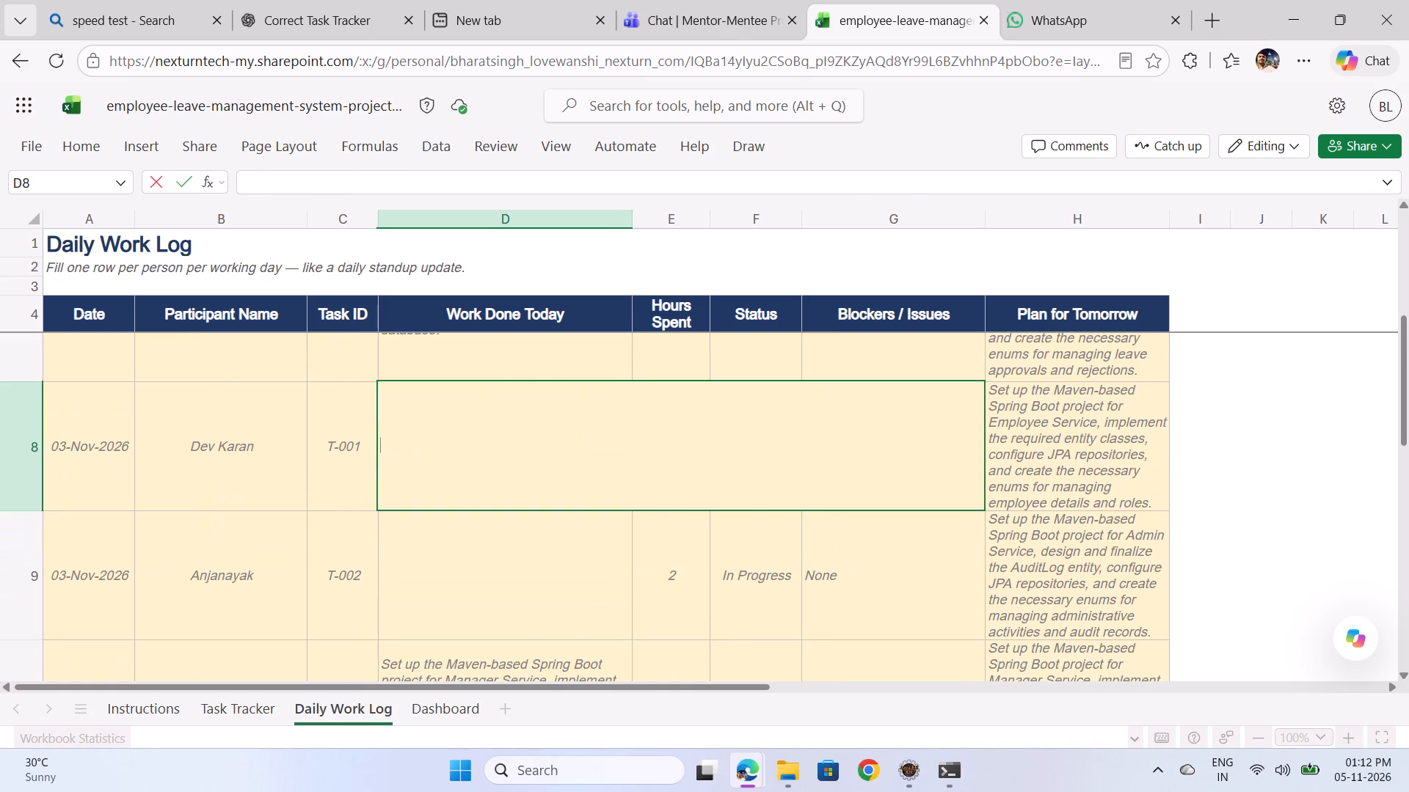
Clear the Plan for Tomorrow text in H8 and H9 of the copied entries.
double_click(1063, 411)
key(ctrl+a)
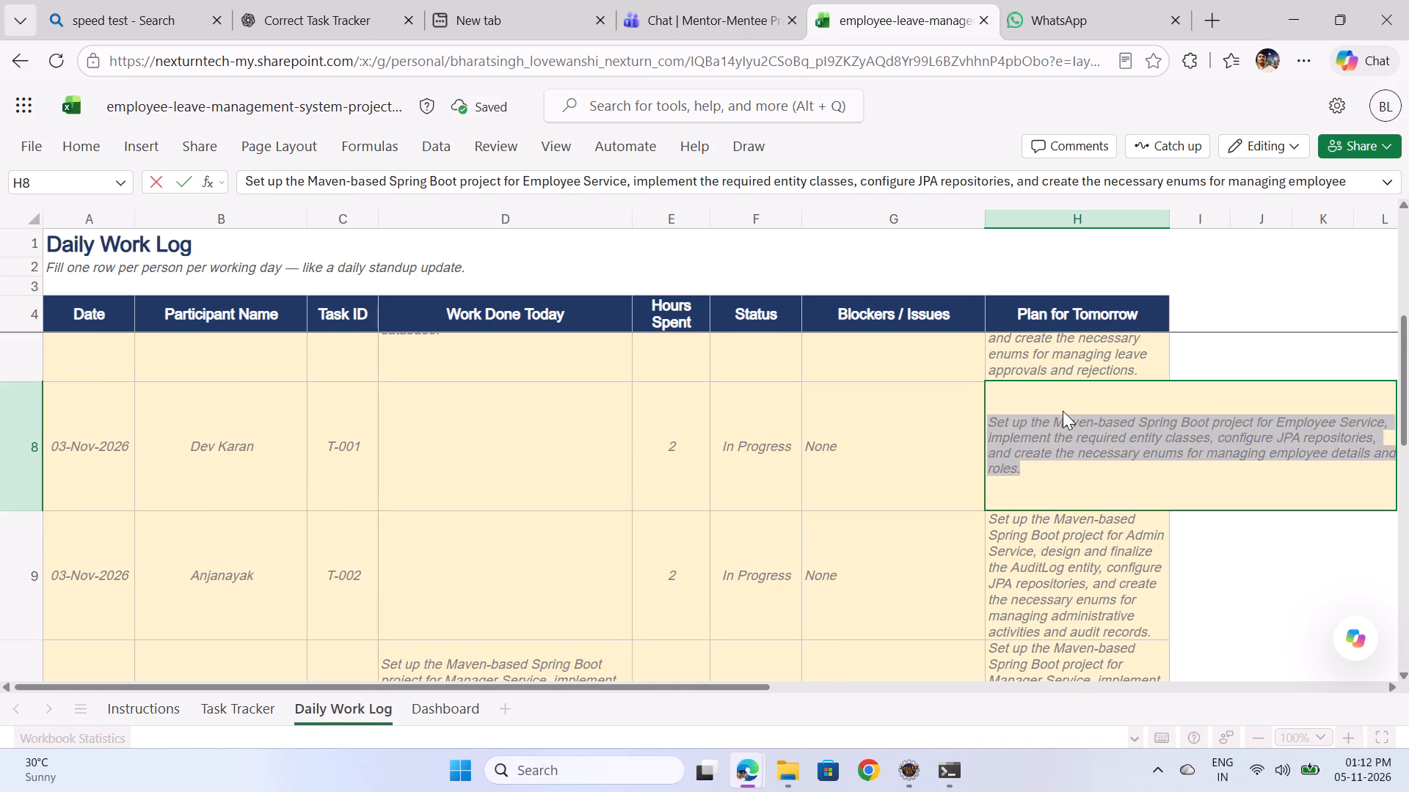
key(BackSpace)
double_click(1062, 541)
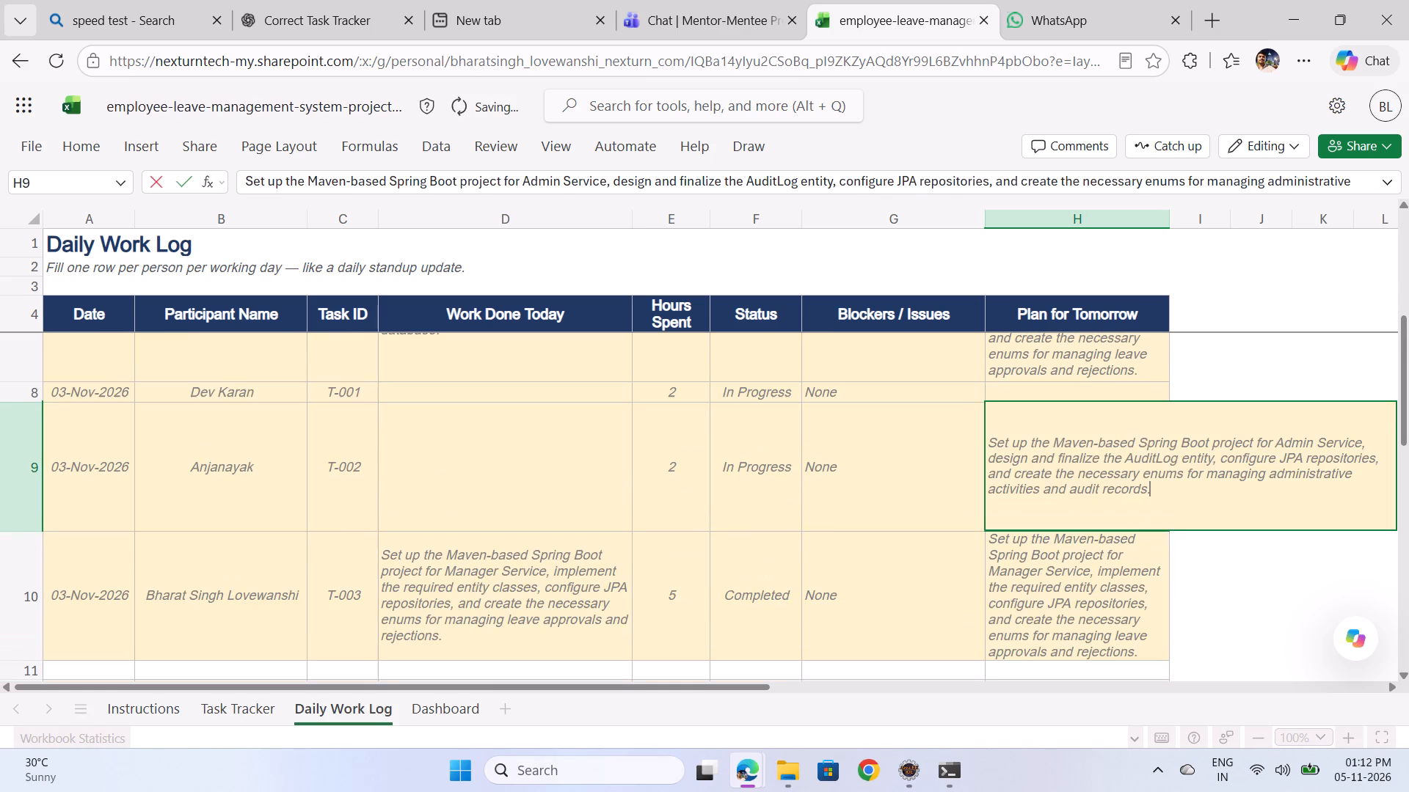
key(ctrl+a)
key(BackSpace)
scroll(1062, 541, up, 2)
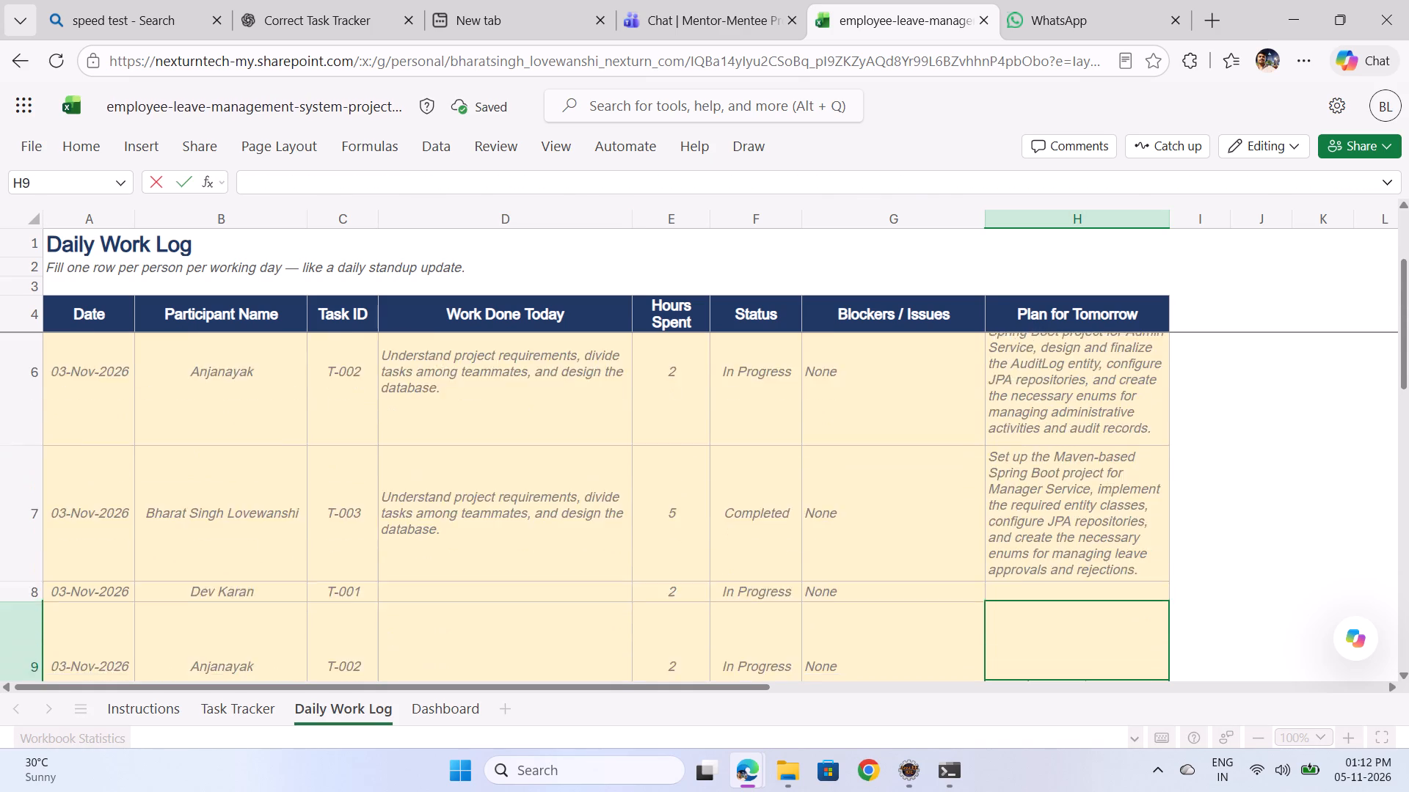
scroll(1062, 541, up, 1)
scroll(811, 469, up, 2)
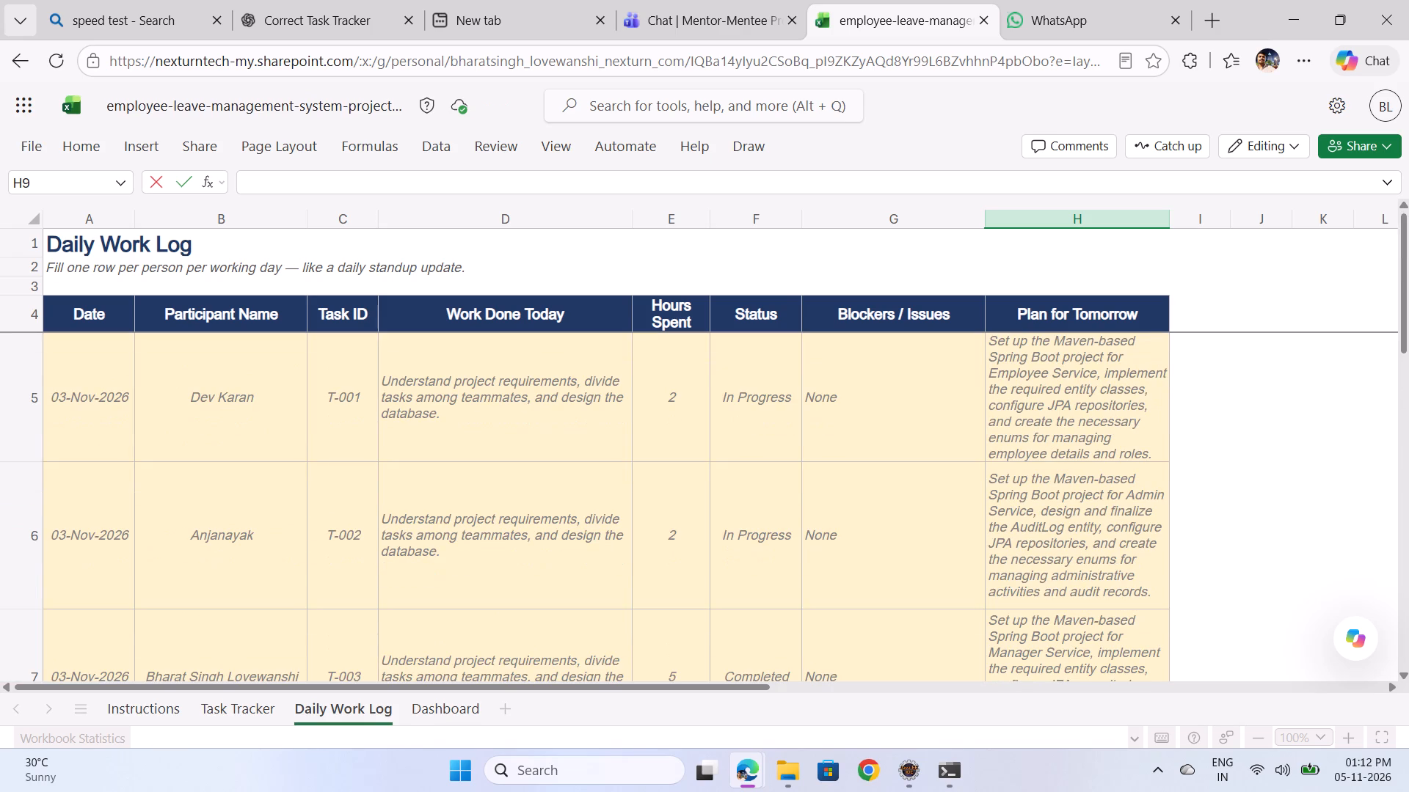
scroll(752, 580, down, 1)
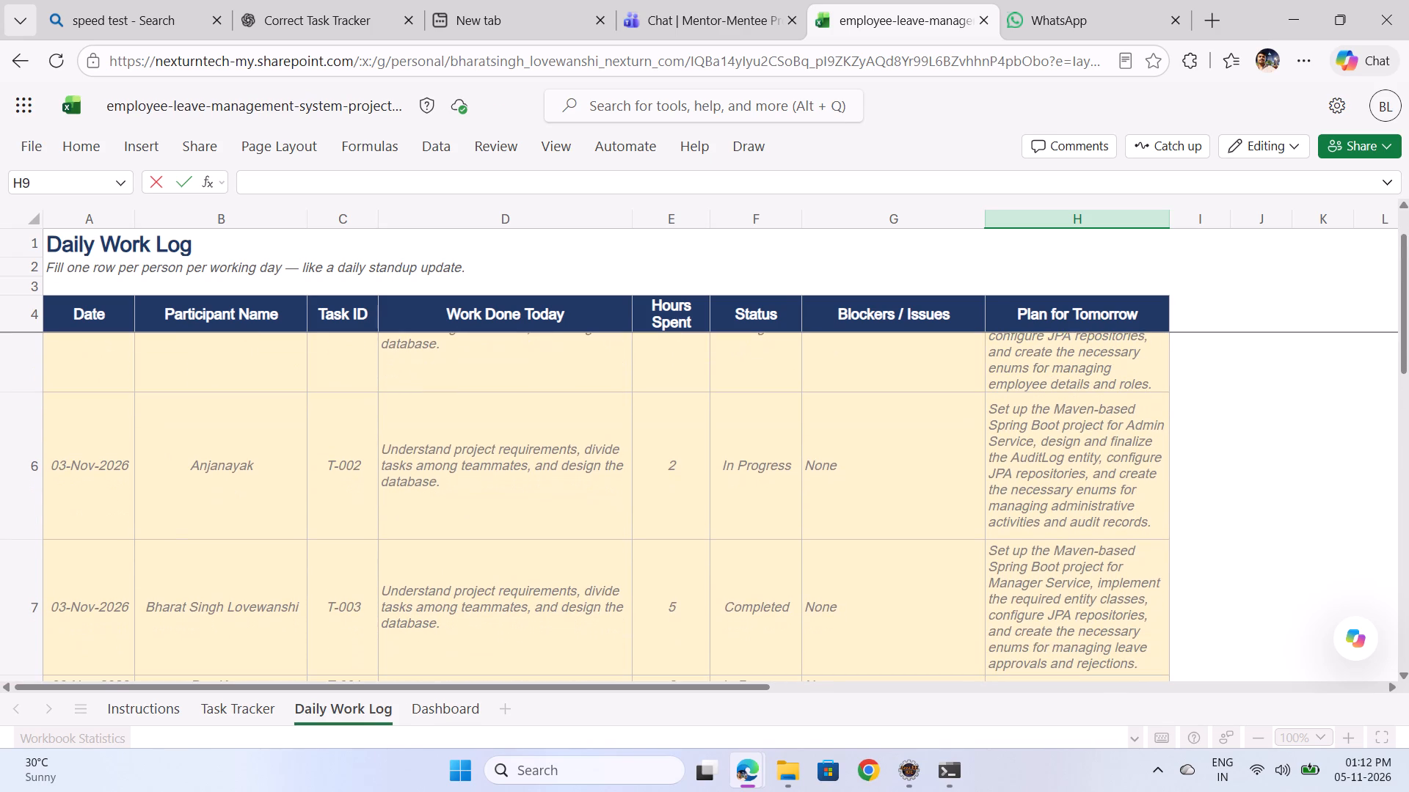
click(678, 605)
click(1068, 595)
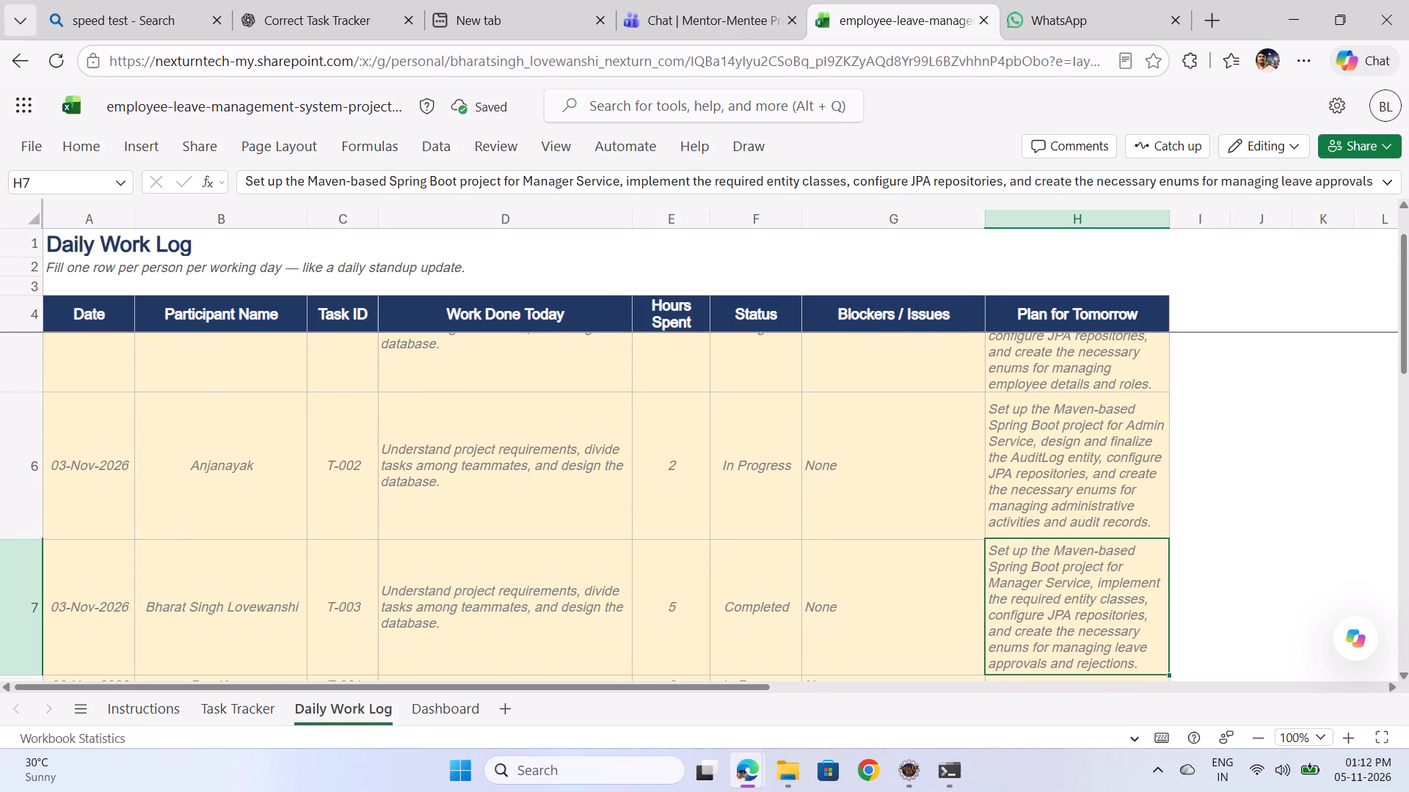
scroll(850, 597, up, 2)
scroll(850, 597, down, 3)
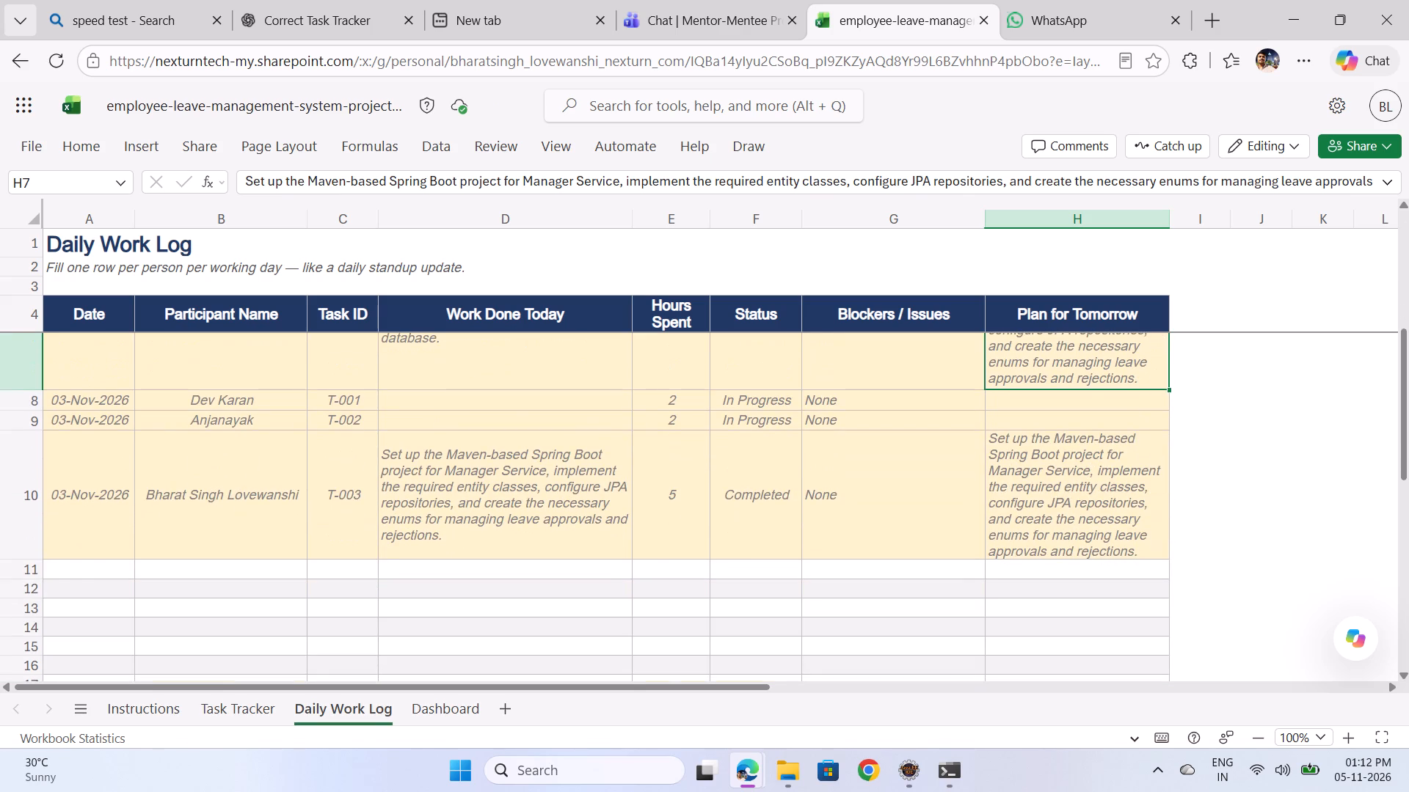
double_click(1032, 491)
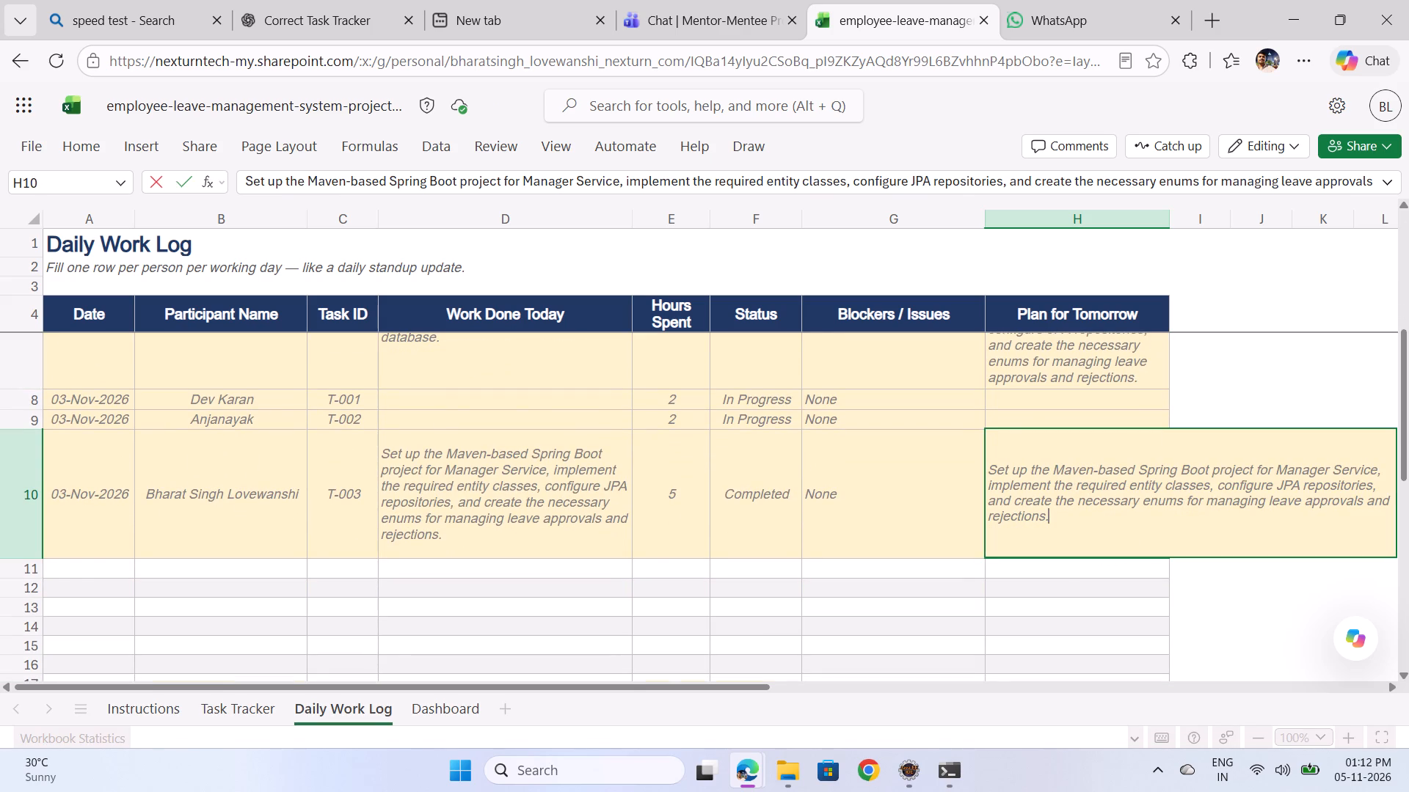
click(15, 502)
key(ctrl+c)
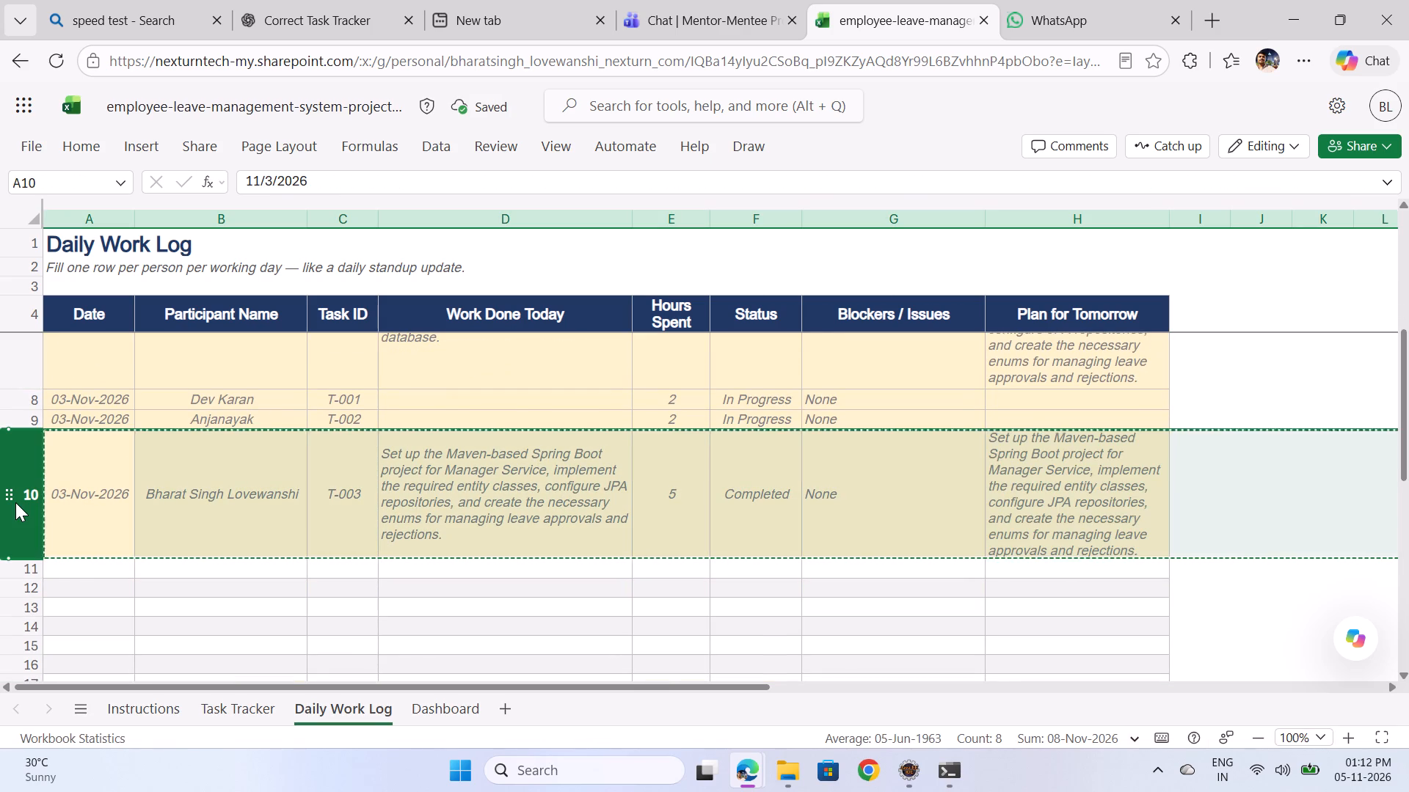
Set the dates in A10, A9 and A8 of the copied entries to 04-Nov-2026.
click(88, 512)
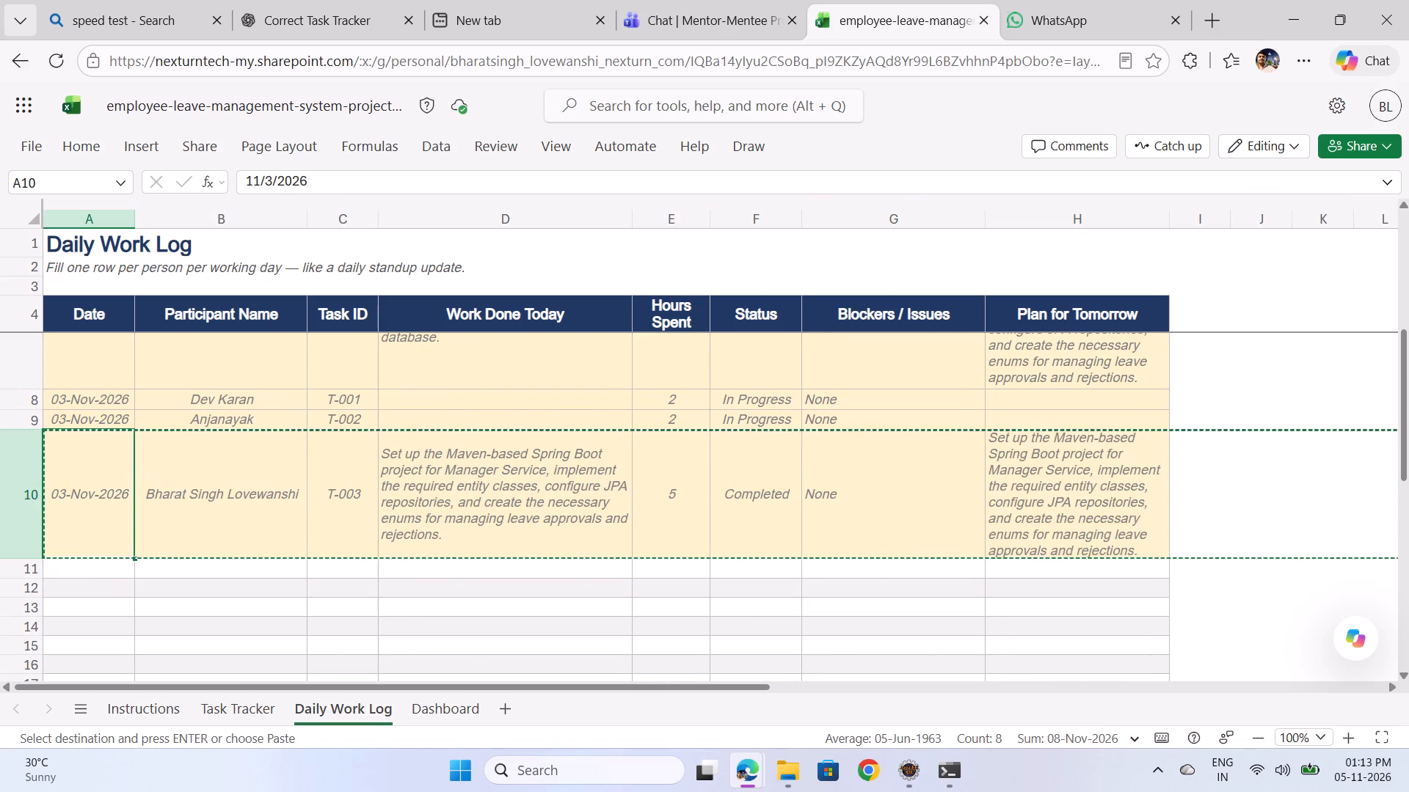
click(65, 491)
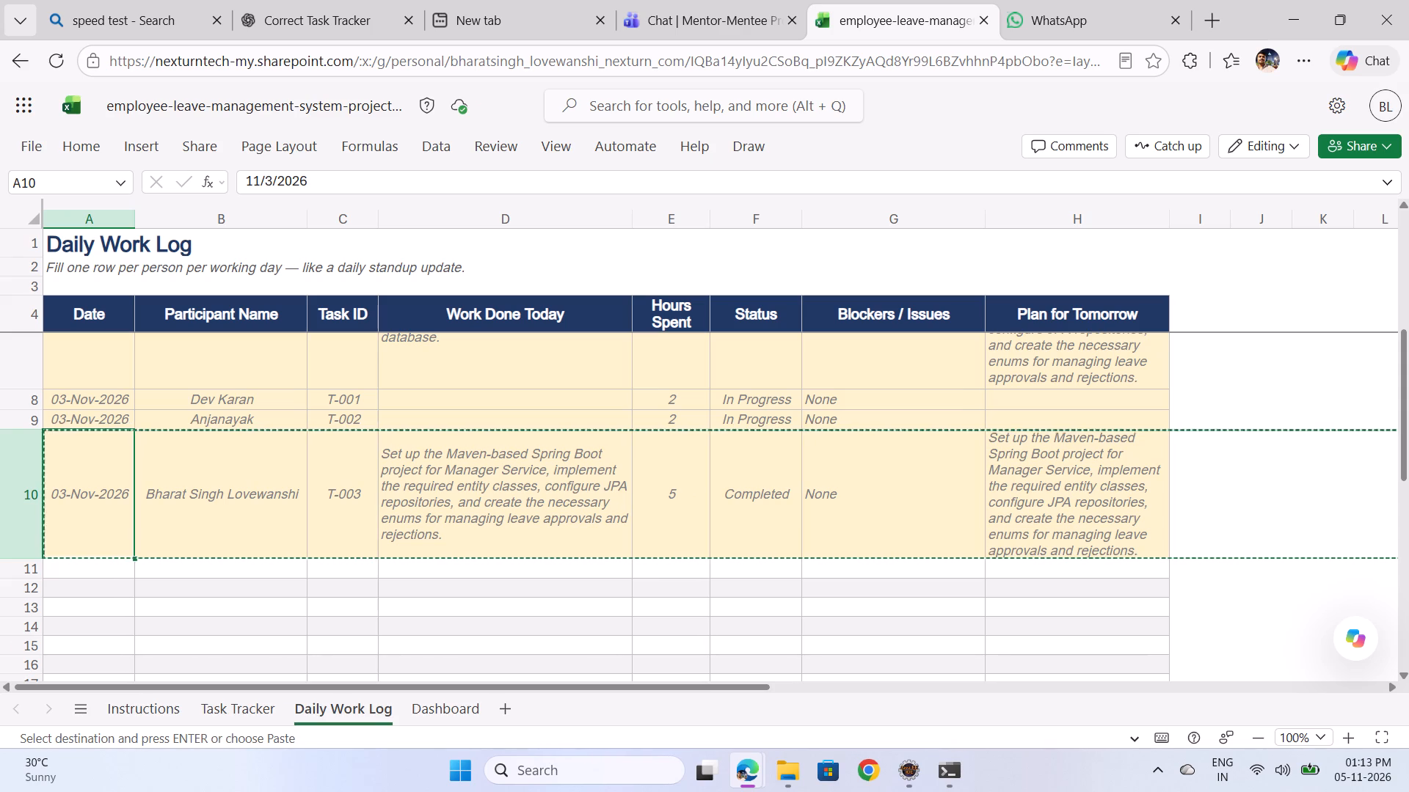
double_click(70, 493)
click(249, 513)
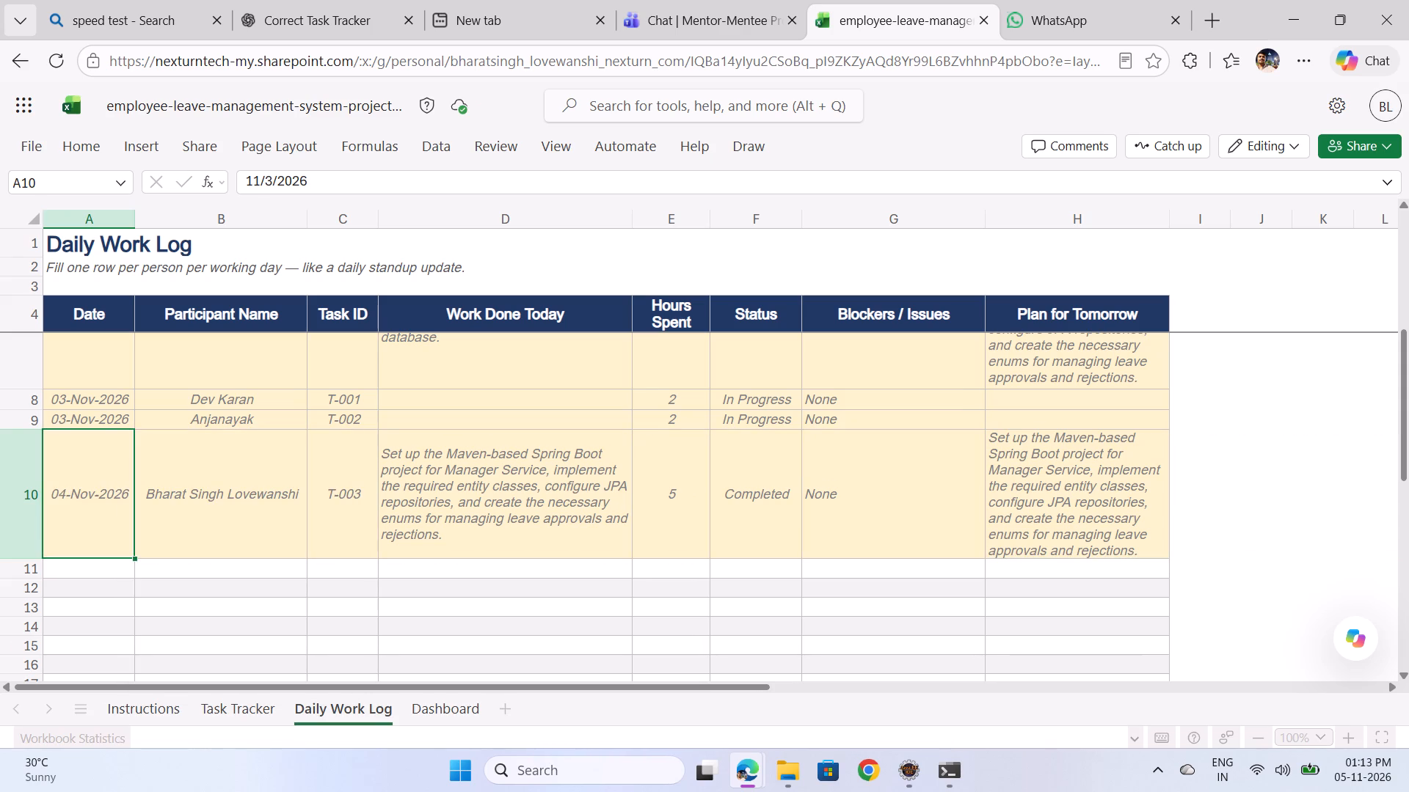
double_click(100, 417)
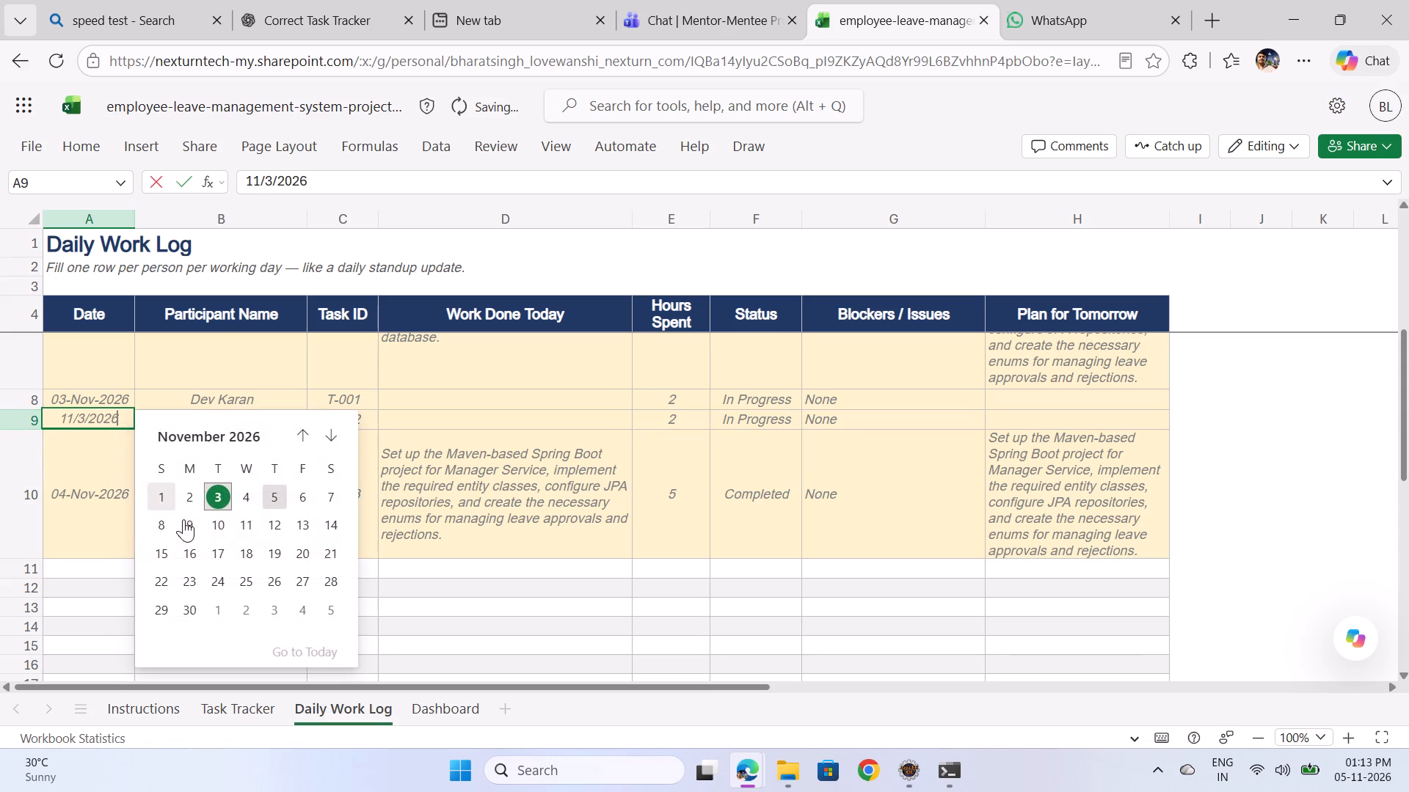
click(241, 492)
double_click(104, 400)
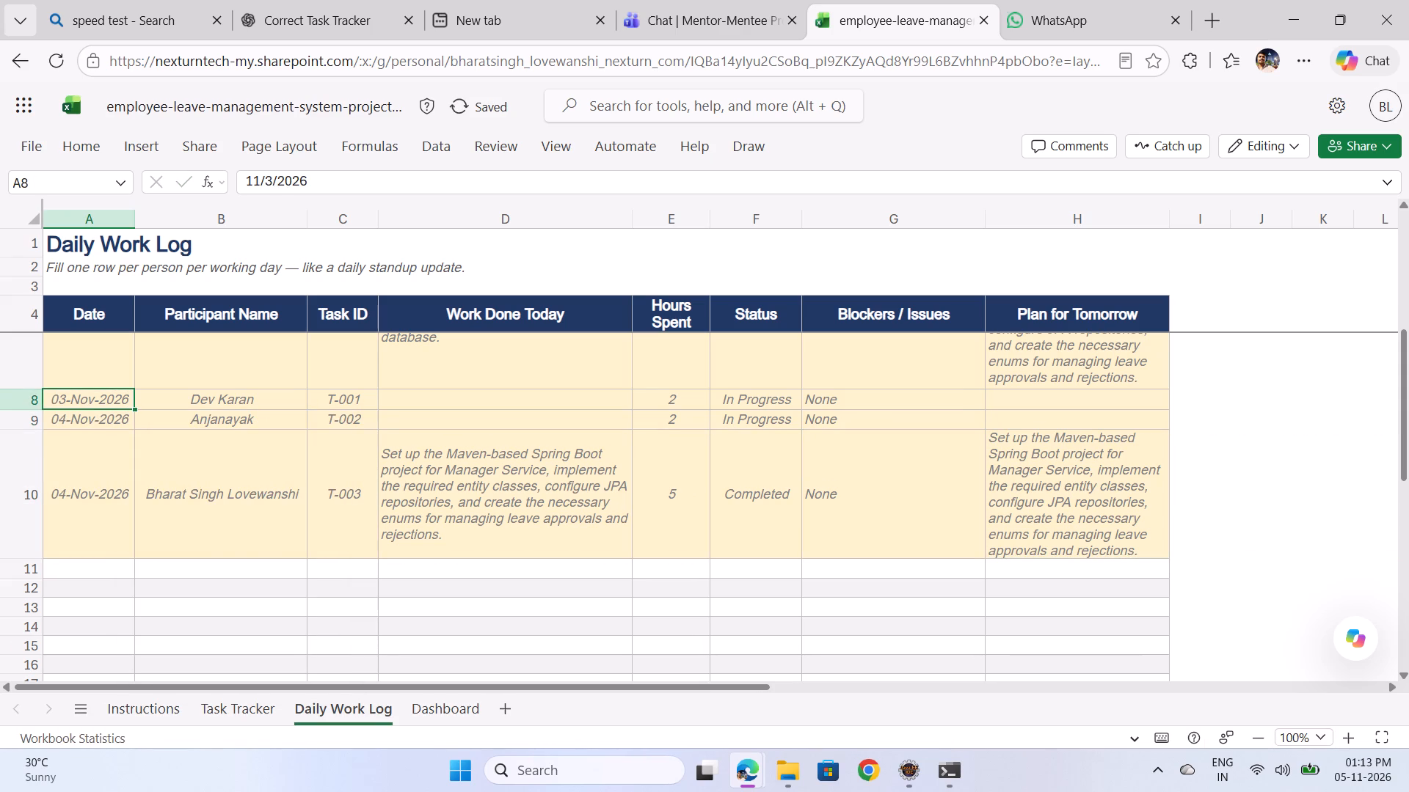
click(250, 480)
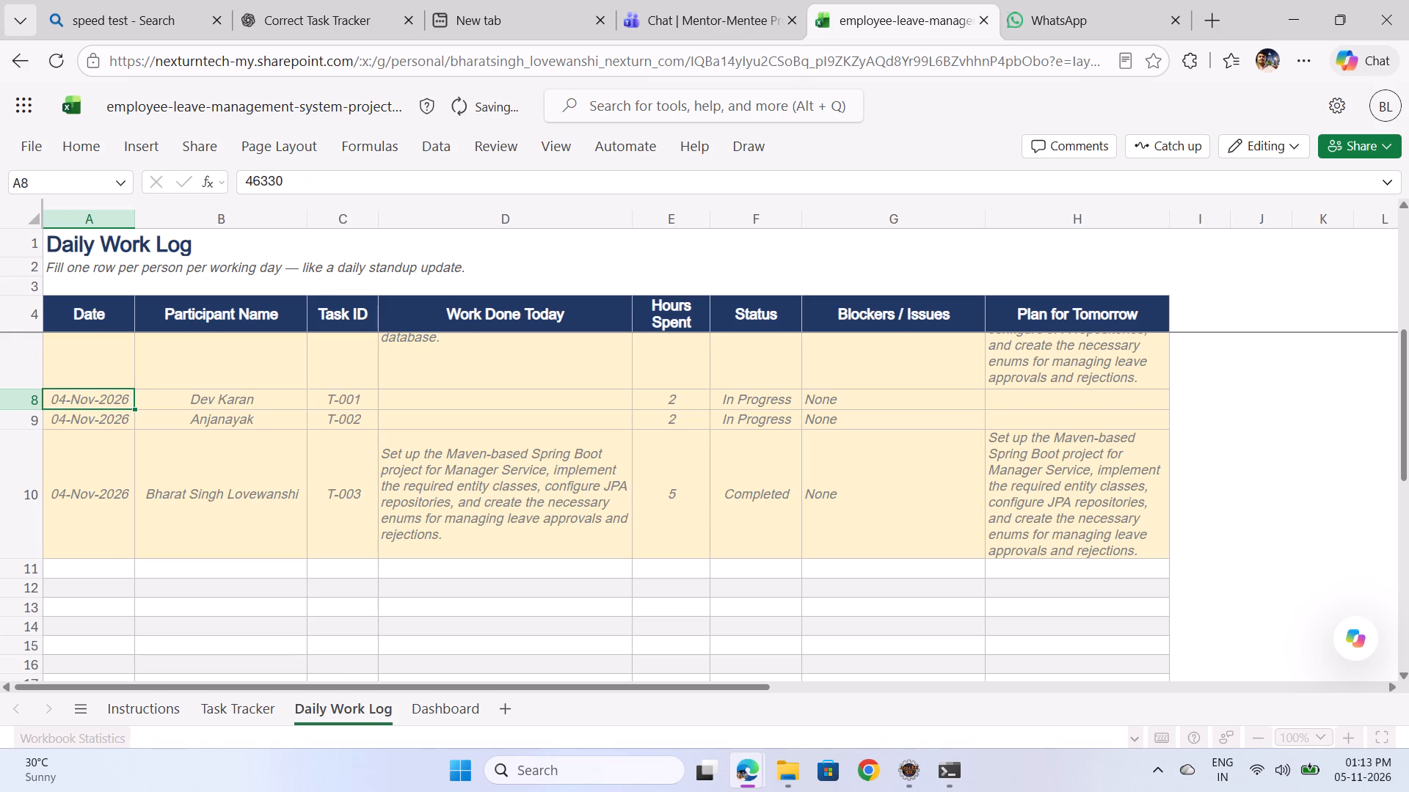
double_click(366, 397)
scroll(366, 397, up, 3)
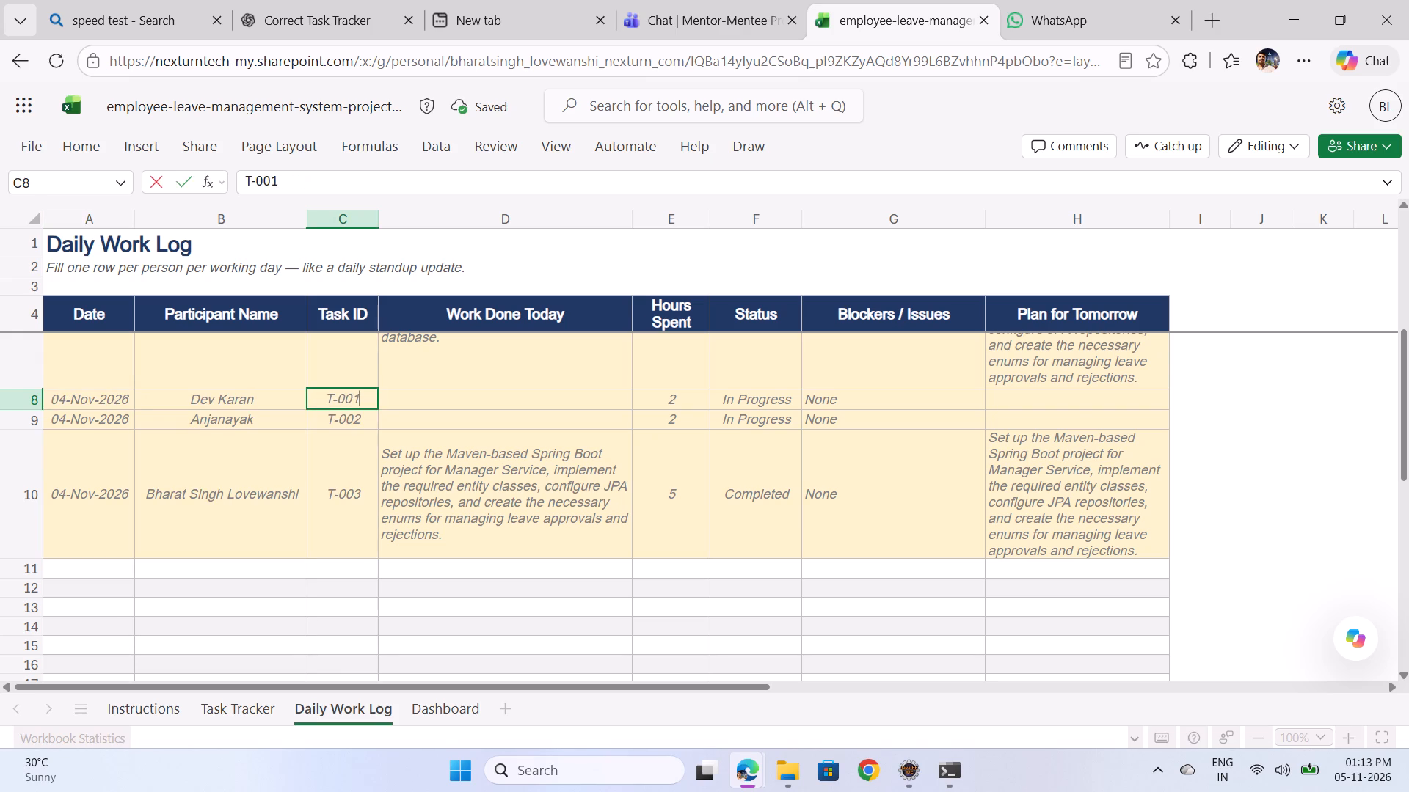
scroll(384, 502, right, 1)
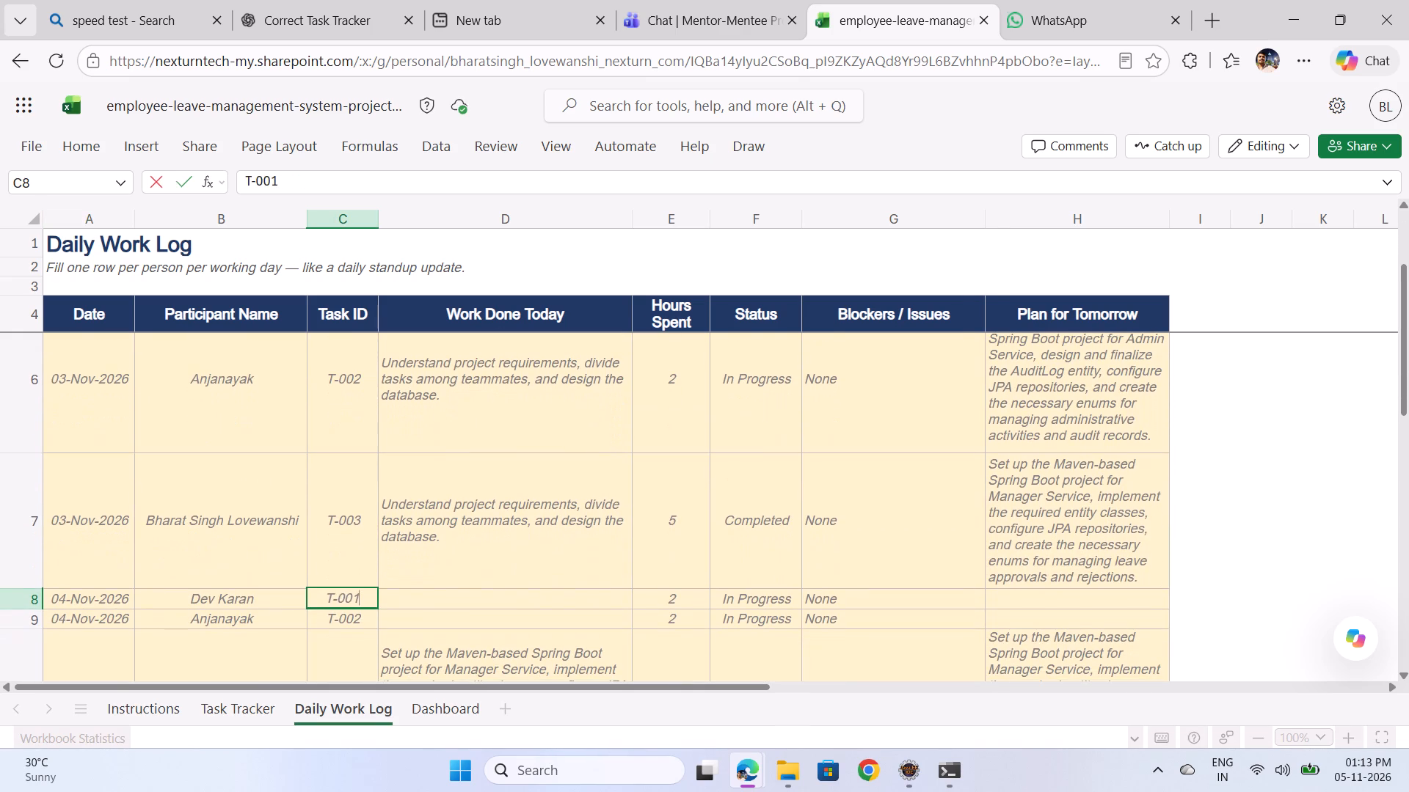
key(BackSpace)
key(4)
key(Right)
double_click(363, 617)
key(BackSpace)
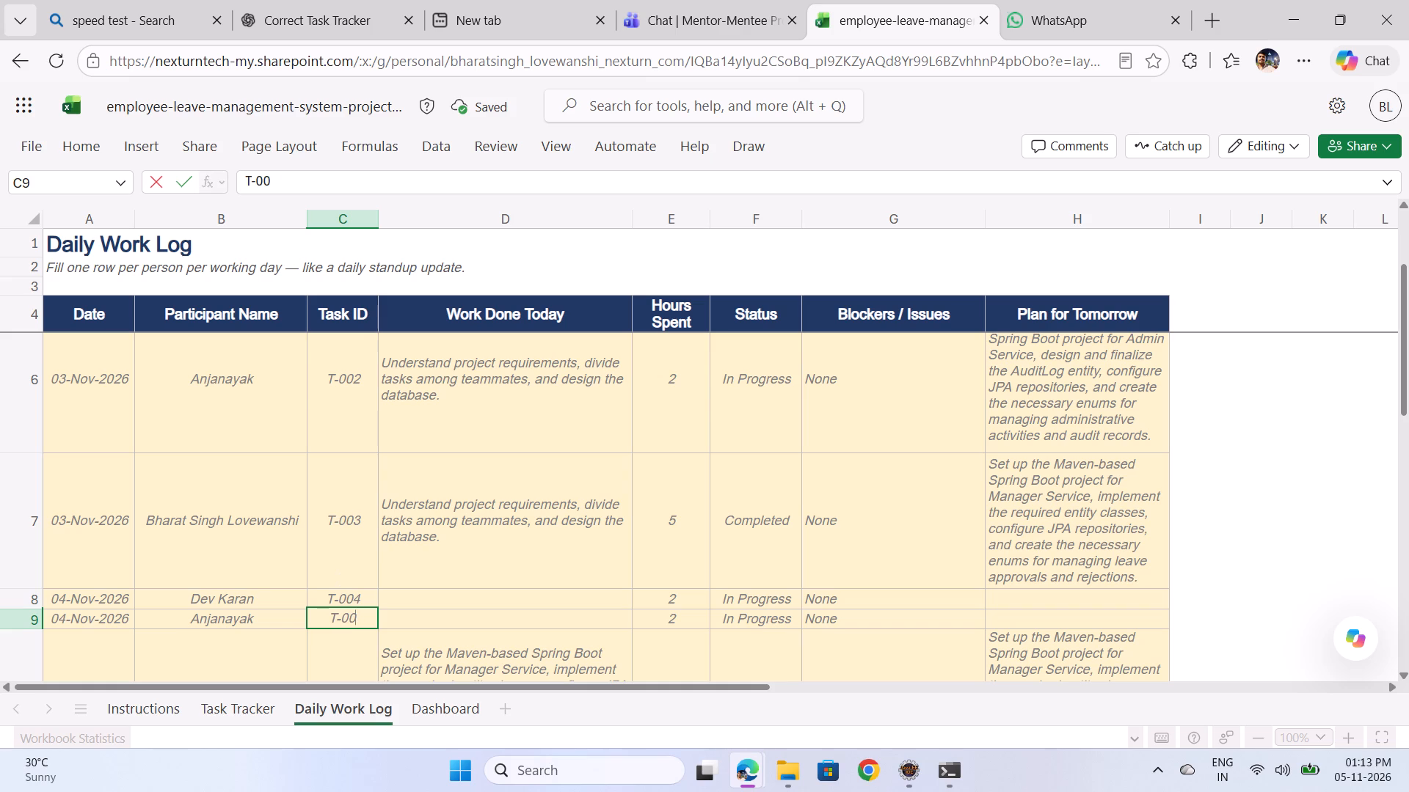
key(5)
scroll(363, 617, down, 1)
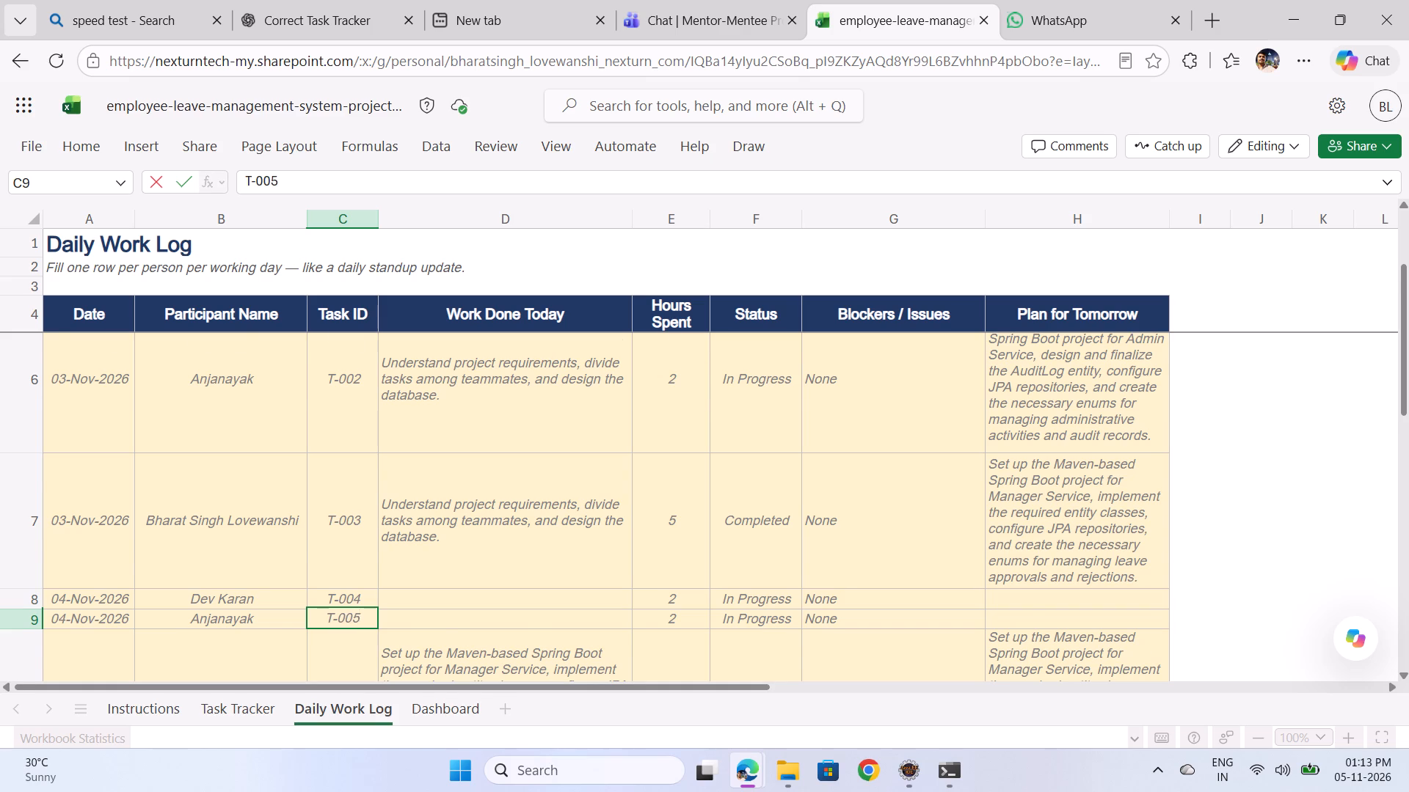
scroll(465, 600, down, 1)
double_click(367, 648)
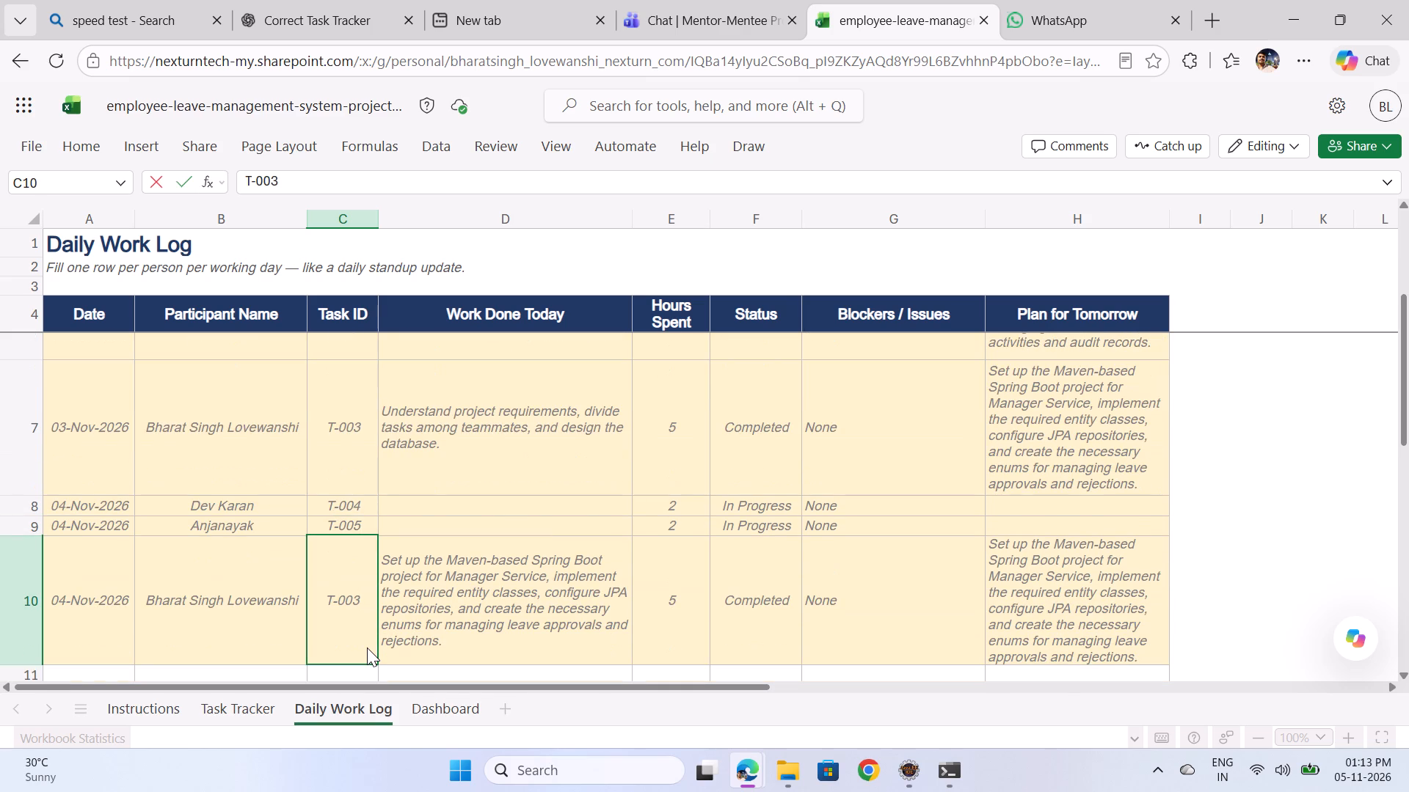
key(BackSpace)
key(6)
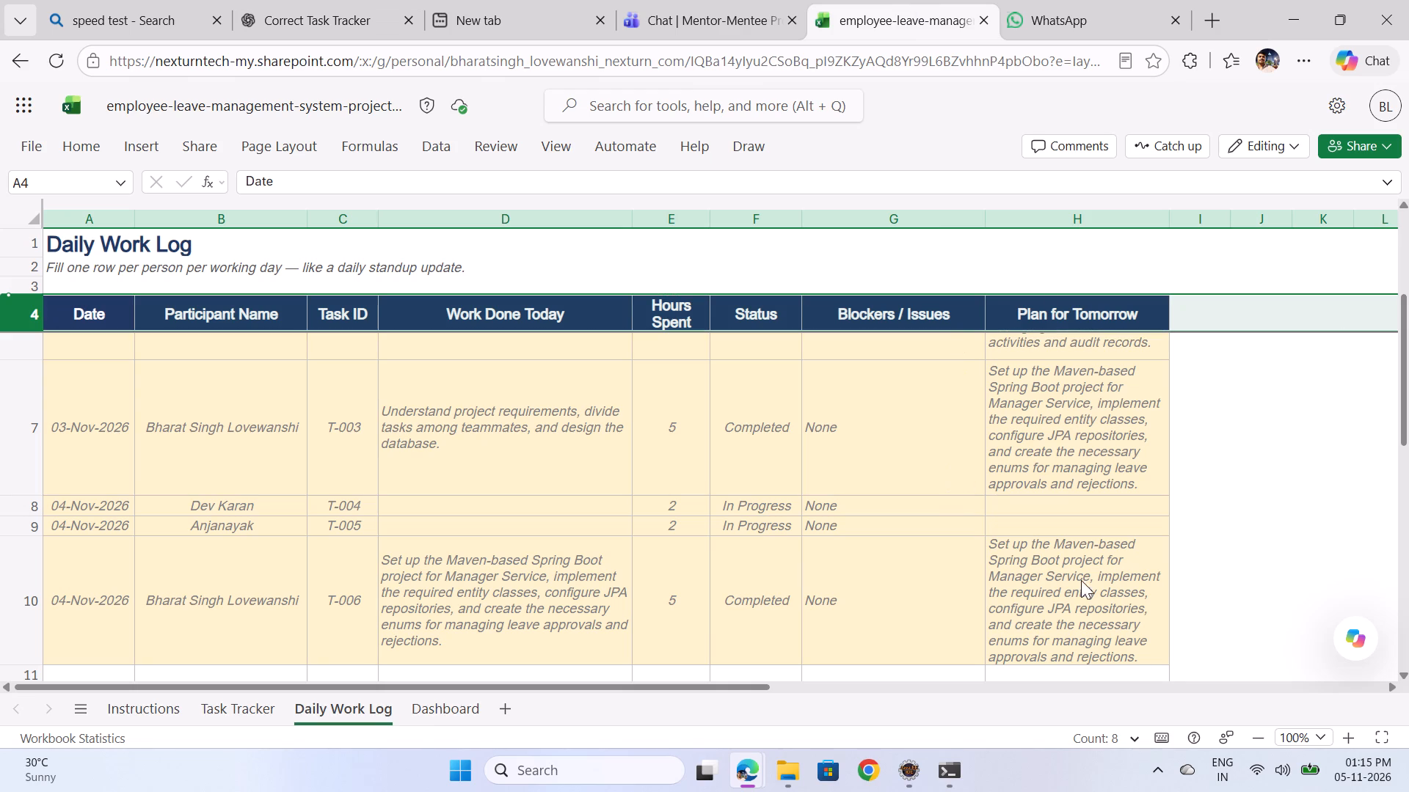
click(1088, 583)
click(1011, 565)
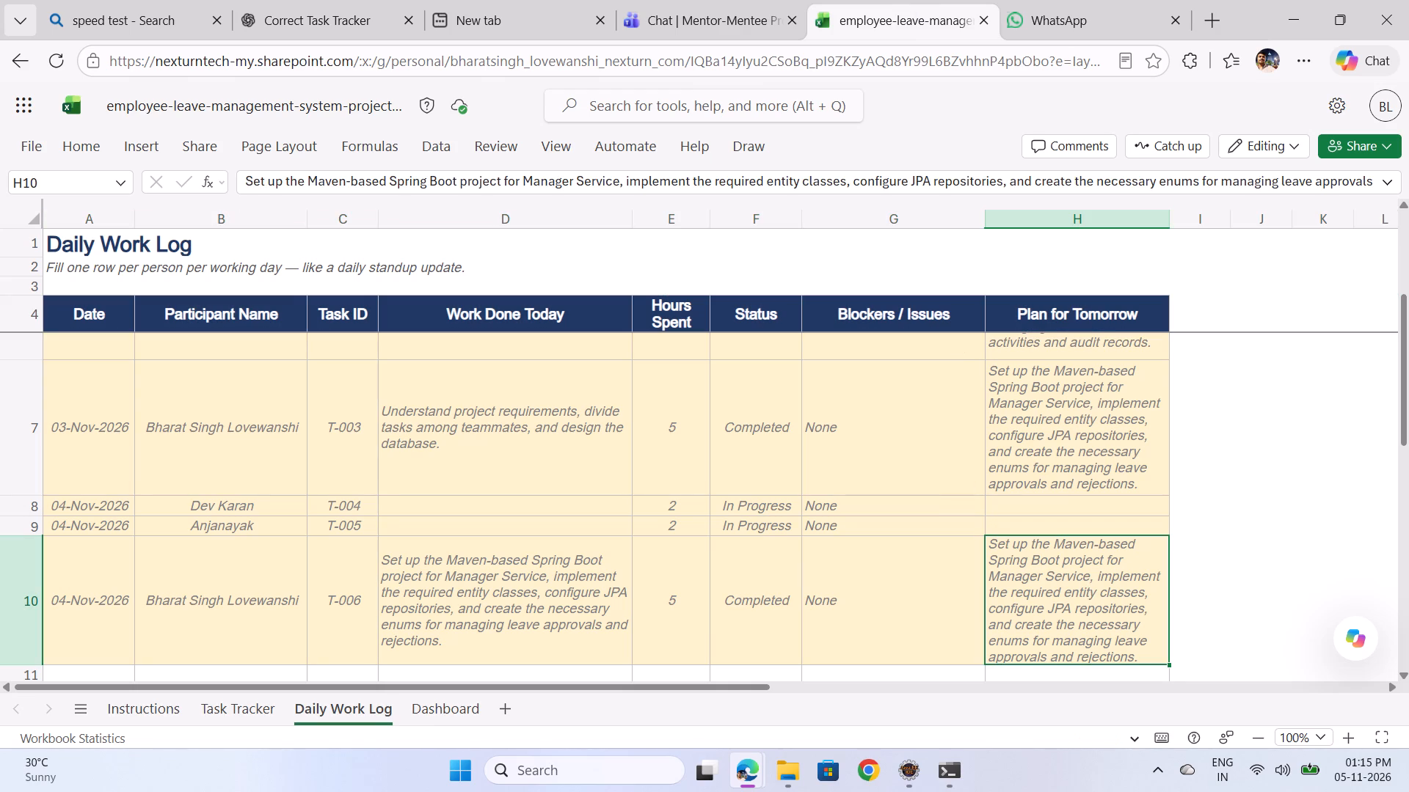
double_click(1051, 602)
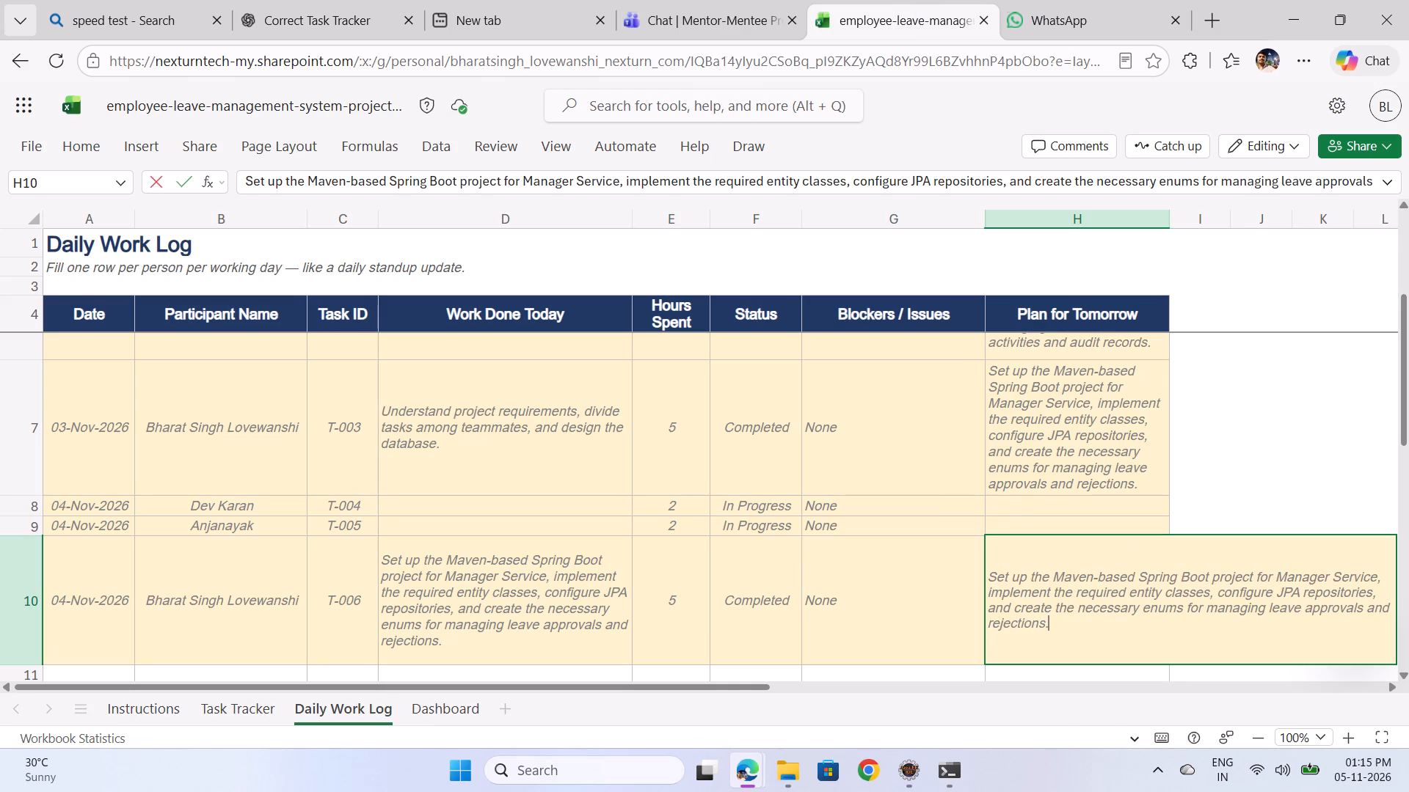
key(ctrl+a)
key(ctrl+v)
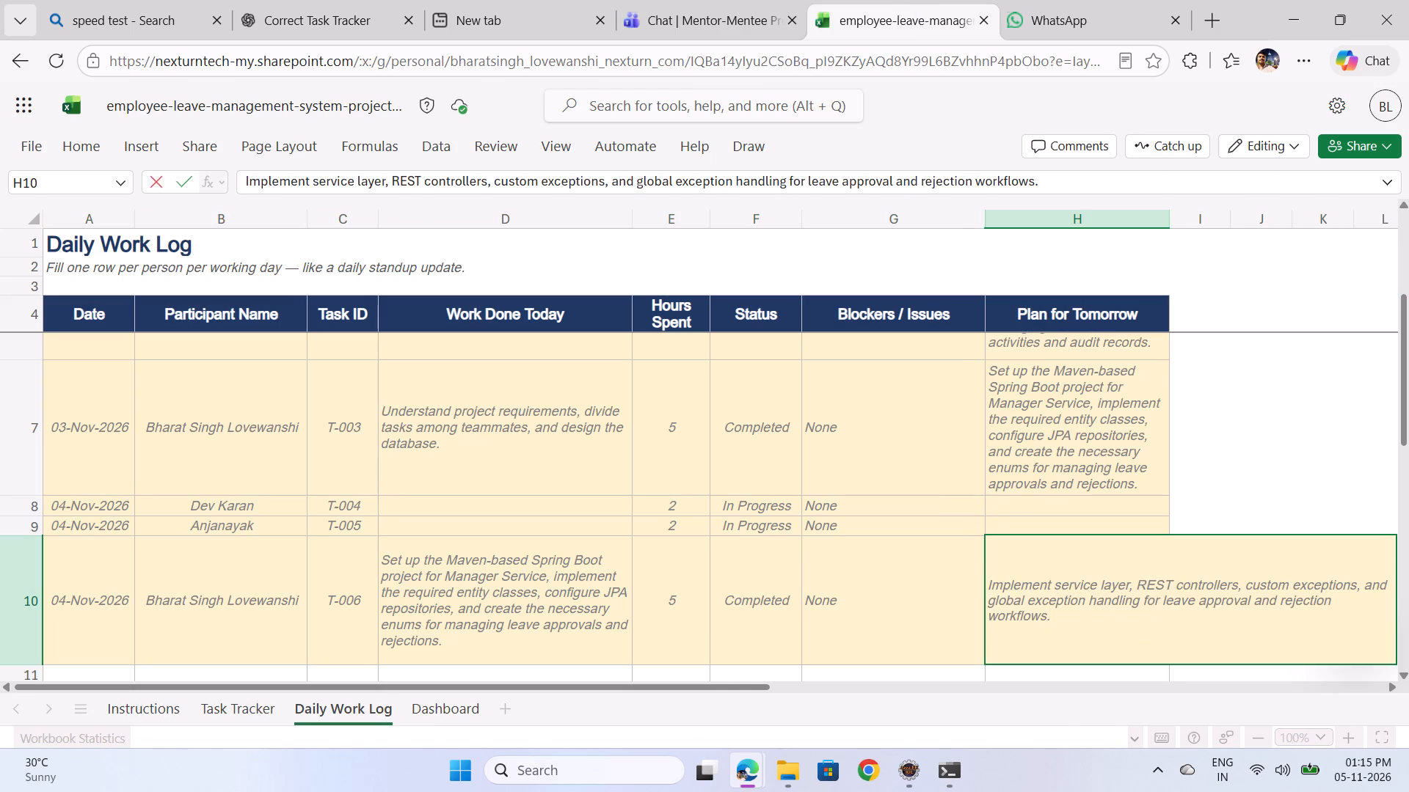
click(1267, 469)
Set the Status of the T-006 entry in F10 to In Progress.
scroll(1049, 583, right, 1)
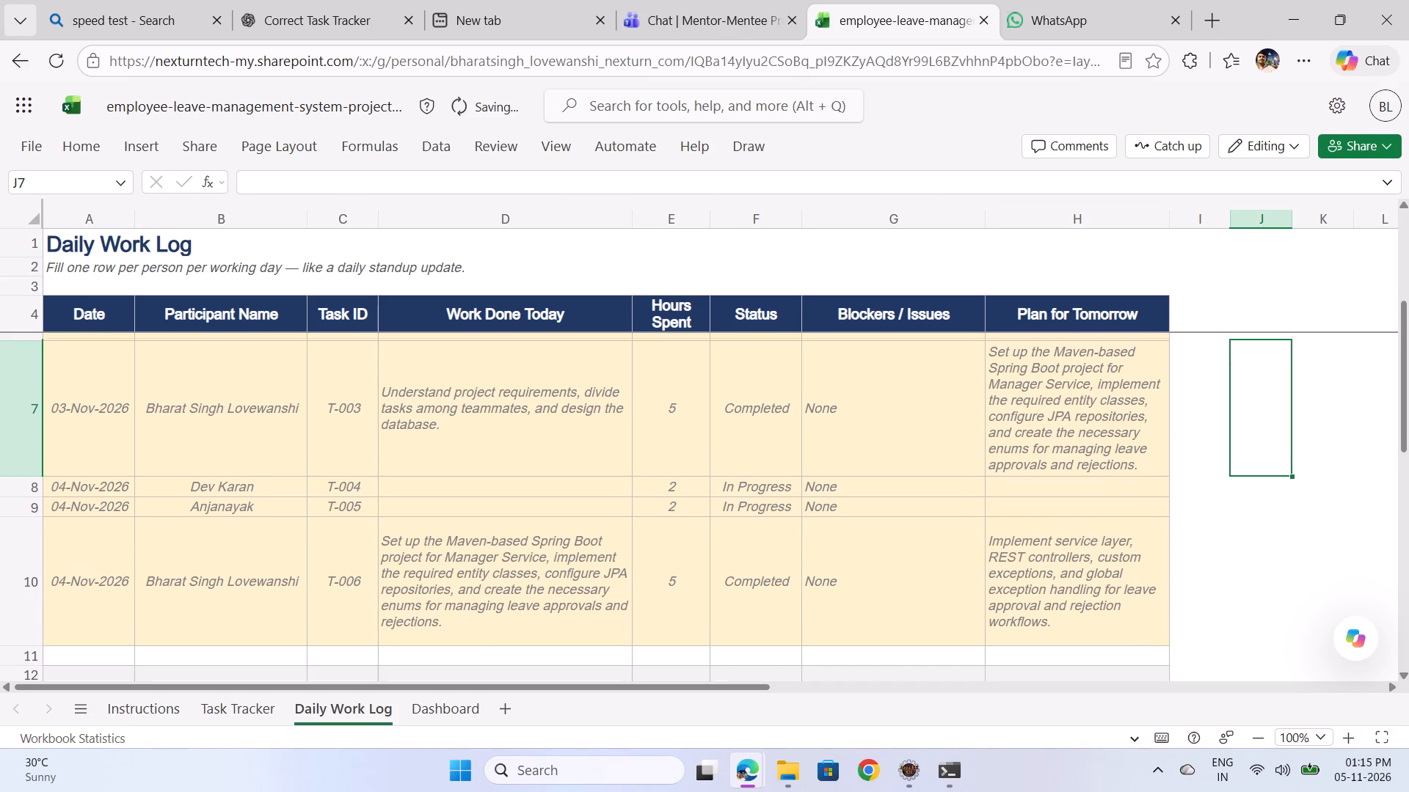
scroll(1049, 583, right, 1)
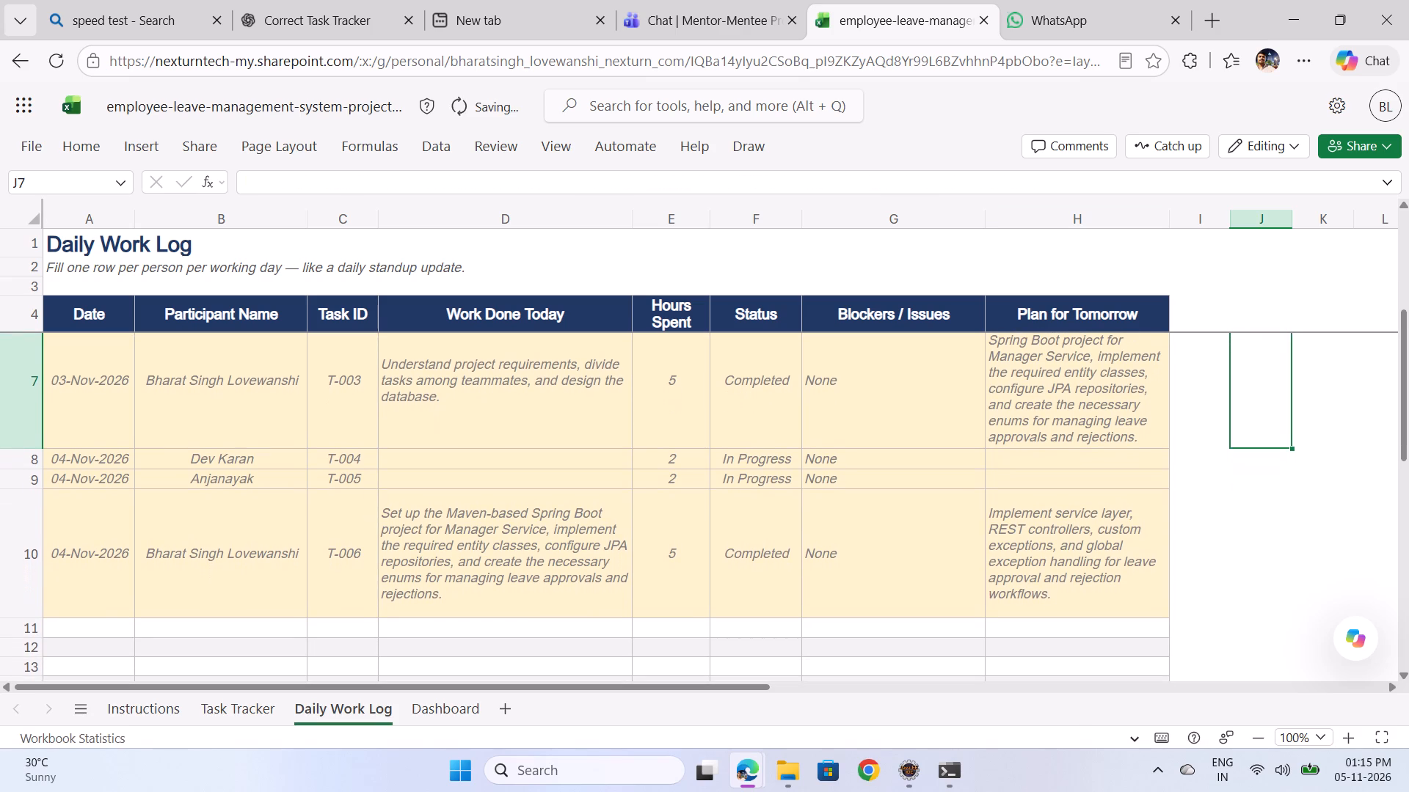
scroll(1049, 583, right, 1)
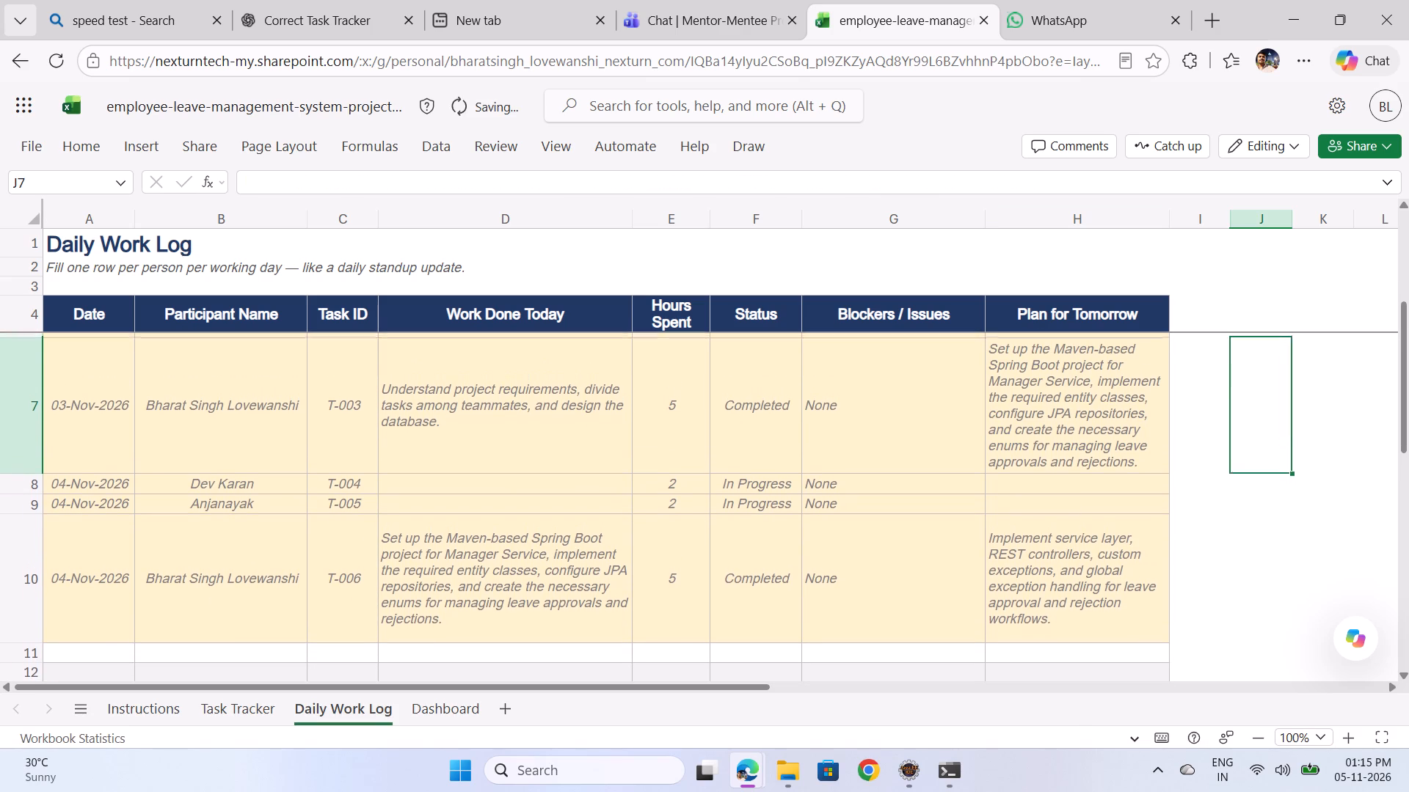
scroll(1049, 583, right, 1)
double_click(761, 605)
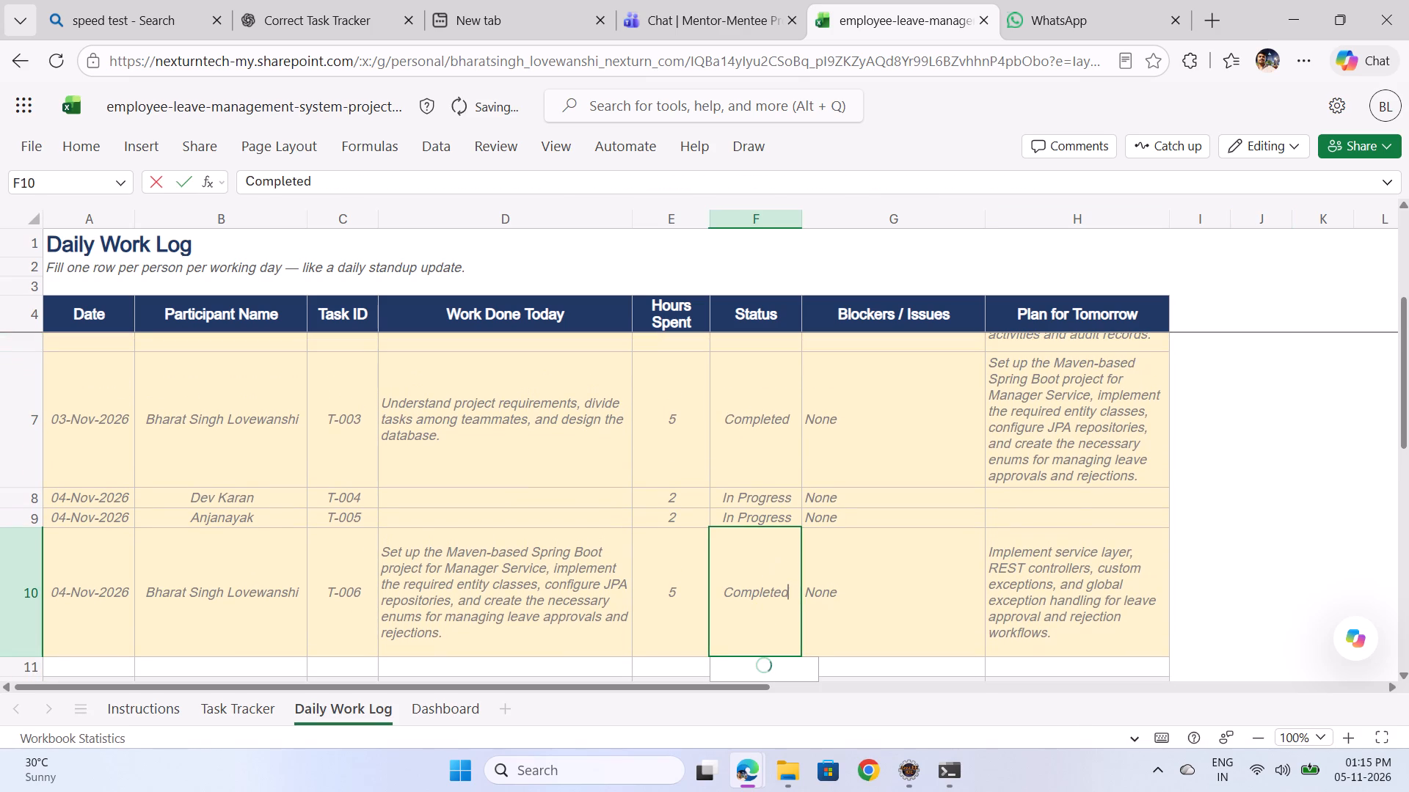
click(845, 597)
click(757, 585)
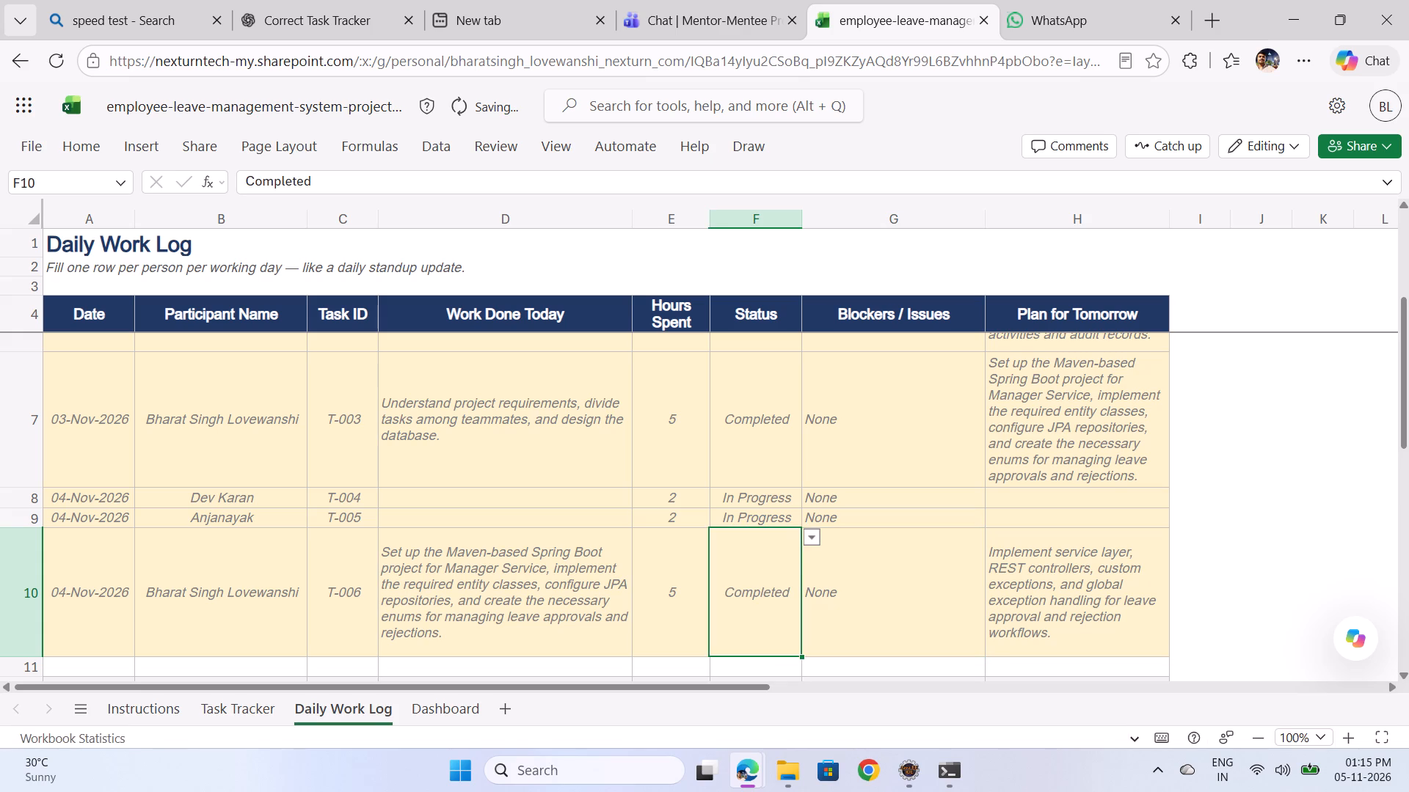
click(812, 540)
scroll(766, 495, down, 1)
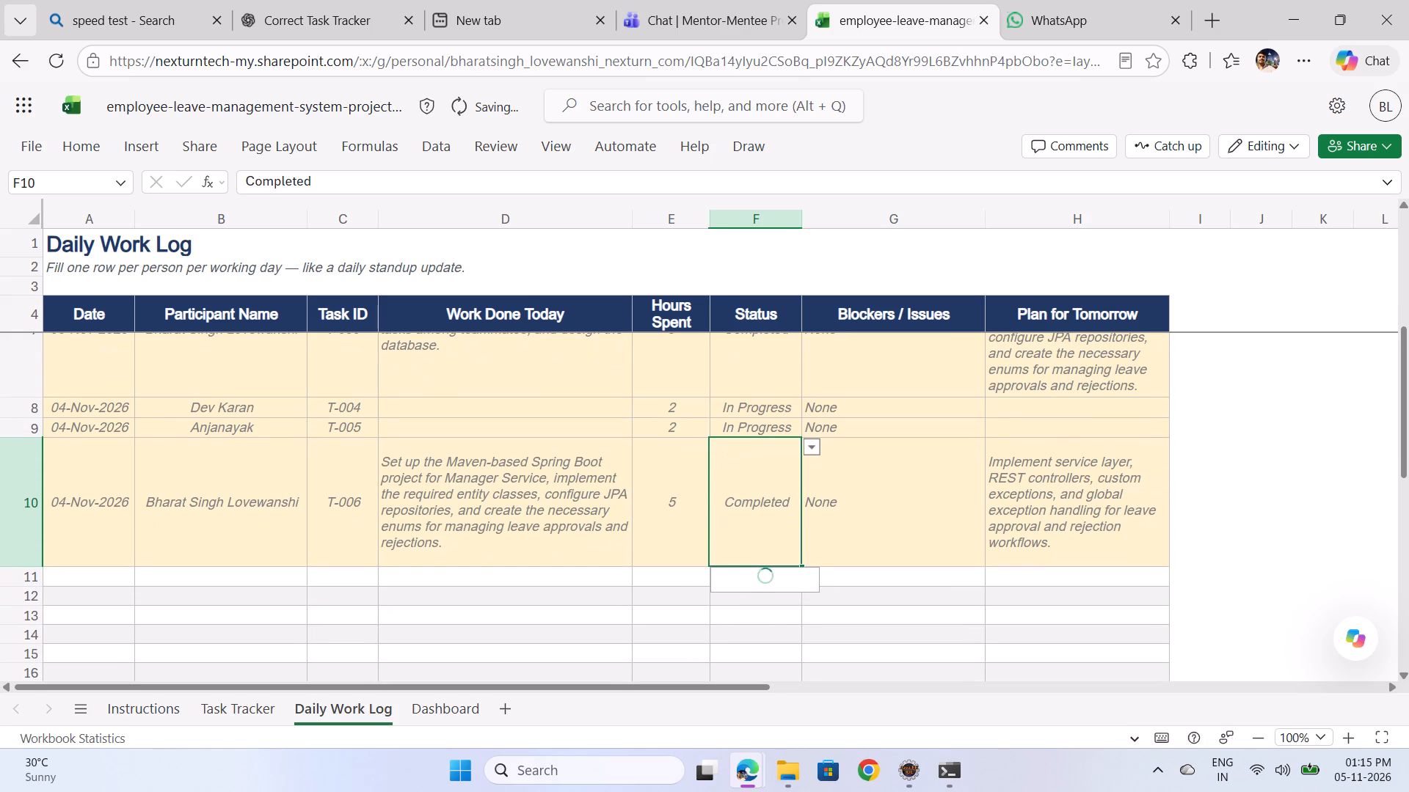
click(760, 601)
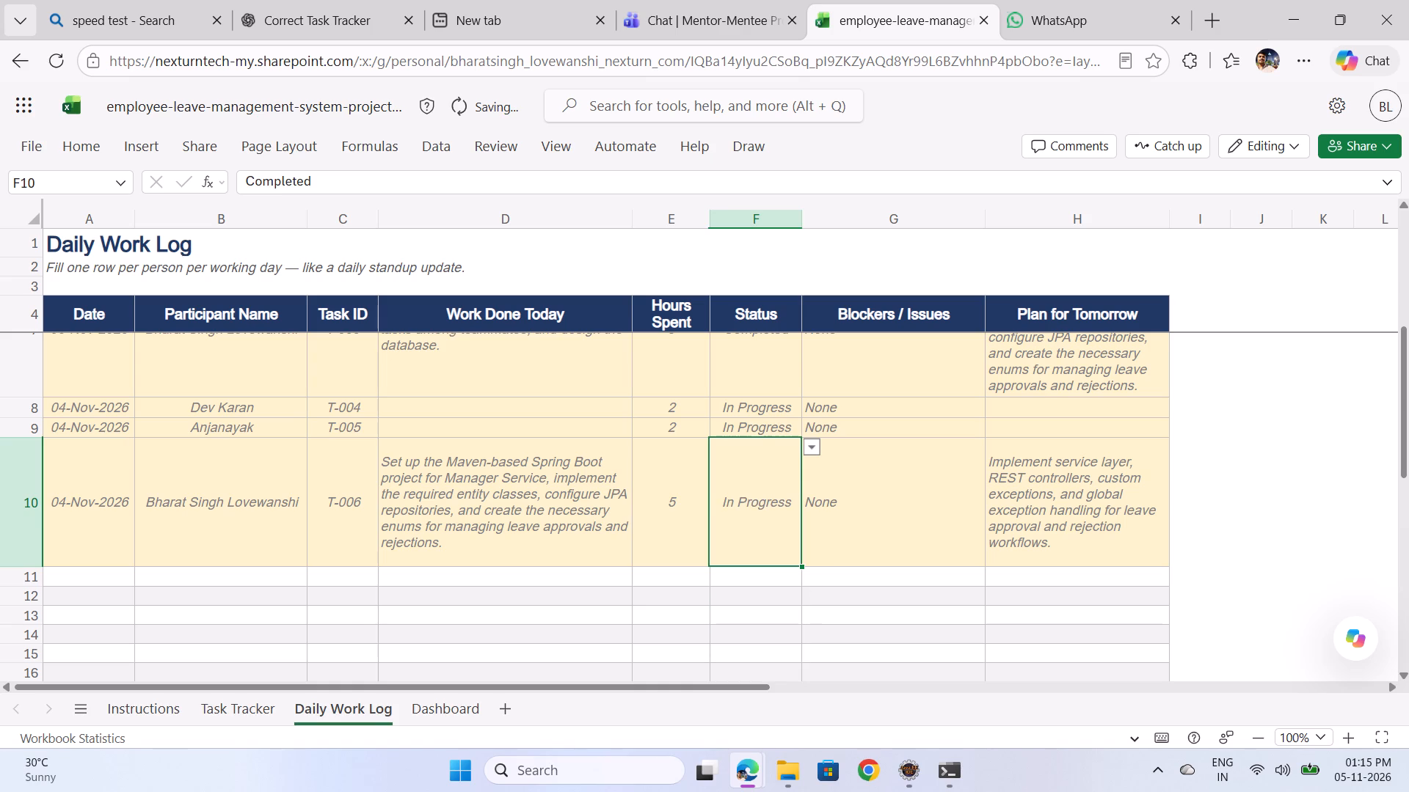
On the Task Tracker sheet, copy the T-001 to T-003 rows 5 to 7 and paste them starting at row 8.
click(256, 706)
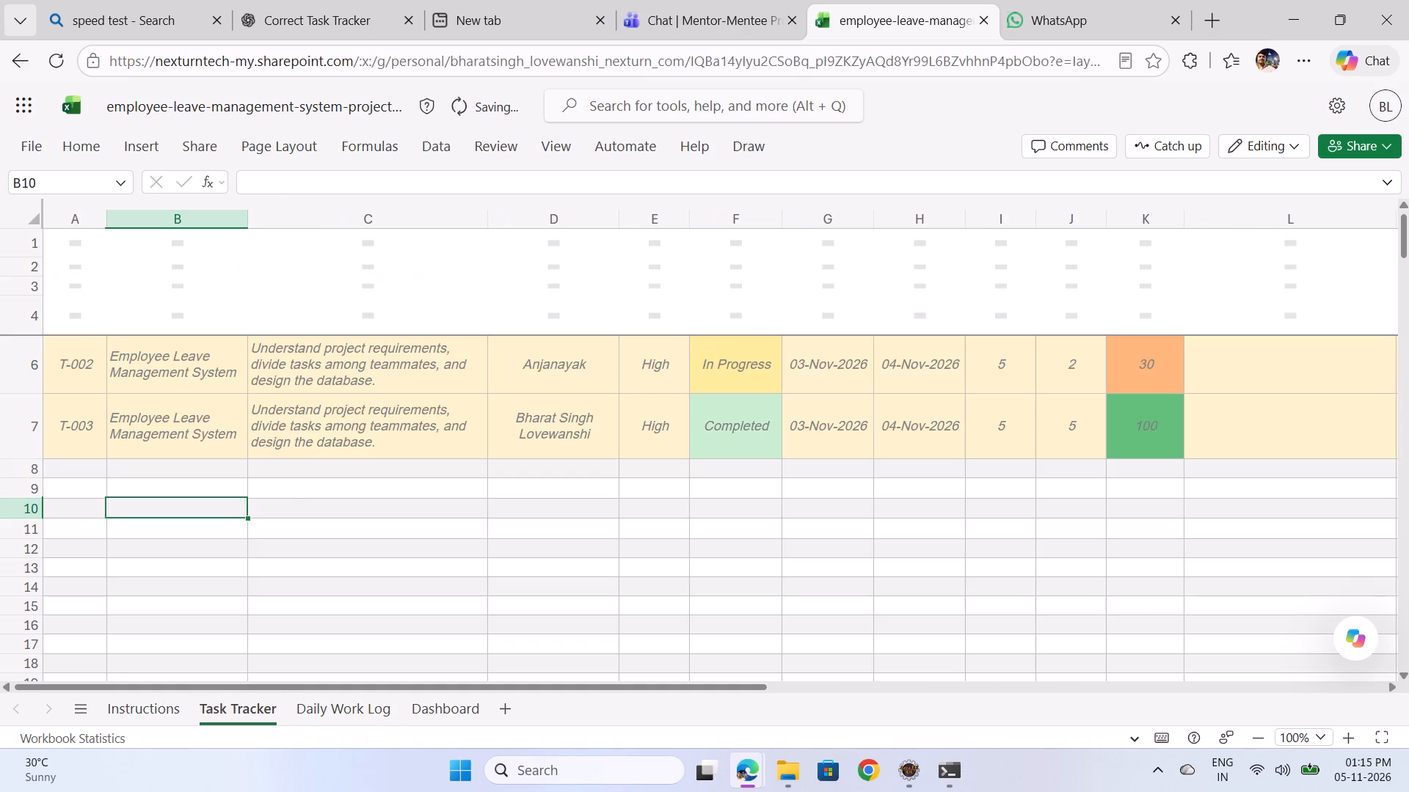
scroll(460, 523, up, 3)
click(31, 487)
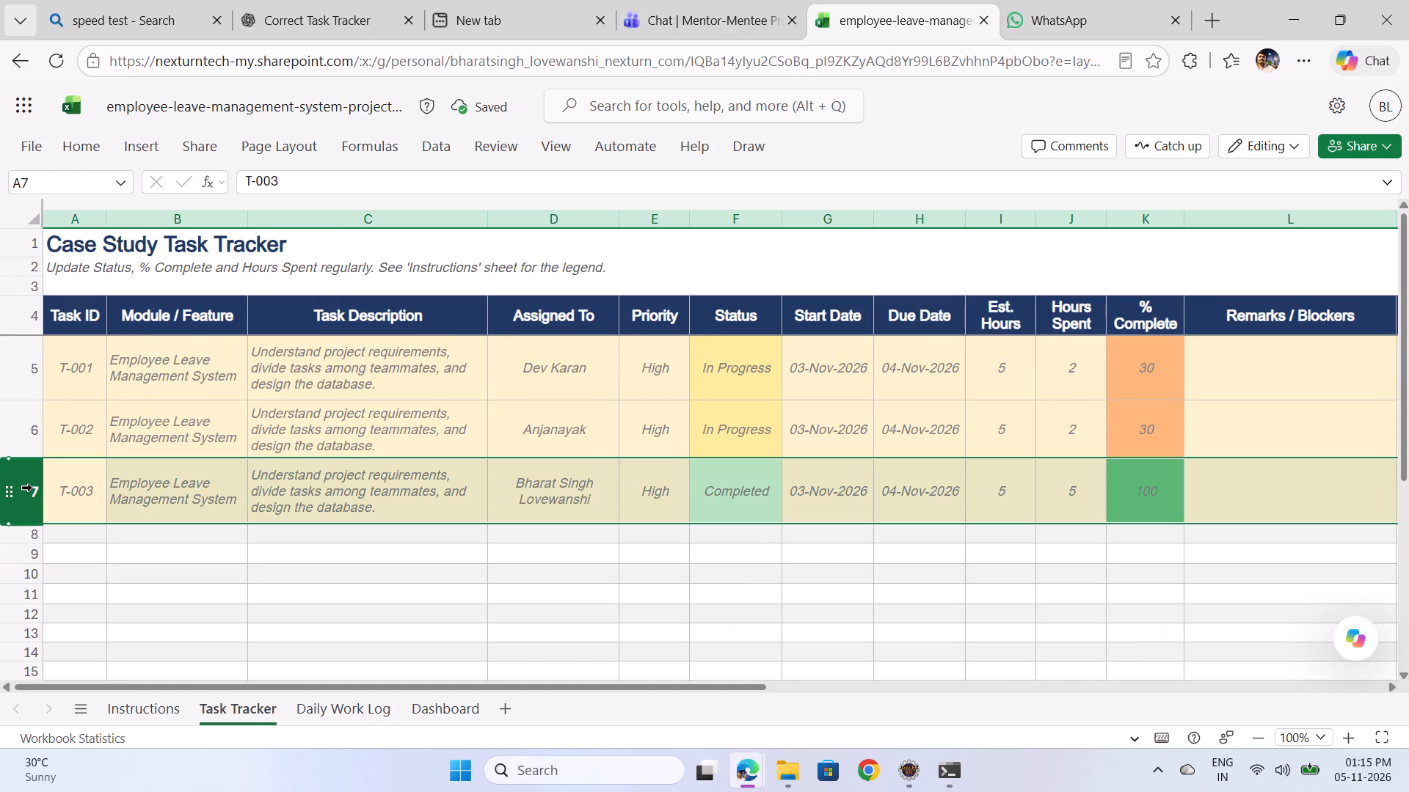
key(shift+Up)
key(shift+Up)
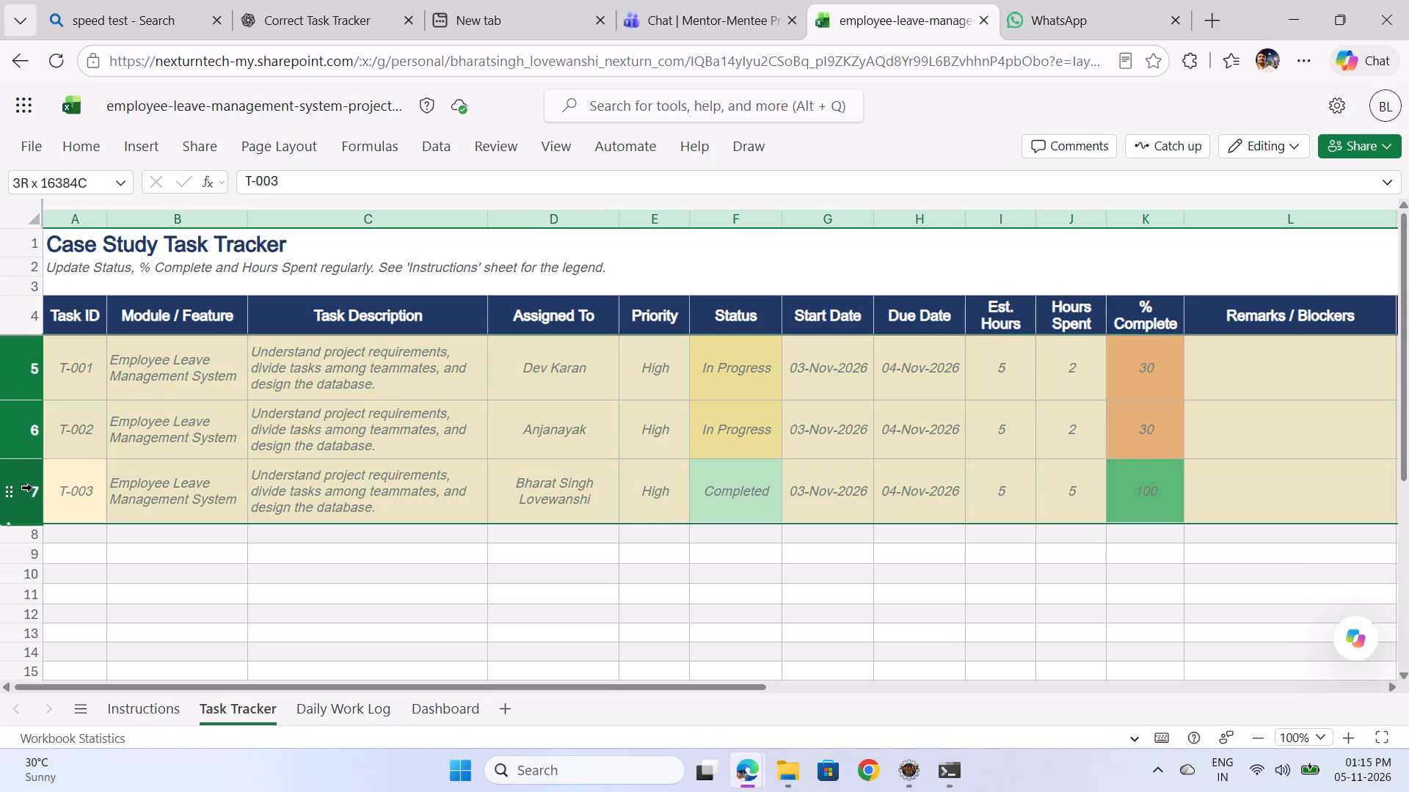
key(ctrl+c)
key(Down)
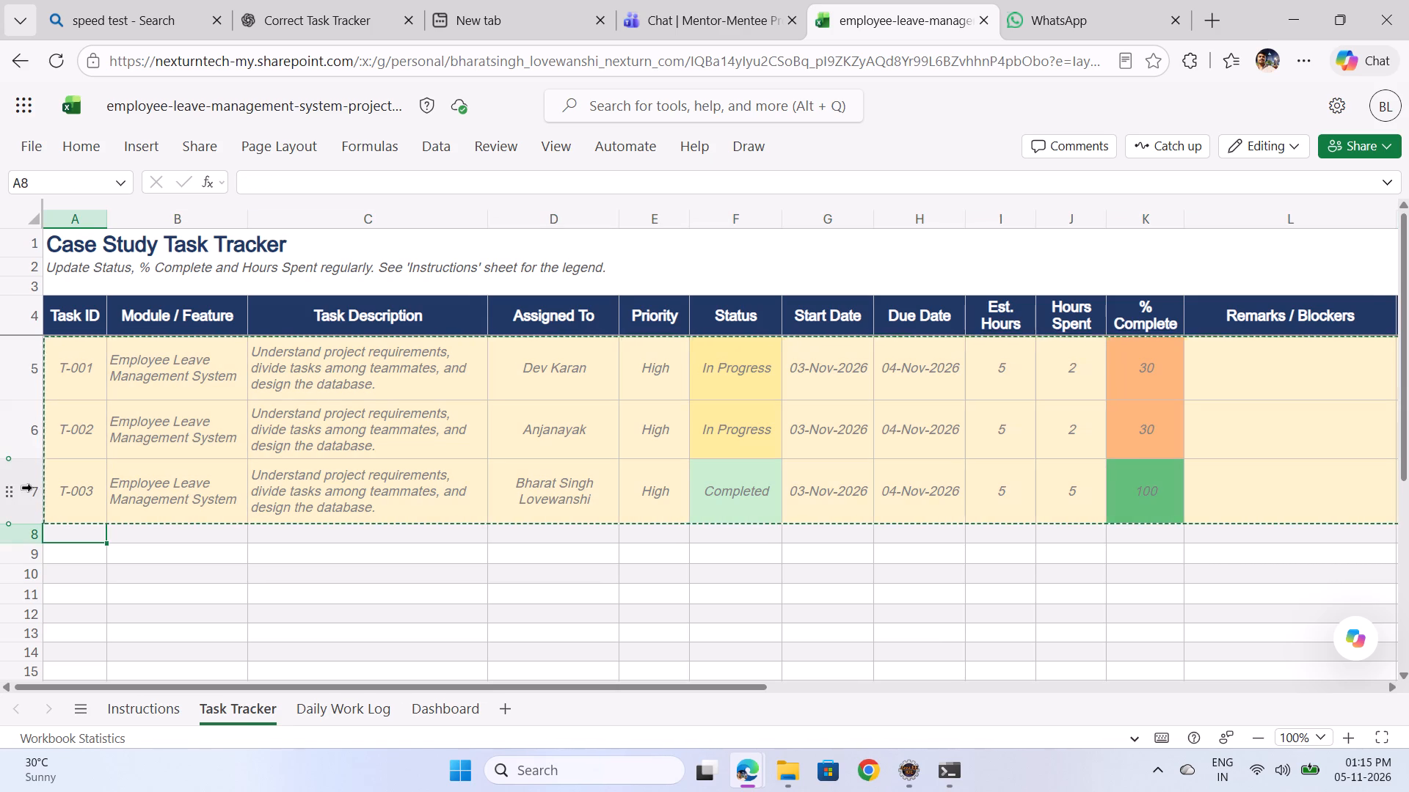
key(Left)
click(21, 536)
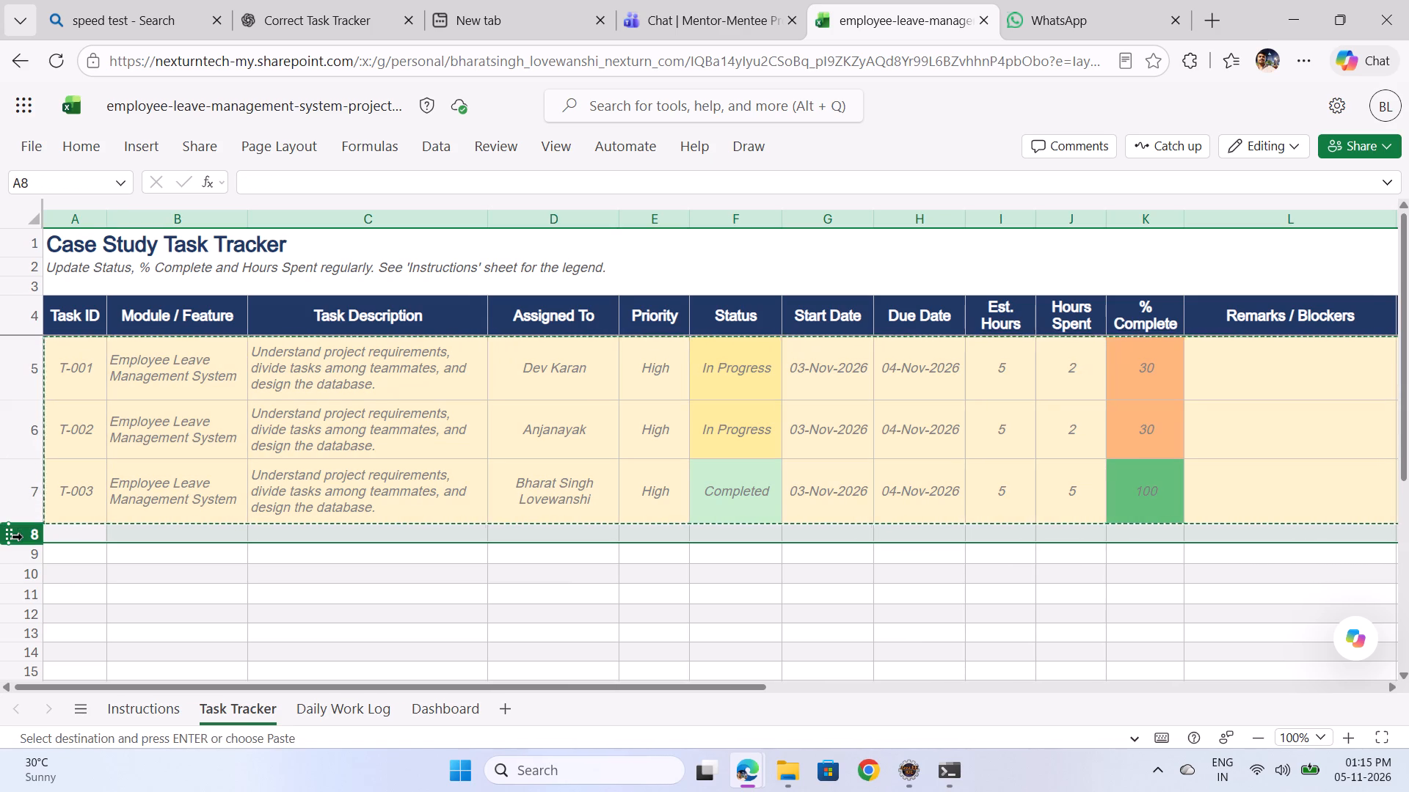
key(ctrl+v)
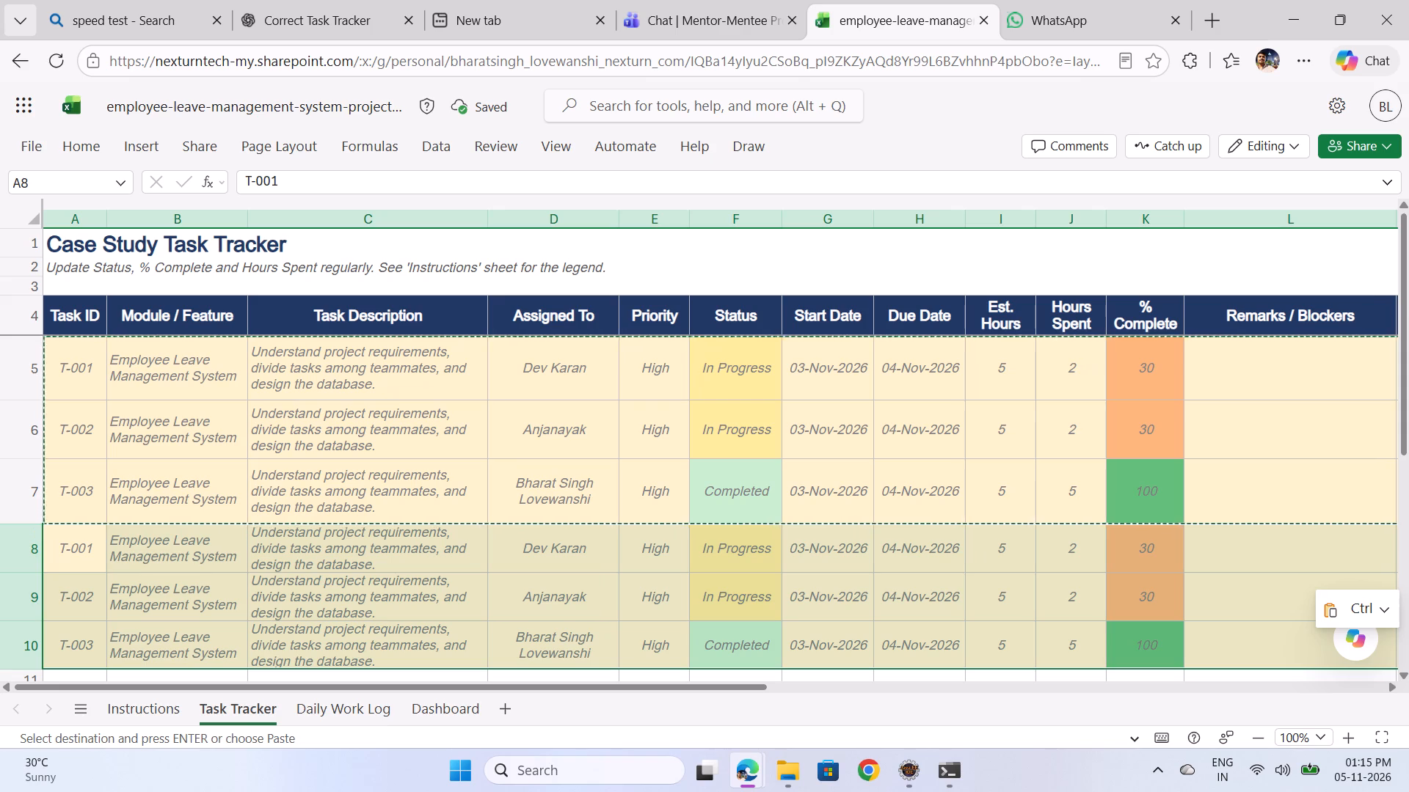
Renumber the Task IDs of the three pasted rows in A8 to A10 as T-004, T-005 and T-006.
double_click(87, 547)
key(BackSpace)
key(4)
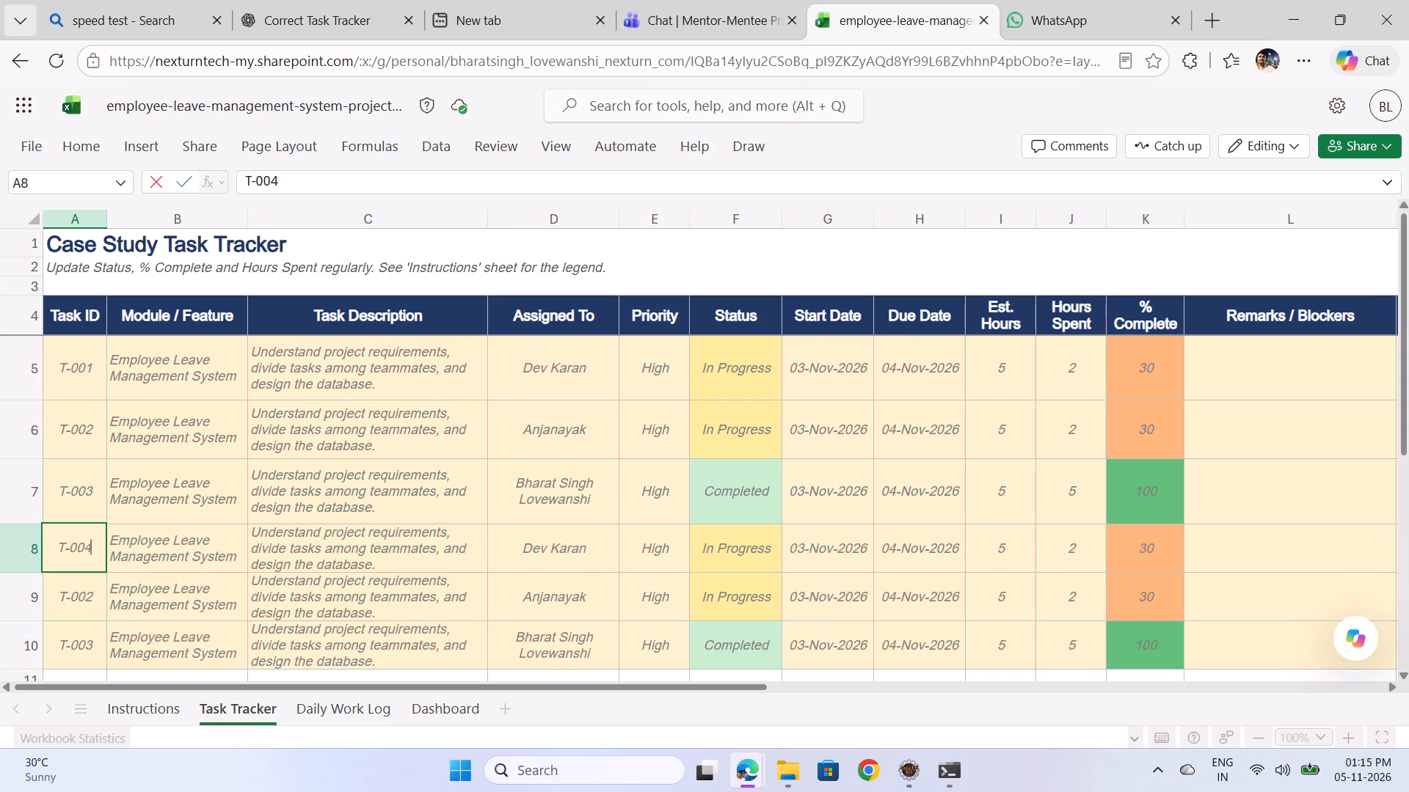
double_click(92, 601)
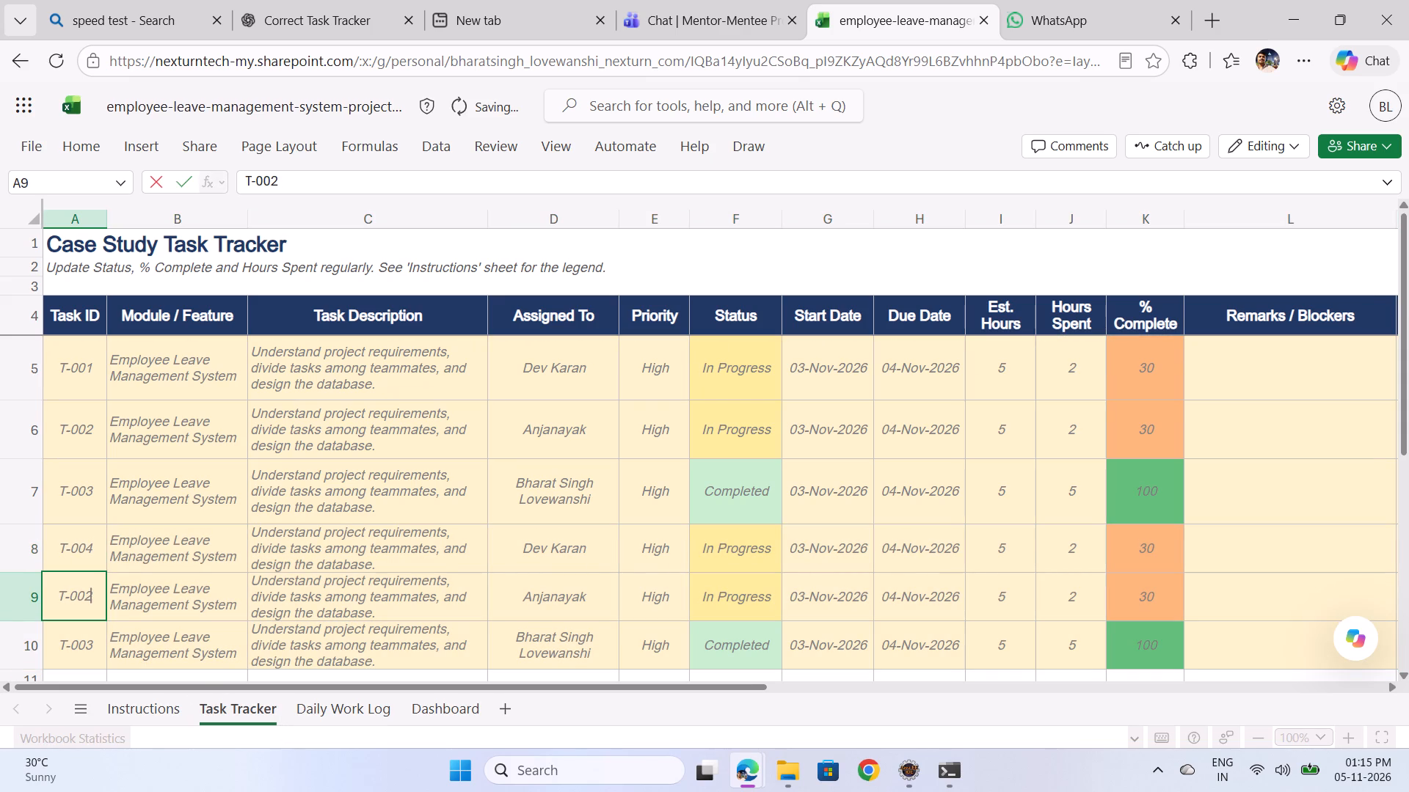
key(BackSpace)
key(5)
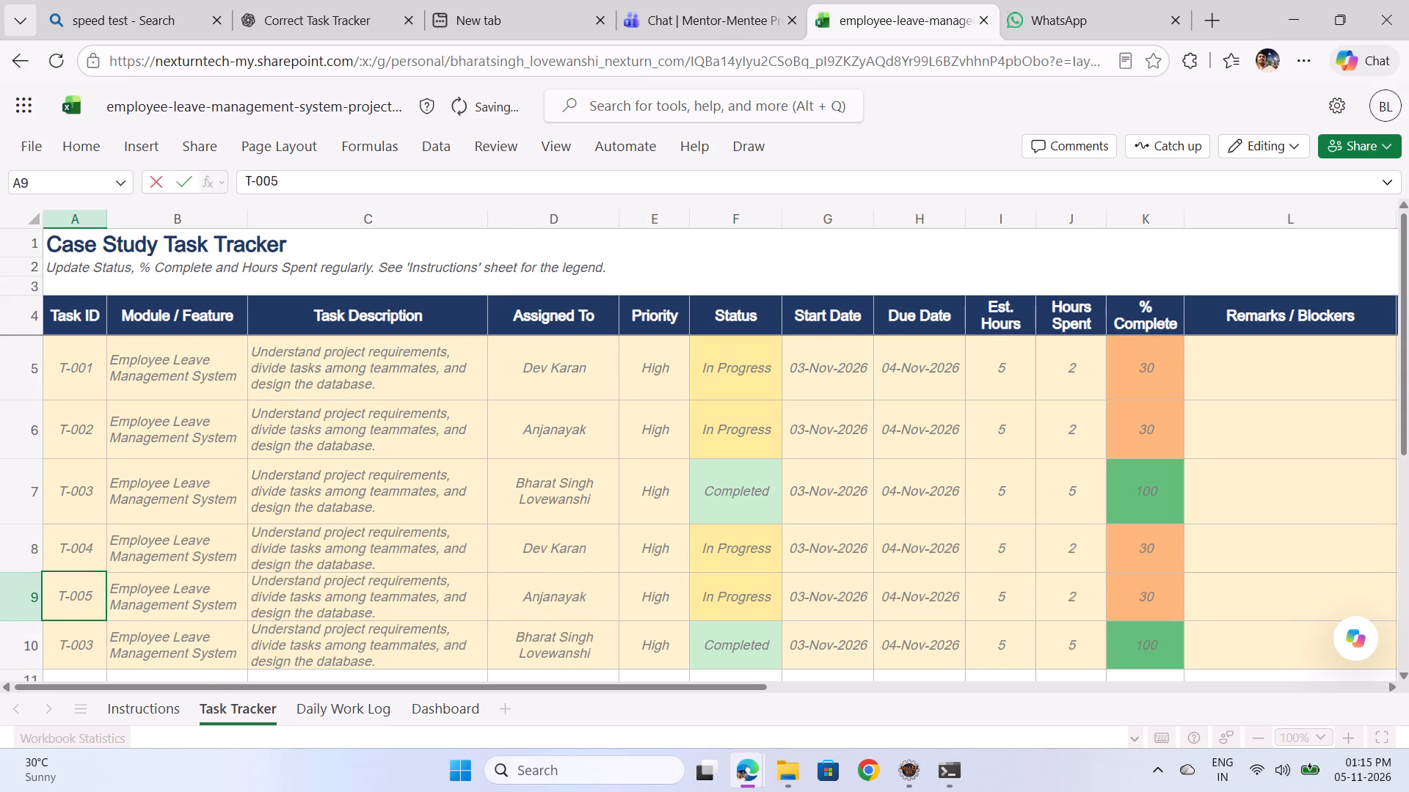
double_click(77, 647)
key(BackSpace)
key(6)
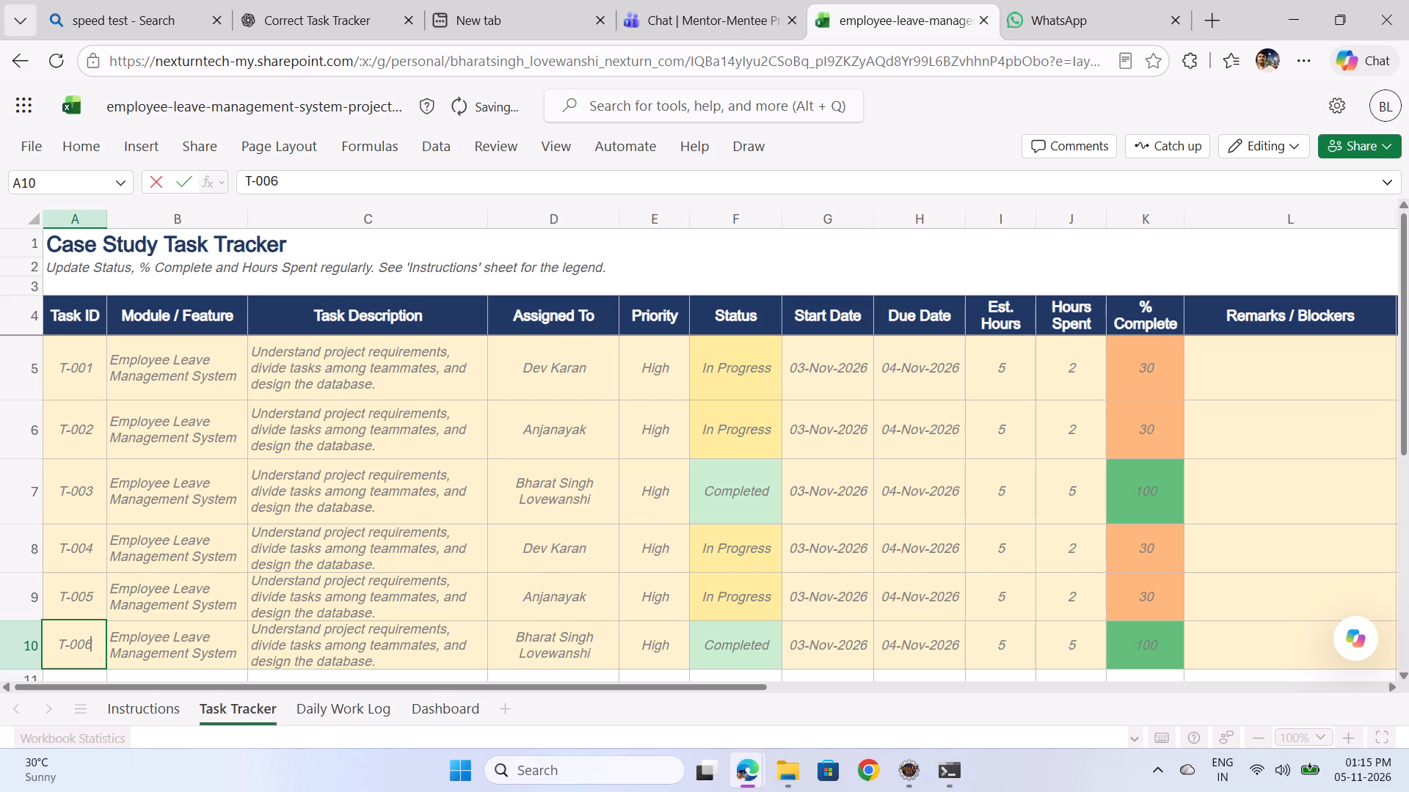
click(192, 565)
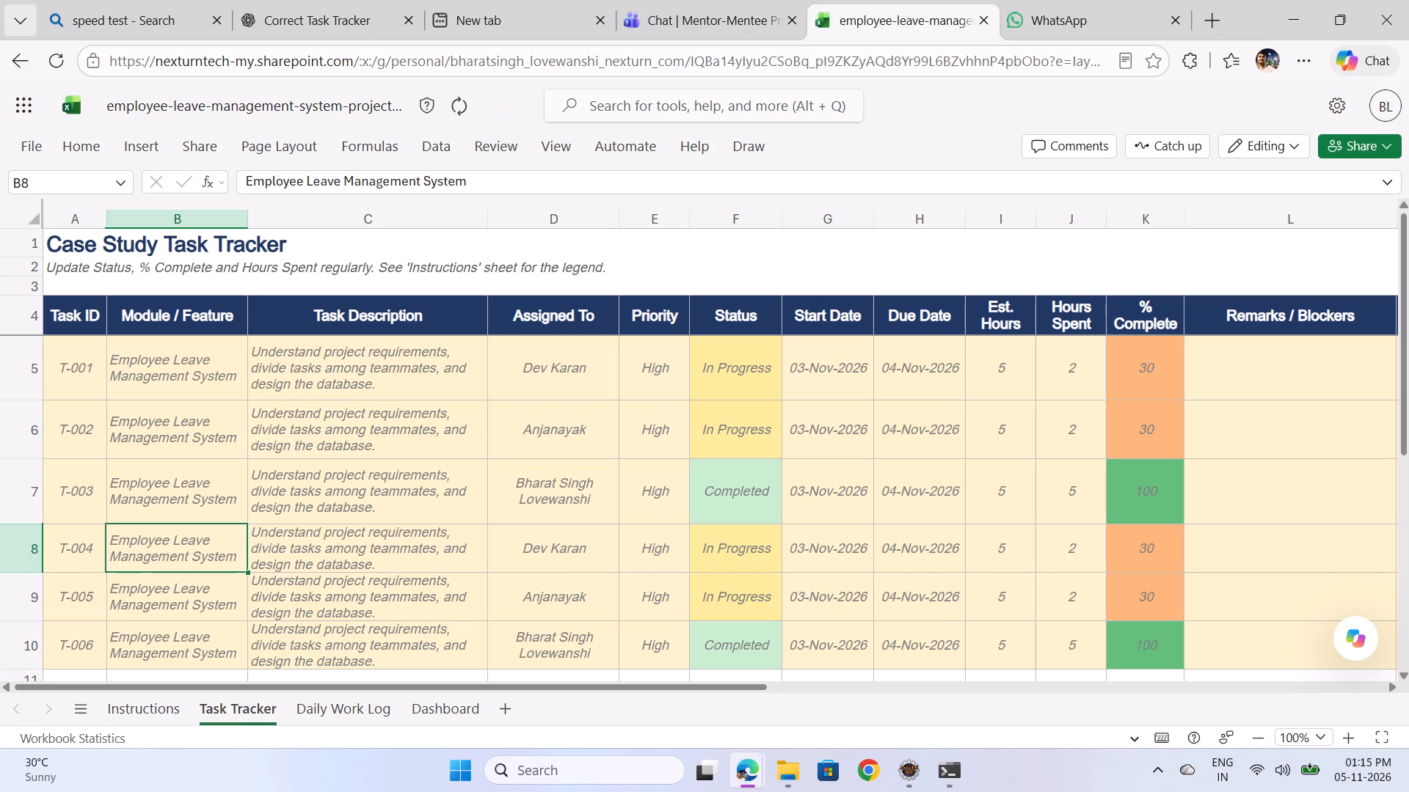
Copy the T-006 Work Done Today text from the Daily Work Log and replace the Task Description in Task Tracker C10 with it.
scroll(192, 565, up, 1)
click(354, 702)
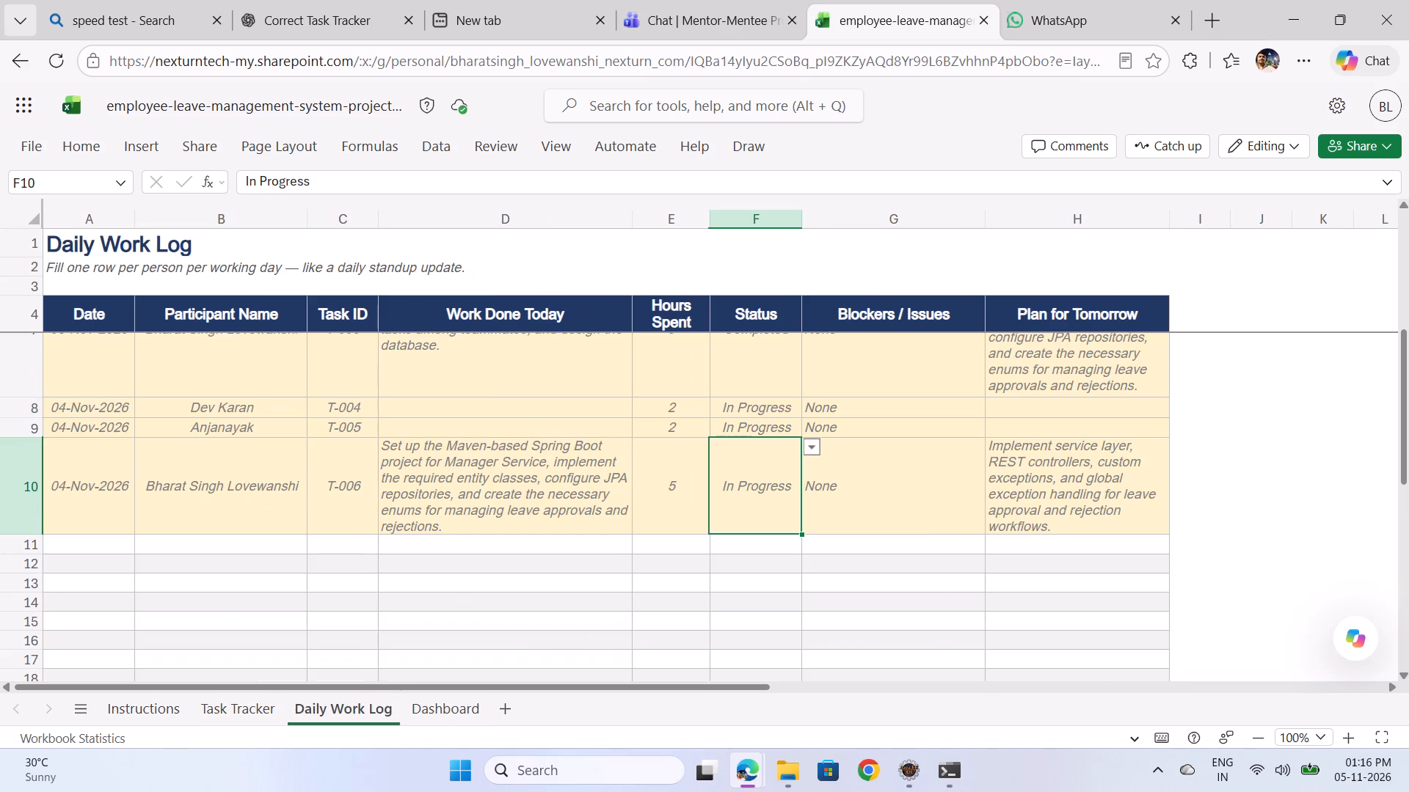
double_click(429, 471)
key(ctrl+a)
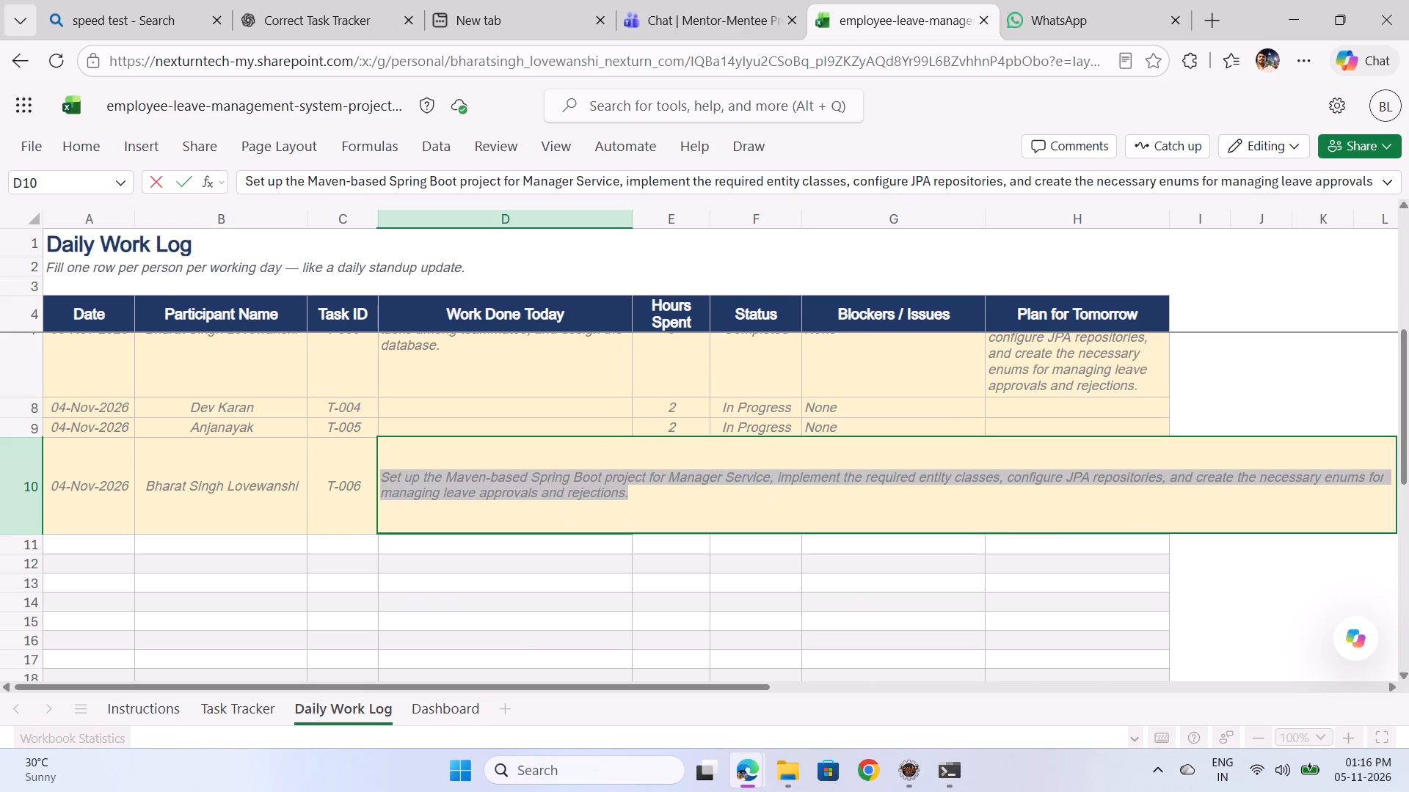
key(ctrl+c)
click(239, 717)
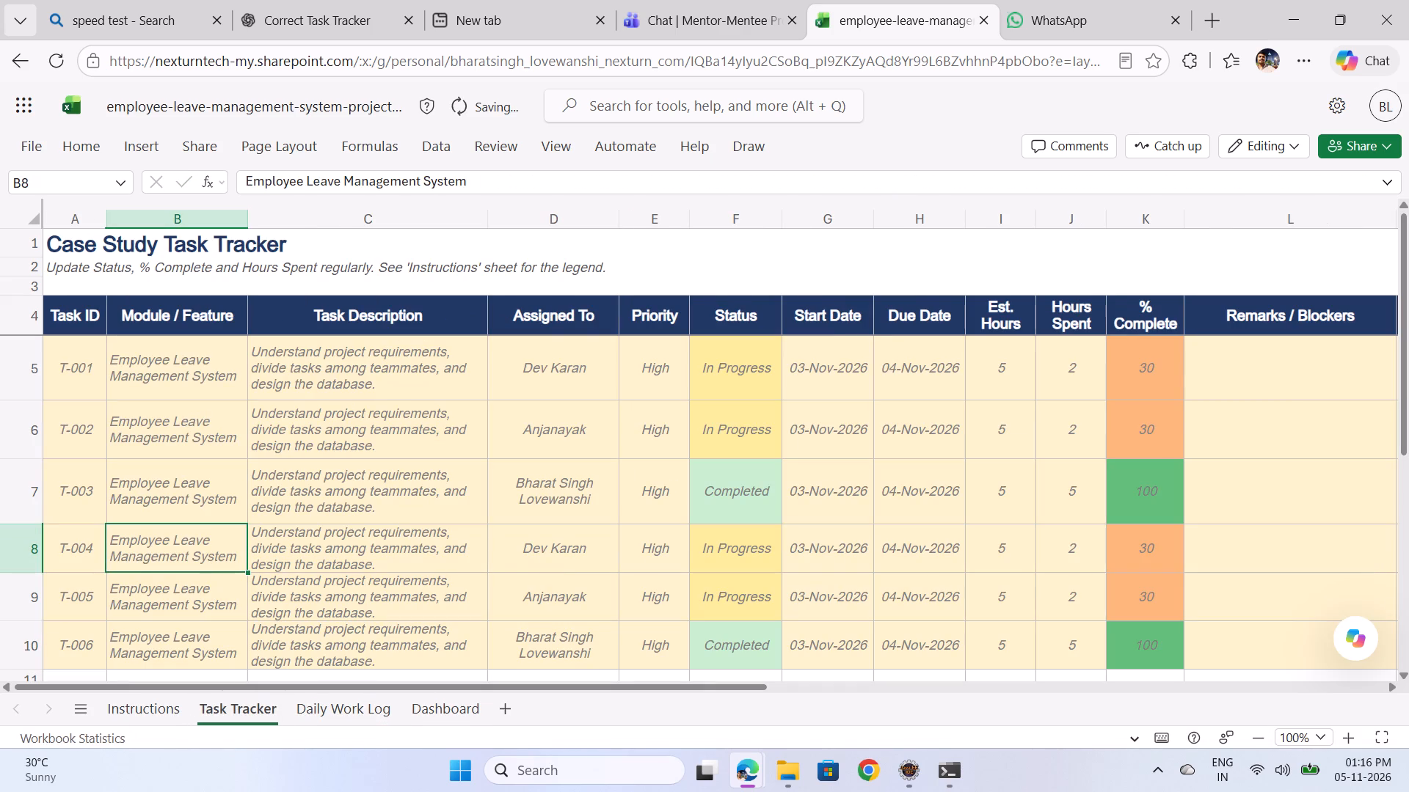
double_click(305, 640)
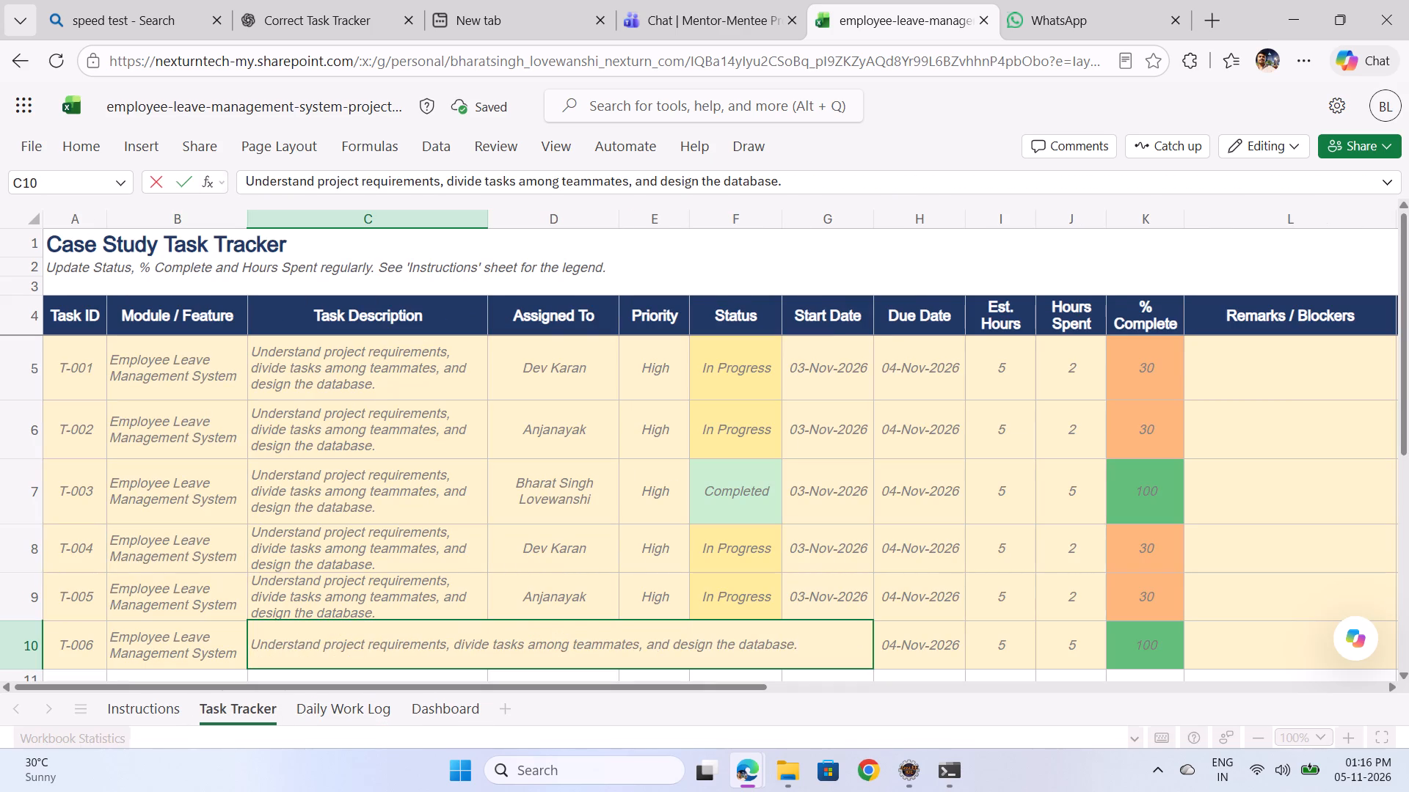
key(ctrl+a)
key(ctrl+v)
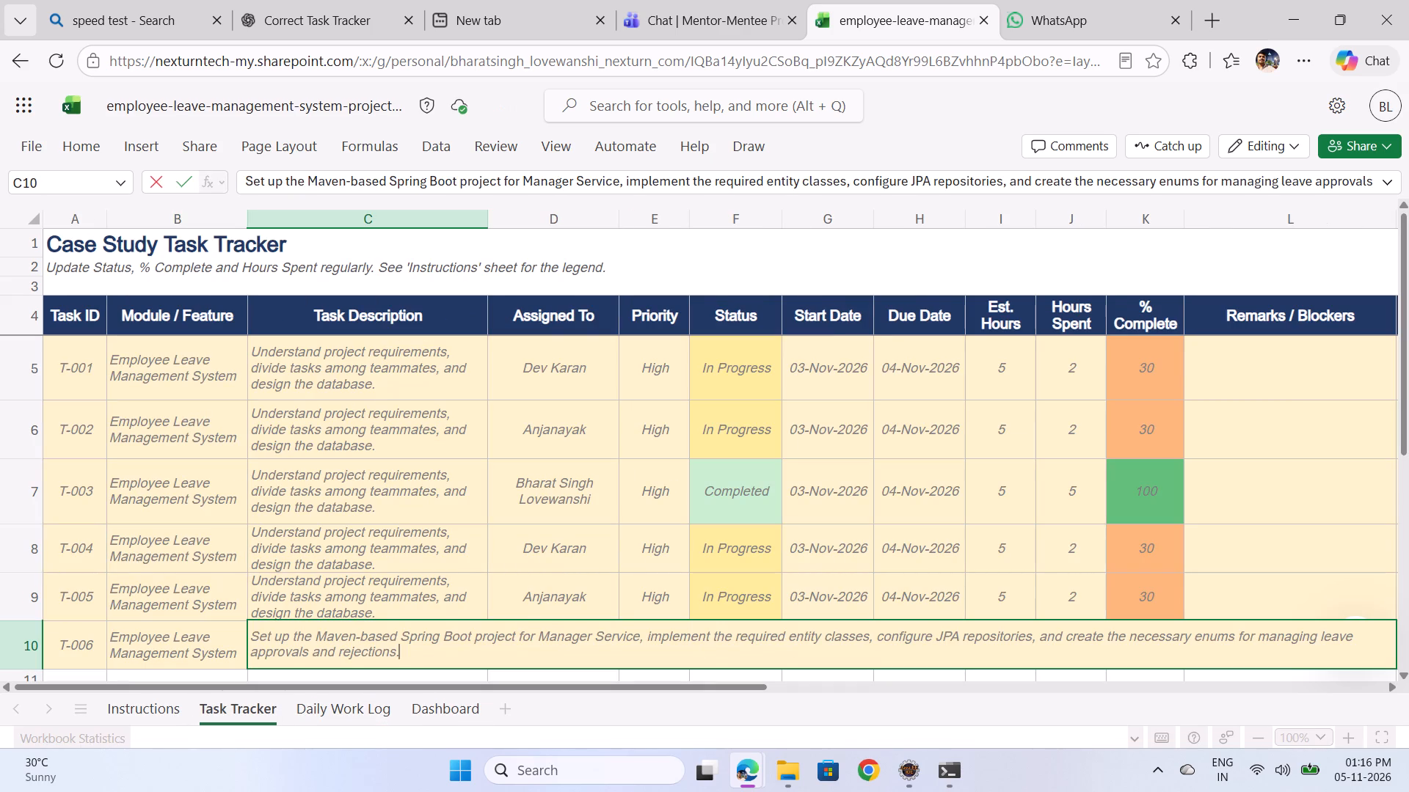
click(1320, 516)
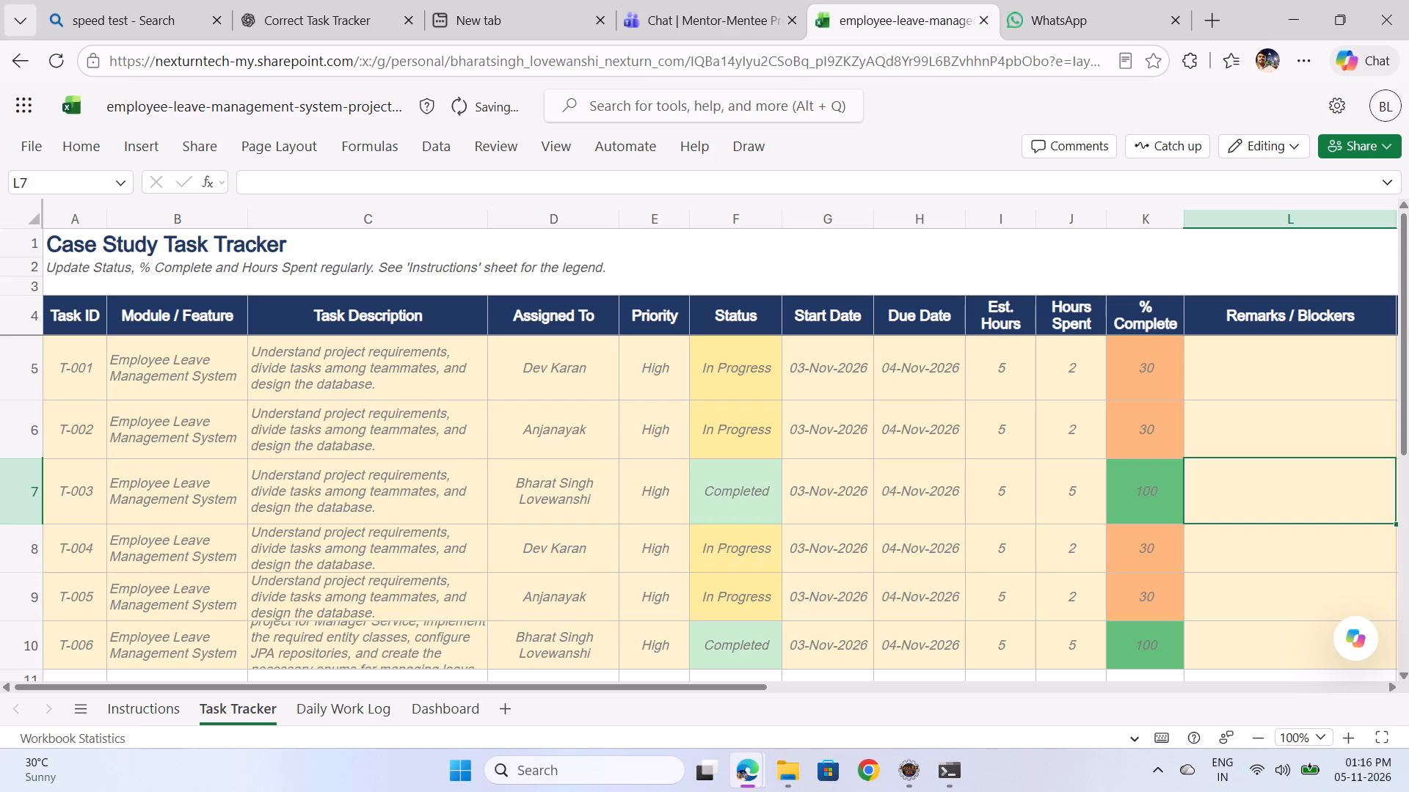
Set the T-006 task's Start Date to 04-Nov-2026 and its Due Date to 05-Nov-2026.
click(826, 632)
scroll(911, 562, down, 1)
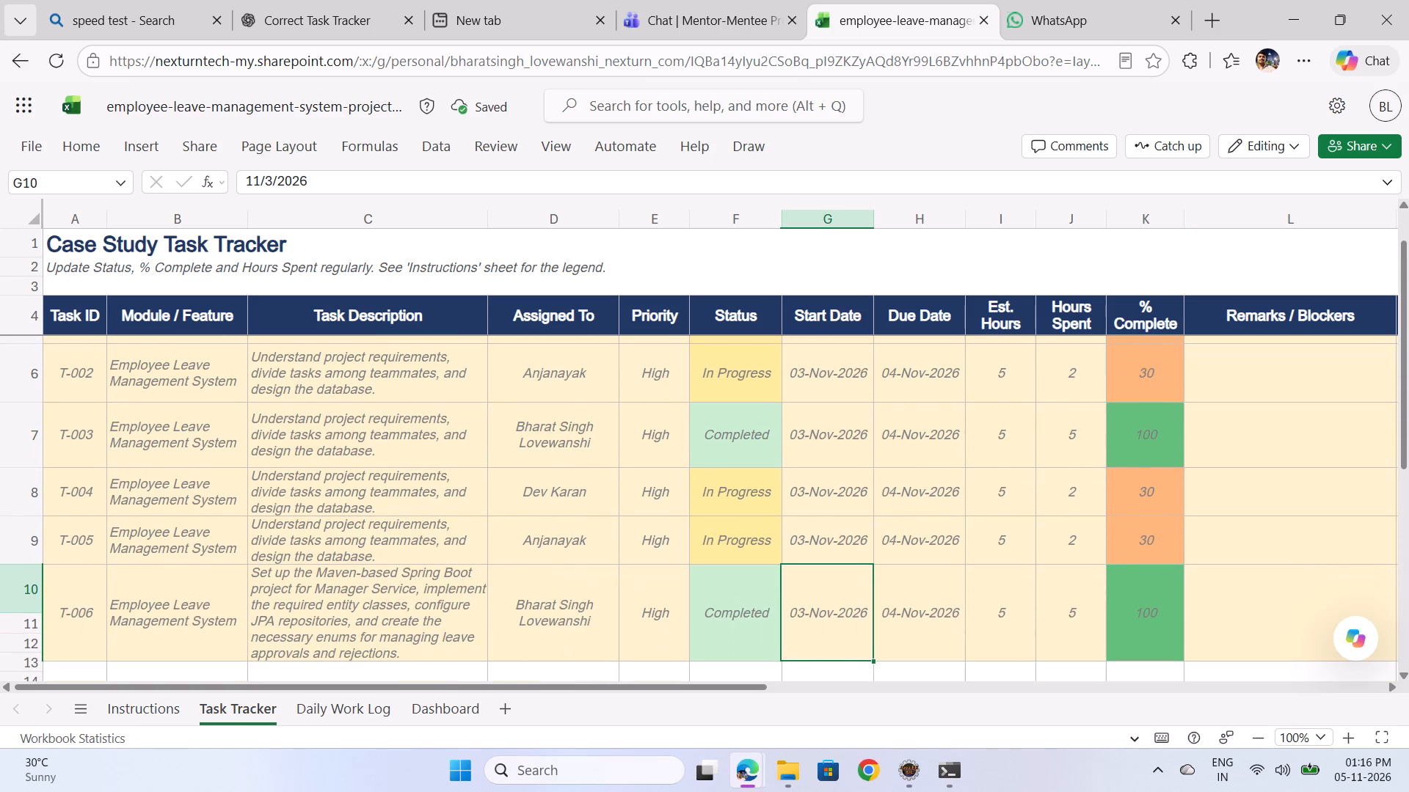
click(818, 606)
double_click(818, 606)
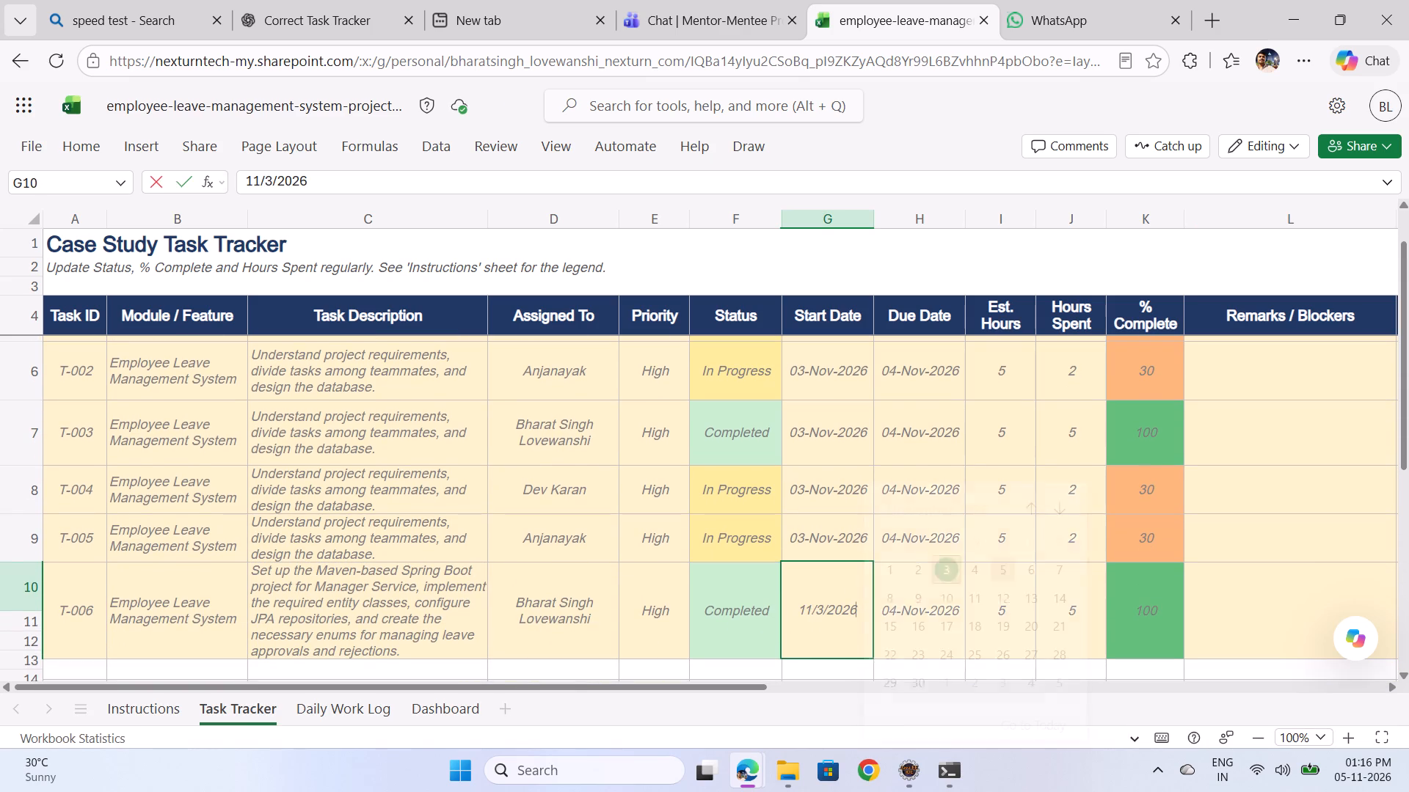
click(982, 569)
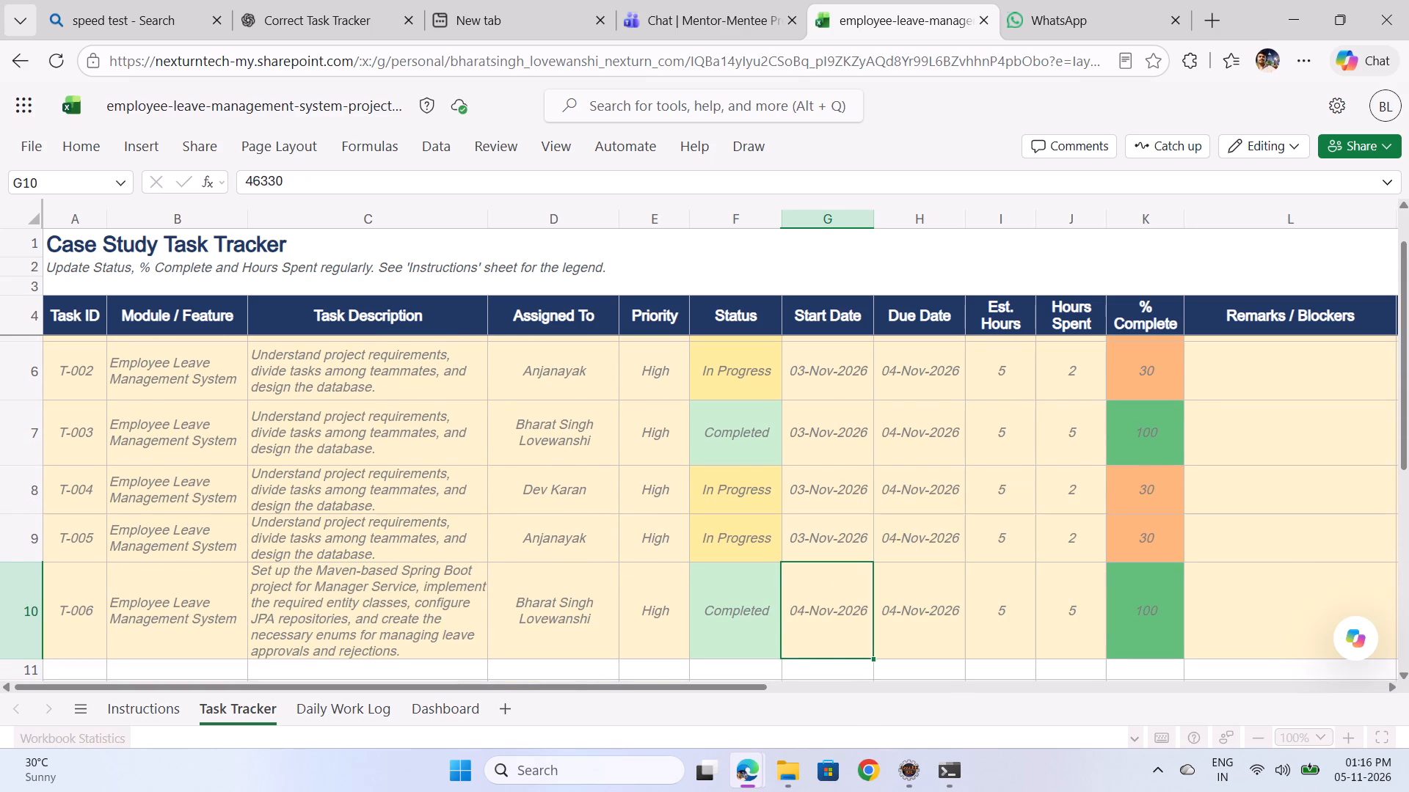
double_click(936, 612)
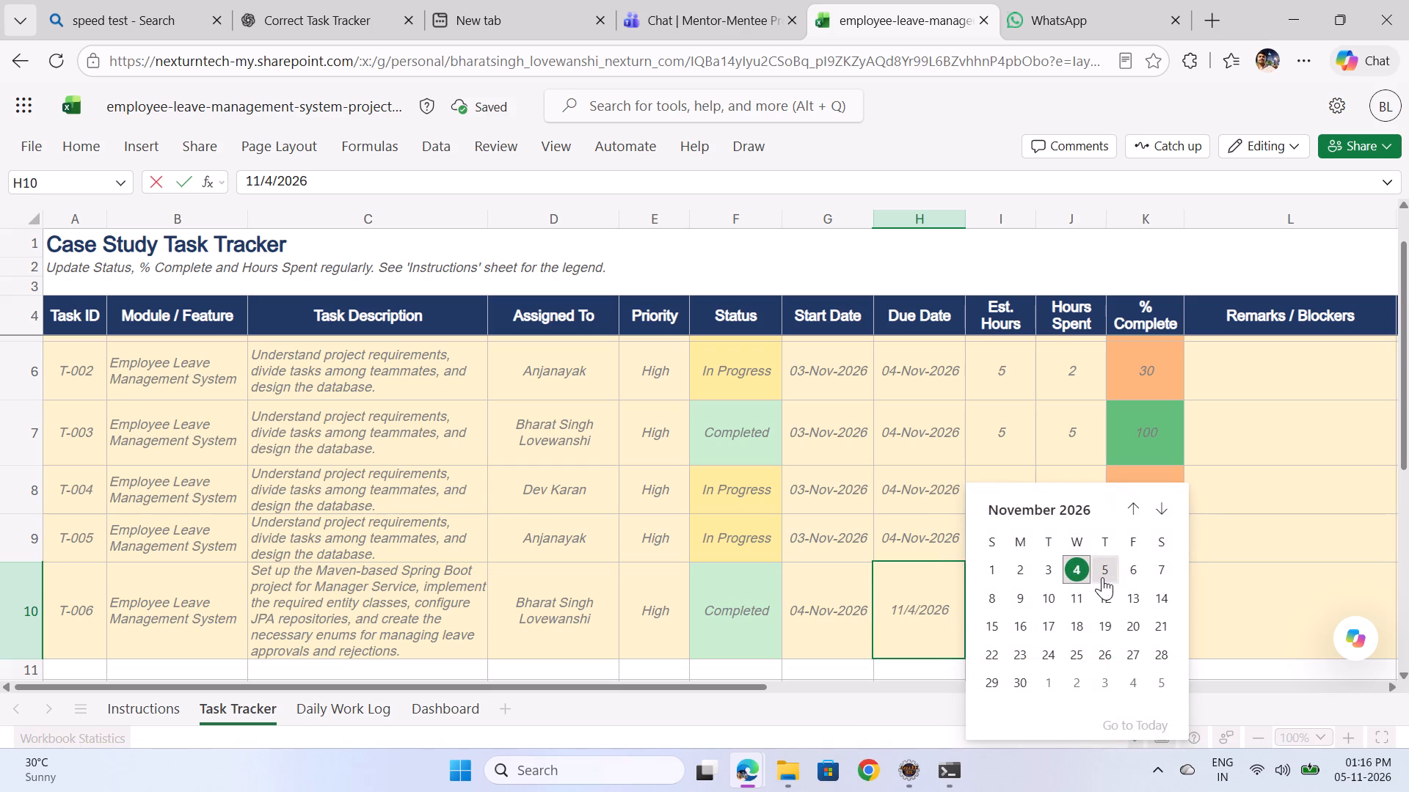
click(1102, 577)
click(1276, 596)
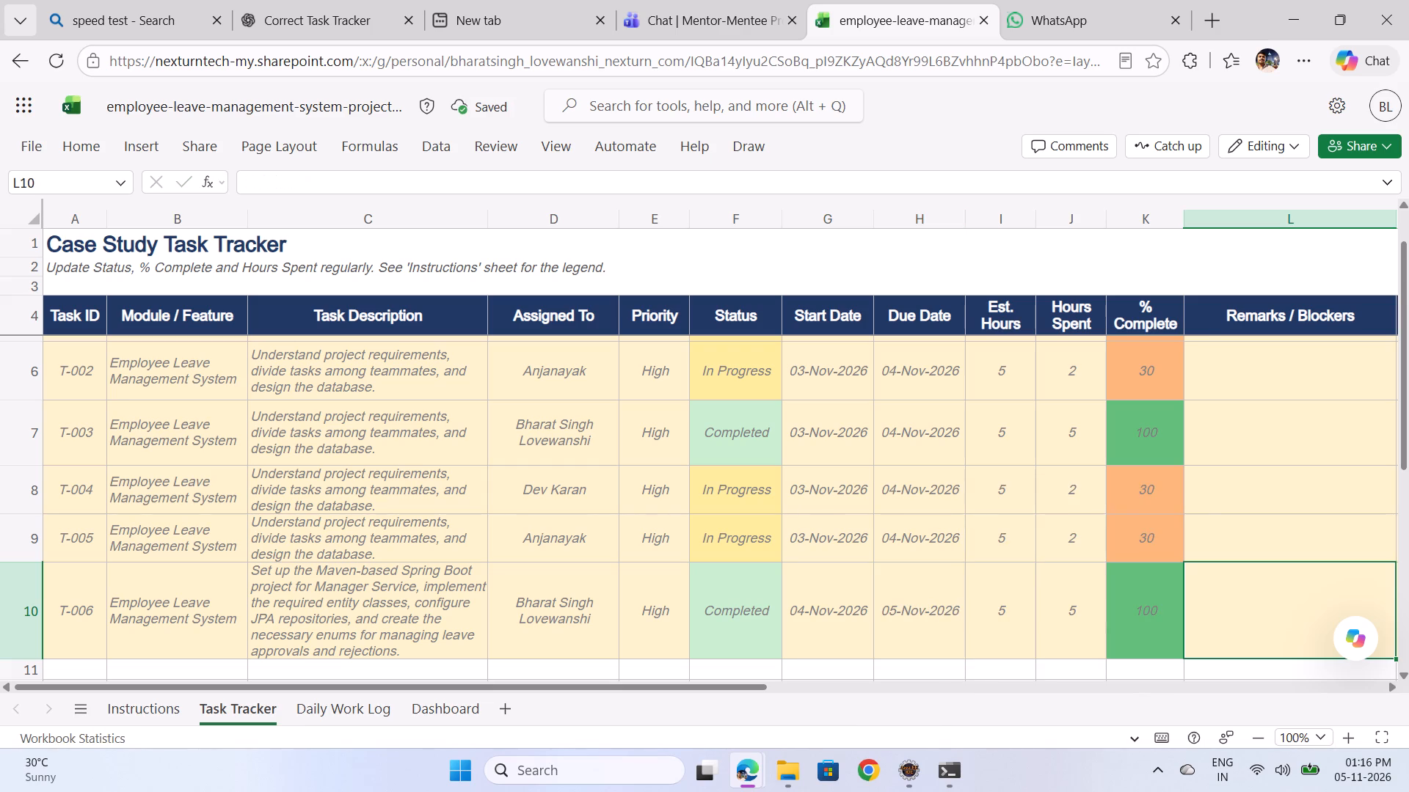
Set the T-006 task's Hours Spent to 2 and its % Complete to 30.
double_click(1064, 612)
key(BackSpace)
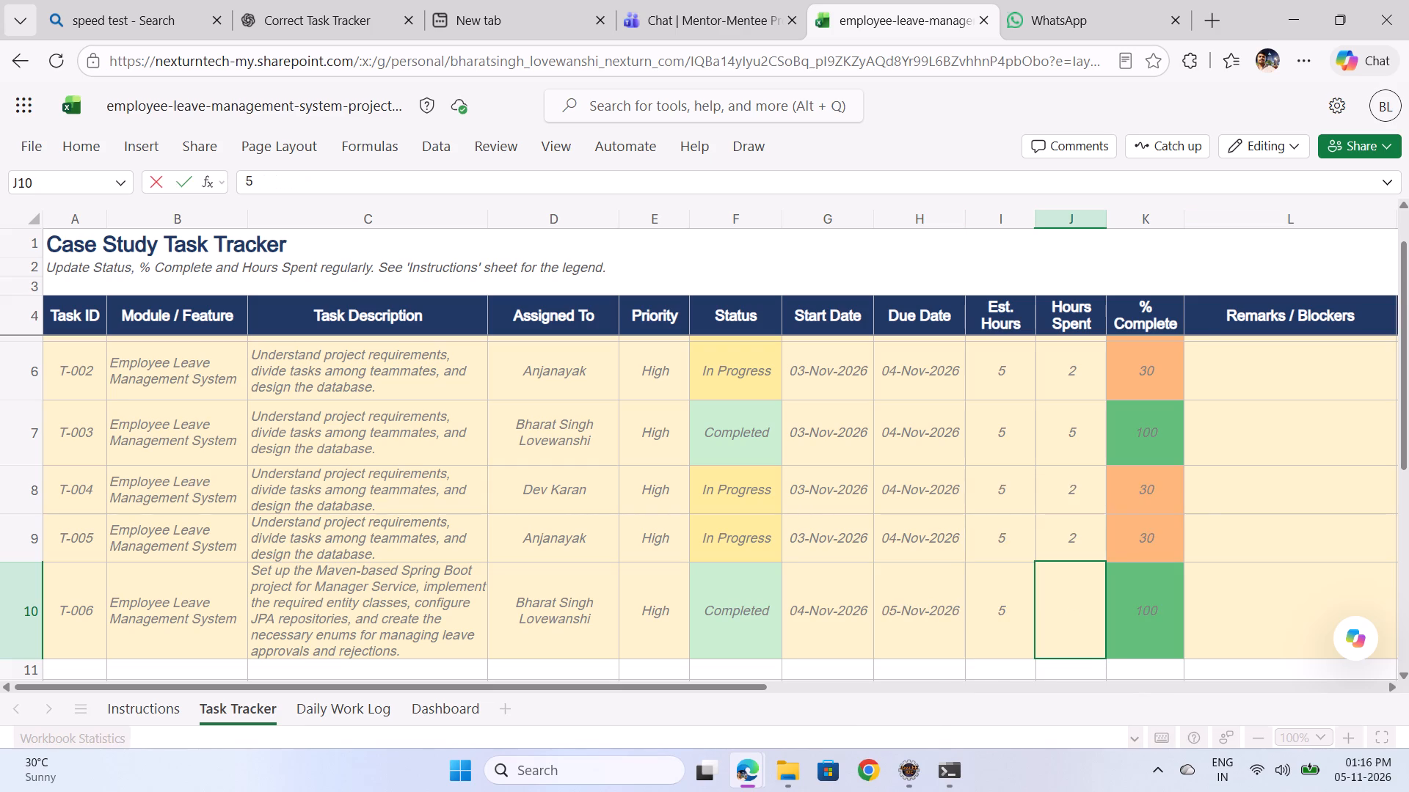
key(2)
click(1262, 586)
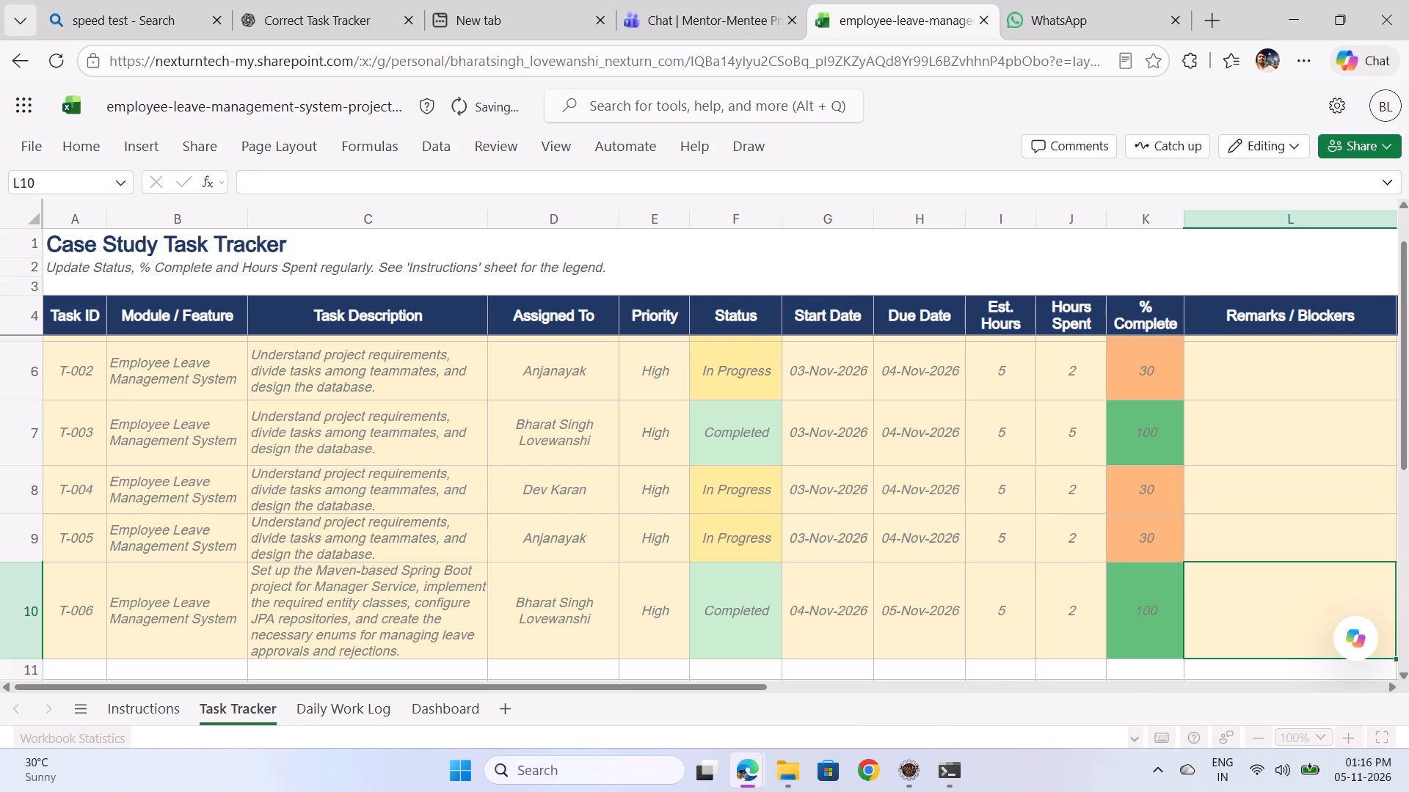
double_click(1145, 598)
key(BackSpace)
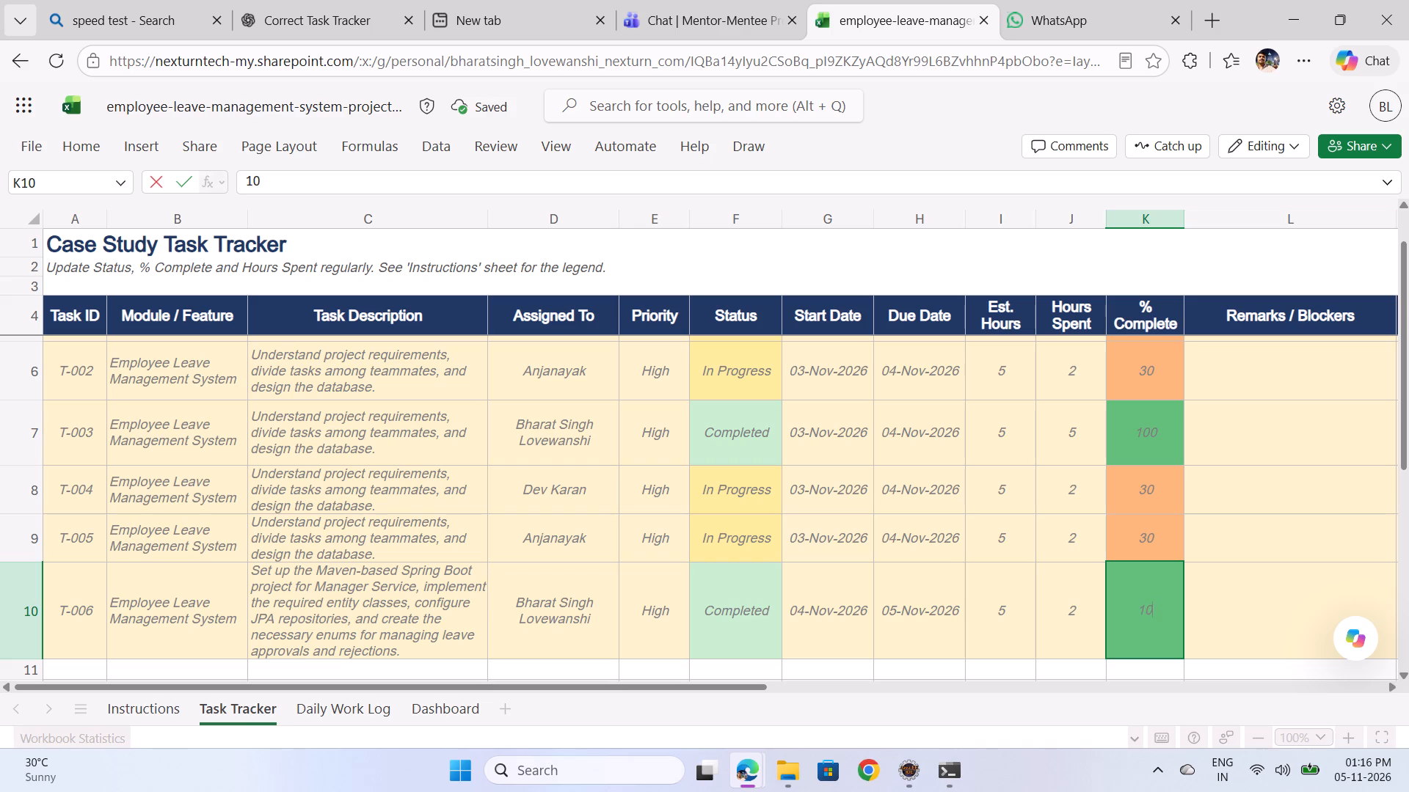
key(BackSpace)
key(BackSpace)
text(30)
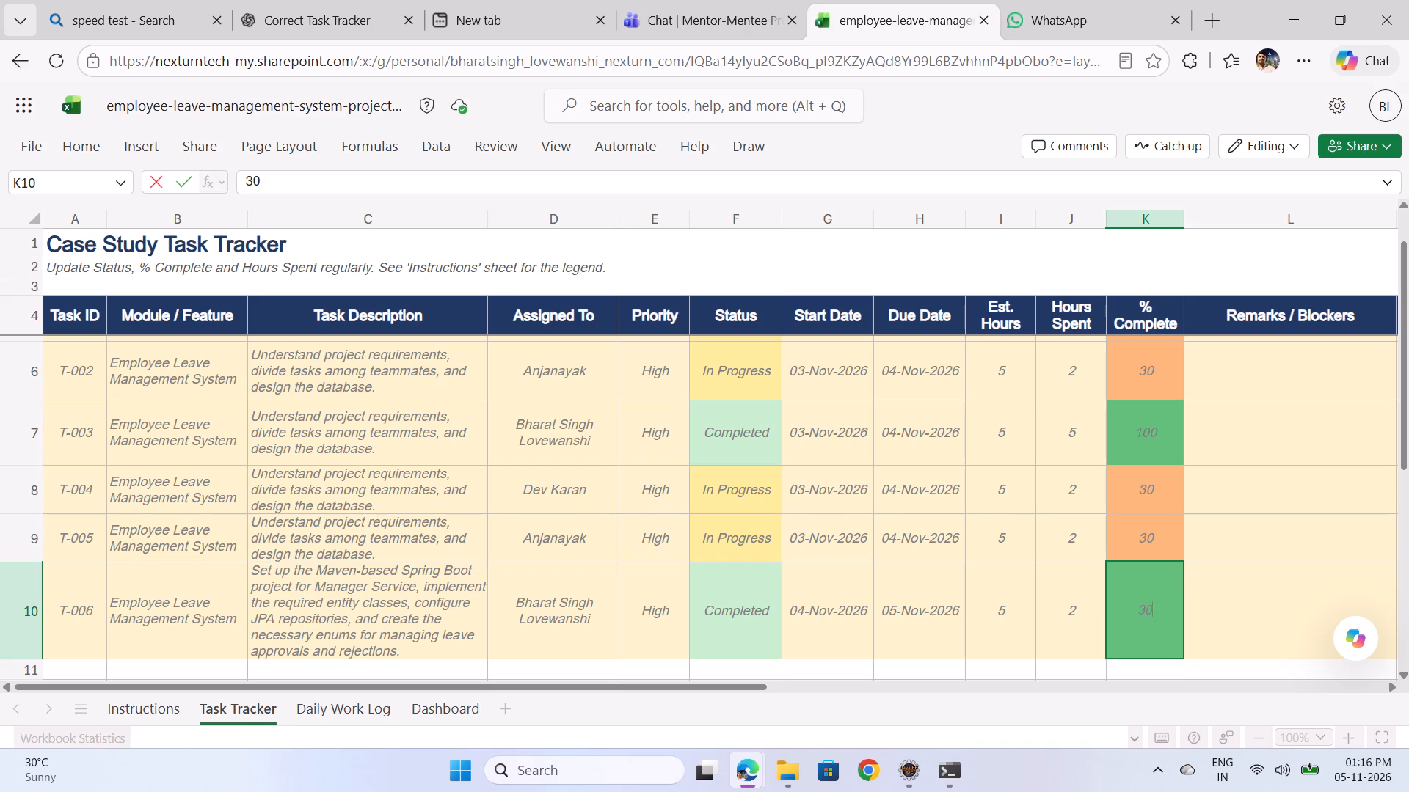
click(1270, 637)
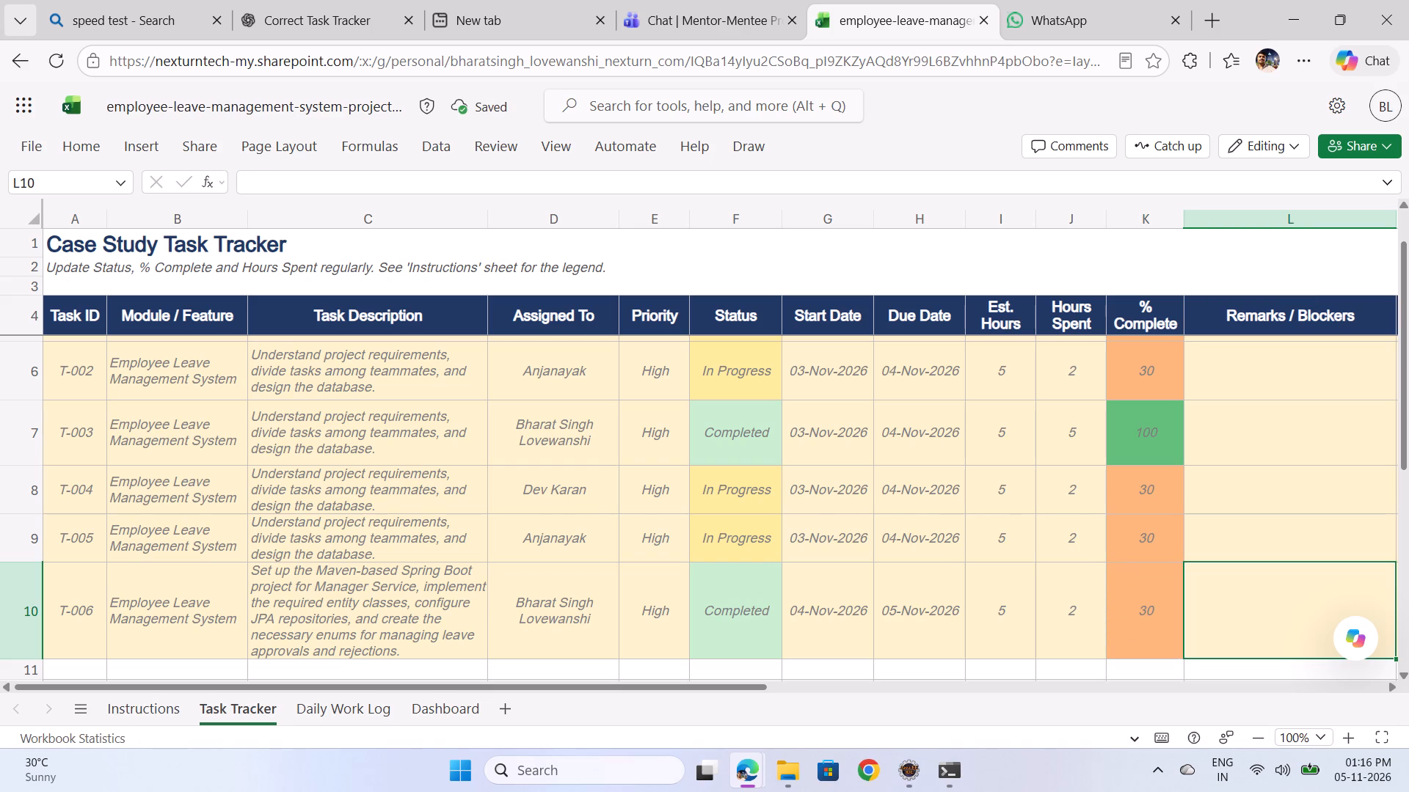
Set the Status of the T-006 task in F10 to In Progress.
click(744, 617)
click(790, 578)
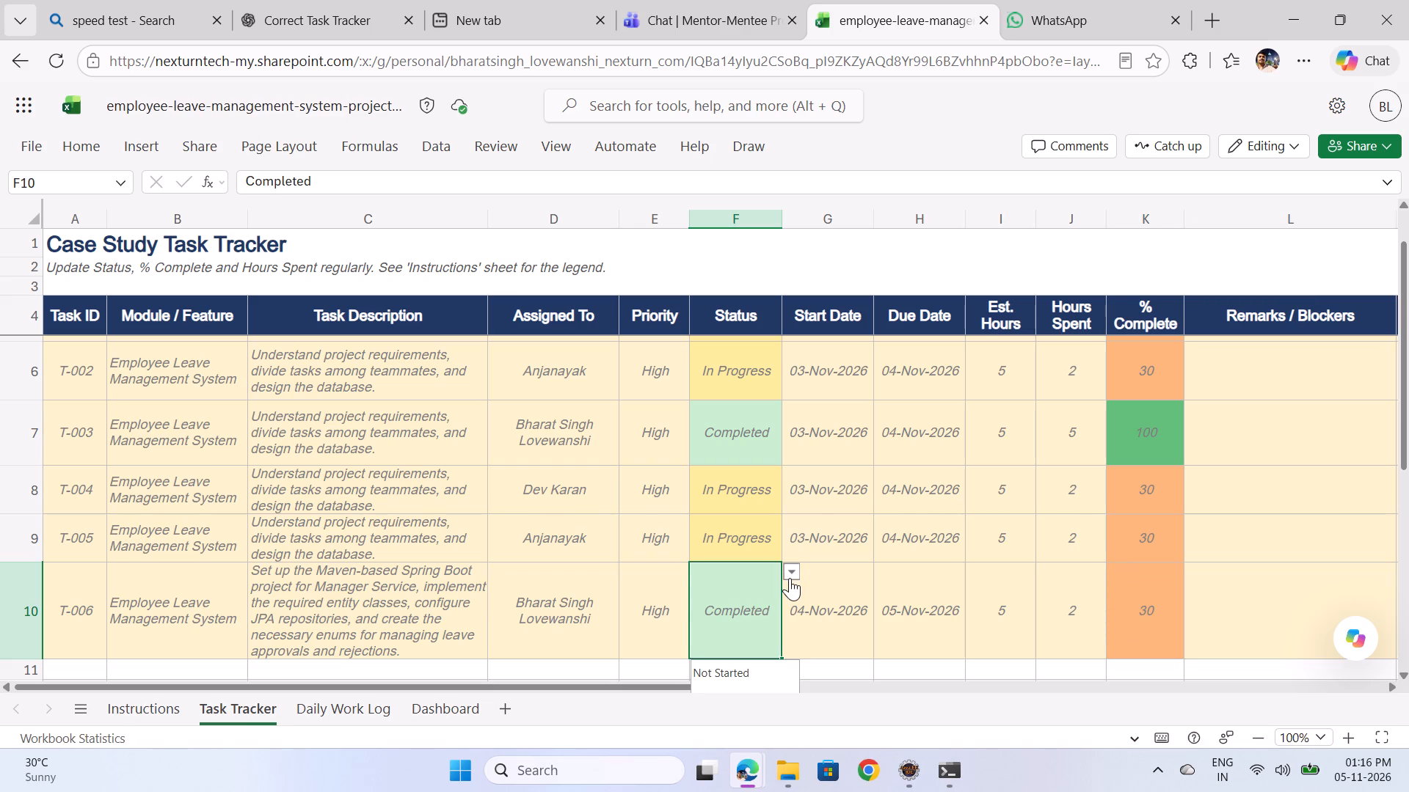
scroll(852, 530, down, 1)
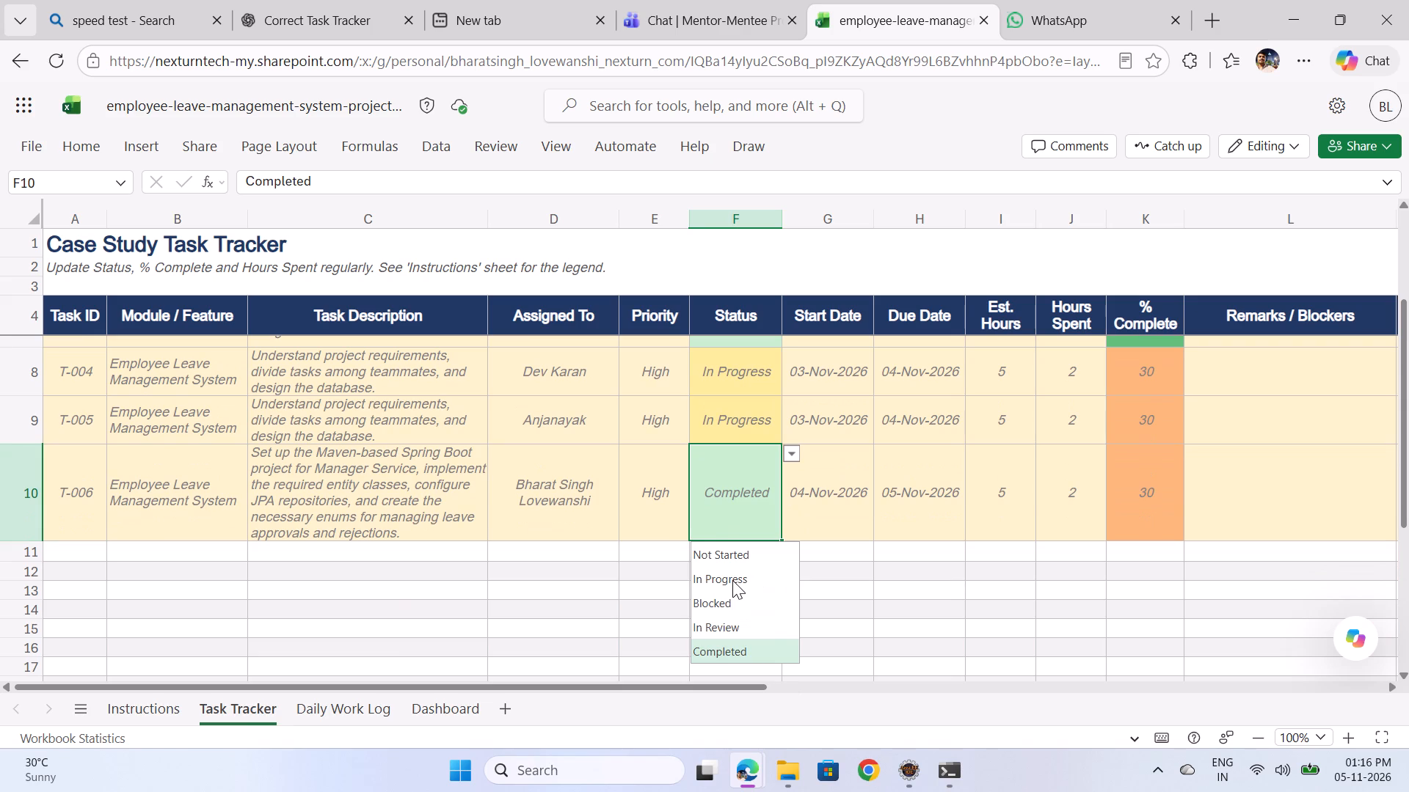
click(732, 580)
click(648, 486)
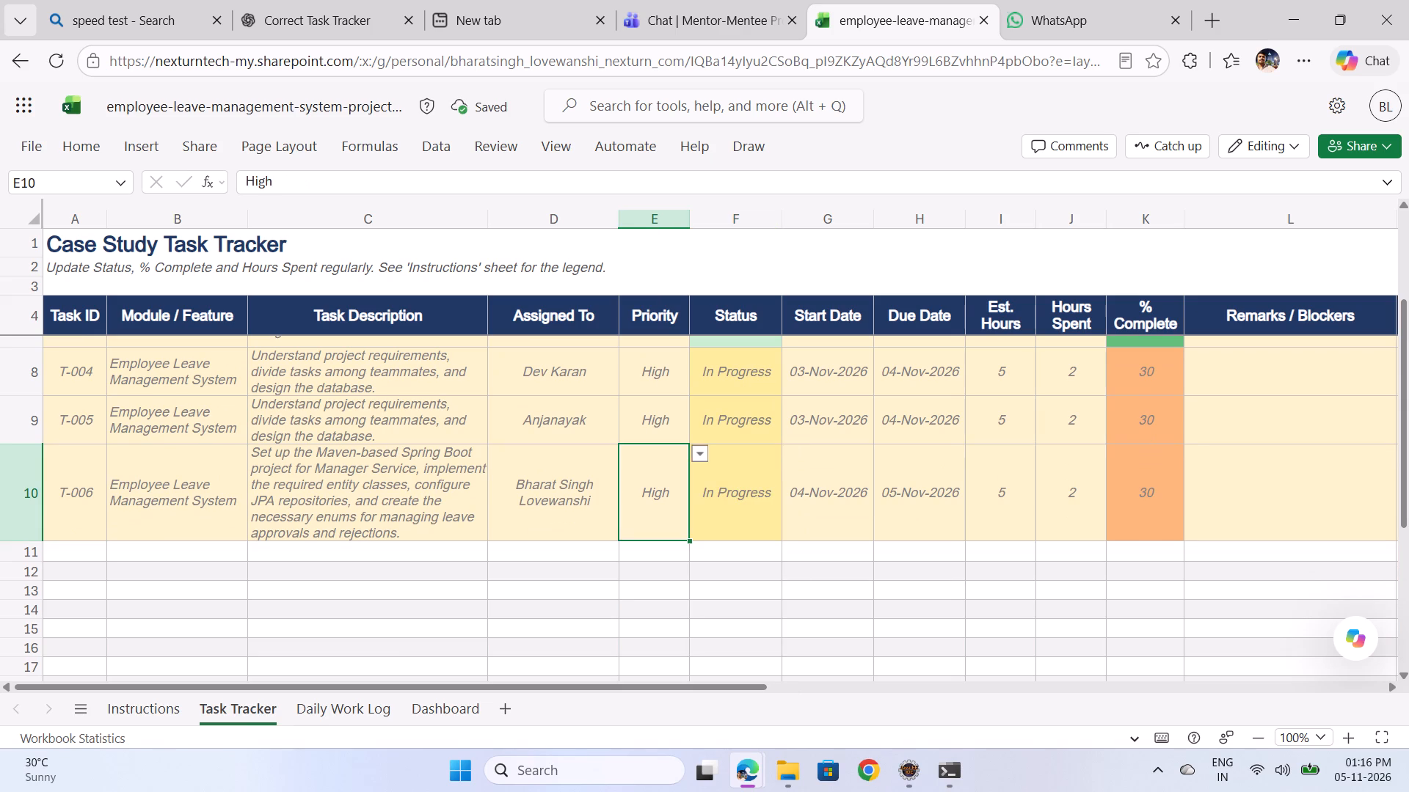
click(506, 590)
scroll(506, 590, up, 1)
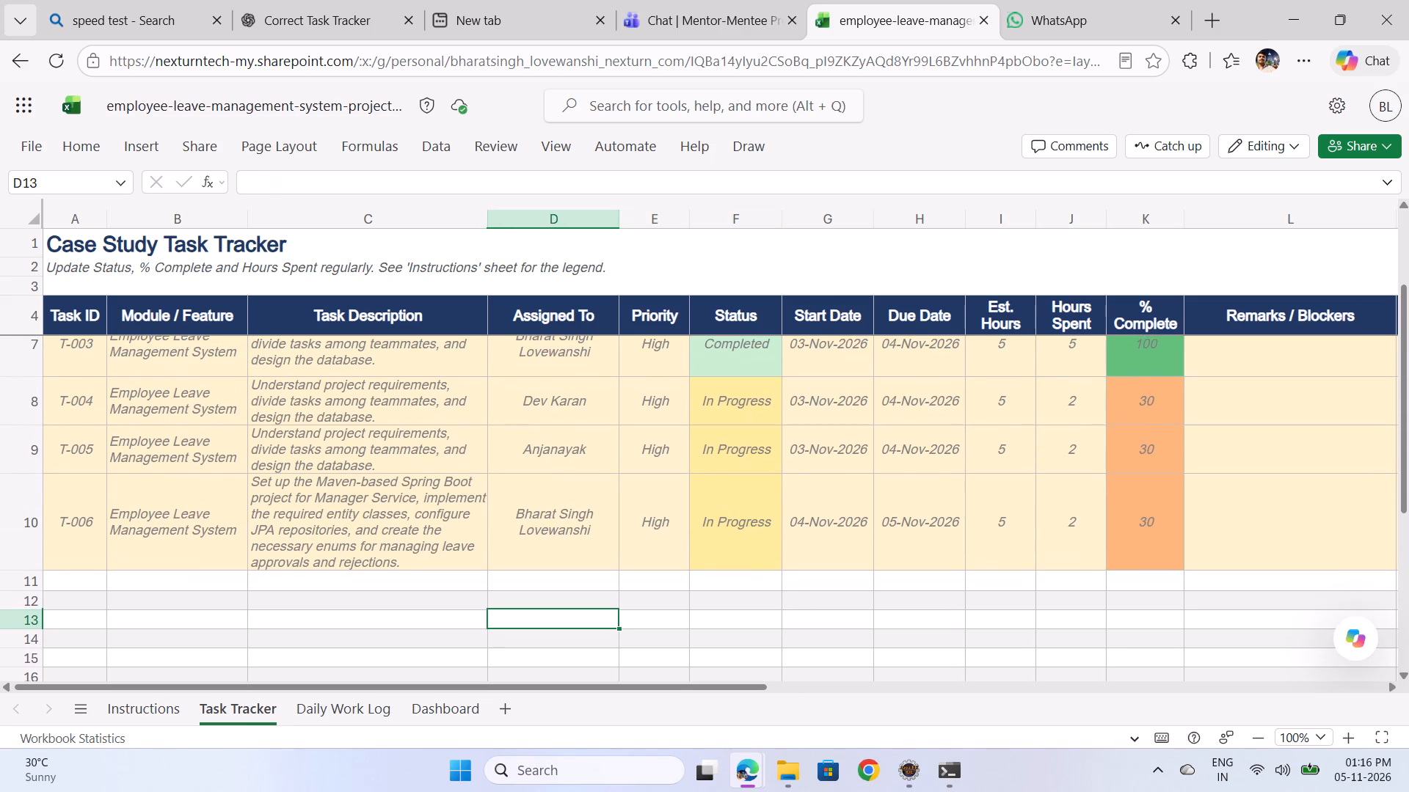
scroll(506, 590, up, 1)
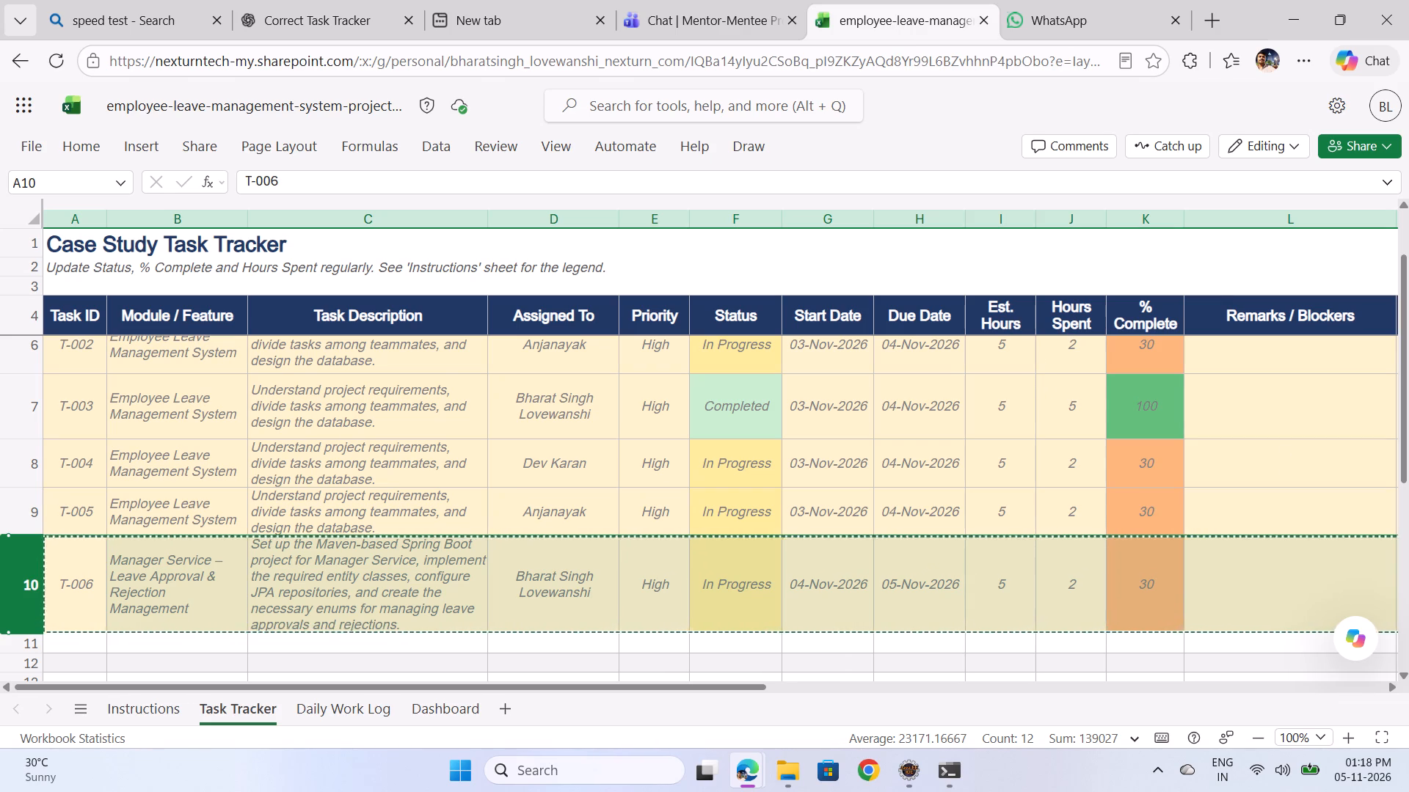
scroll(1292, 452, down, 3)
click(1195, 466)
scroll(1131, 366, left, 2)
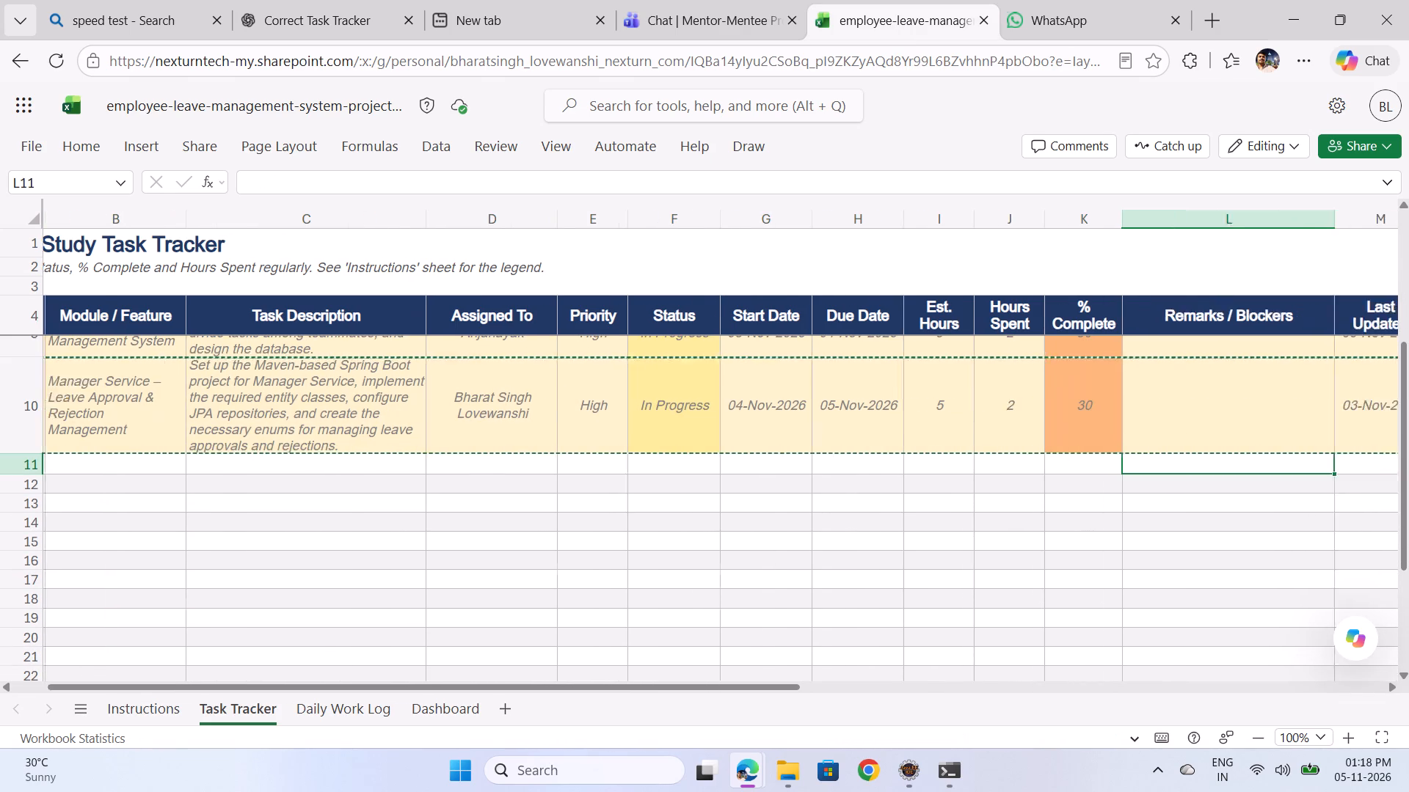
scroll(1131, 366, left, 1)
click(975, 430)
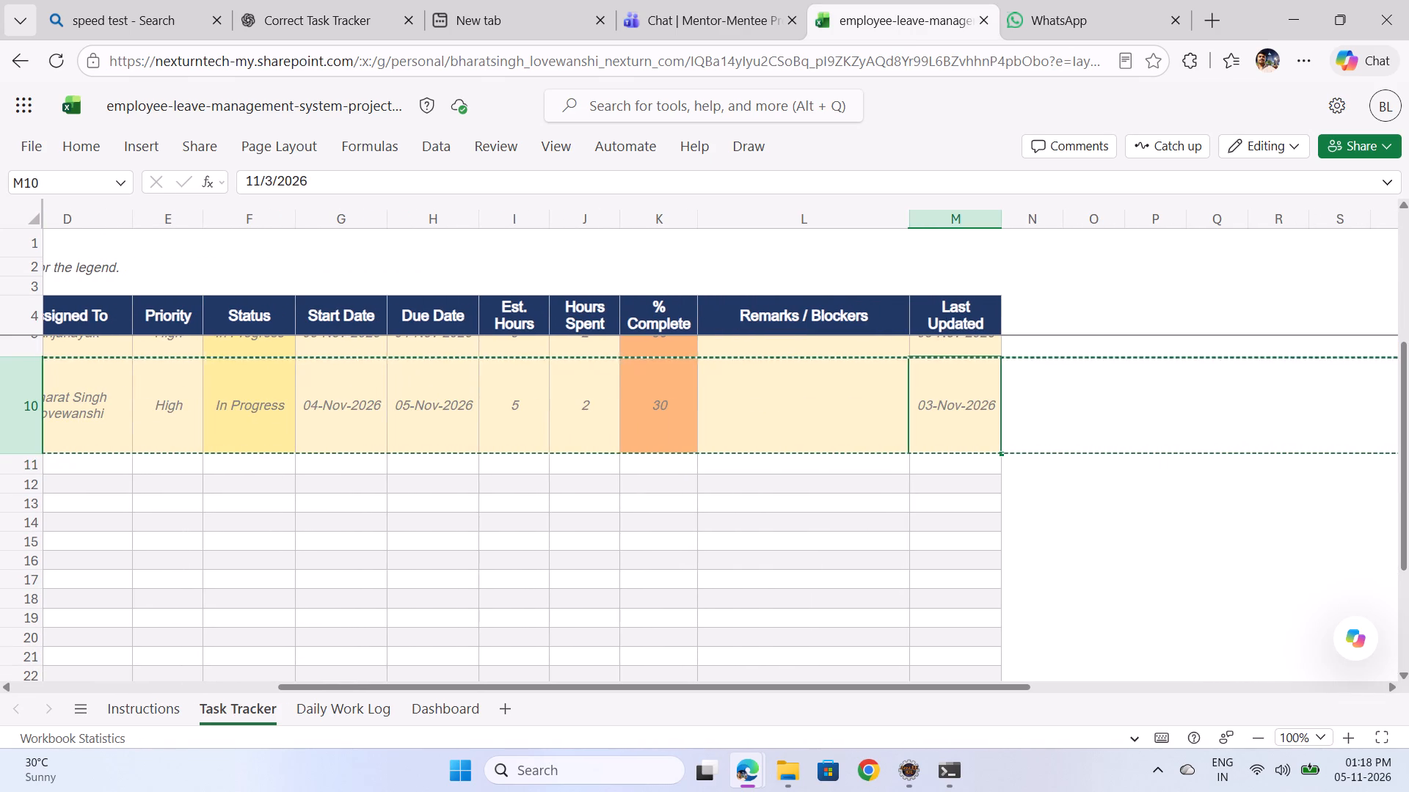
double_click(968, 398)
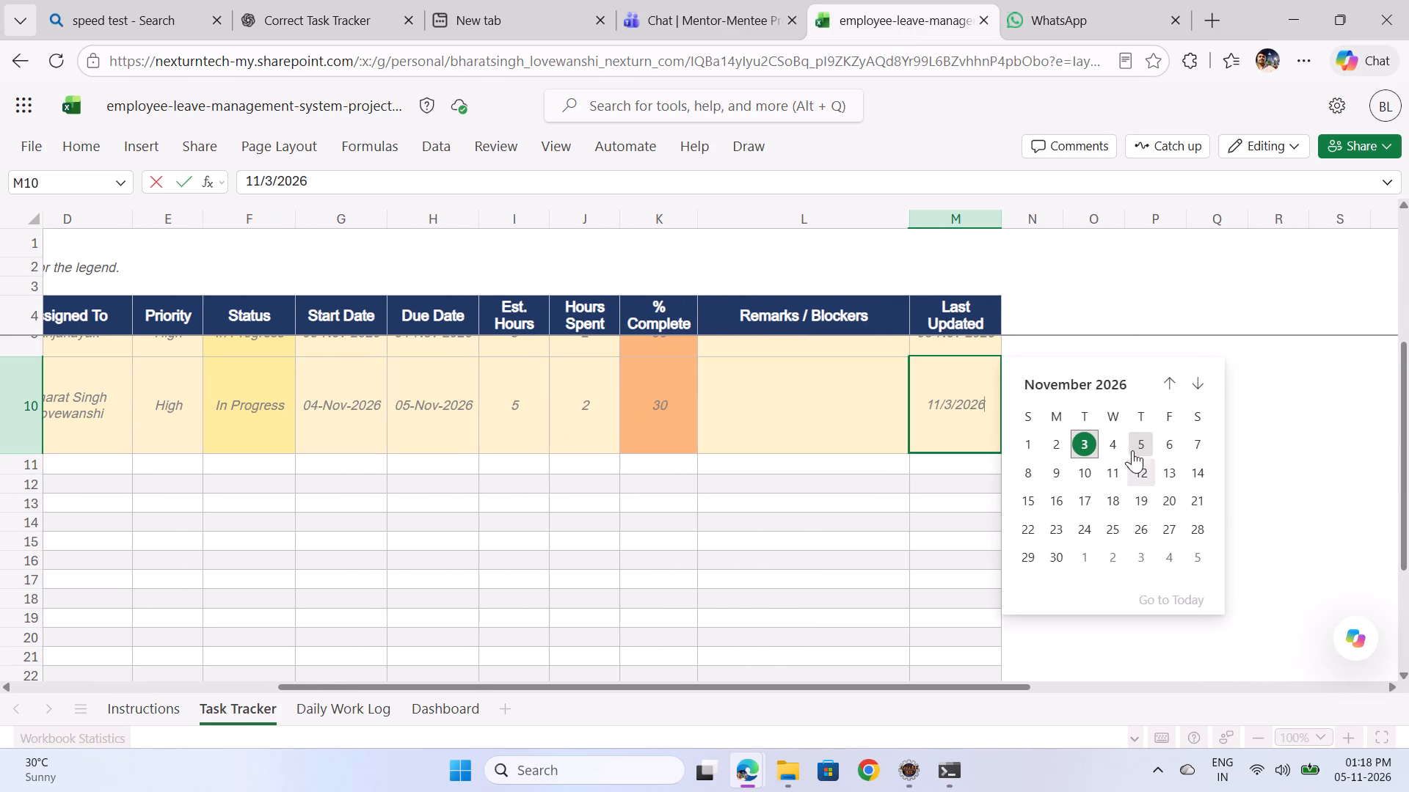
click(1115, 441)
click(1212, 475)
scroll(1212, 475, right, 6)
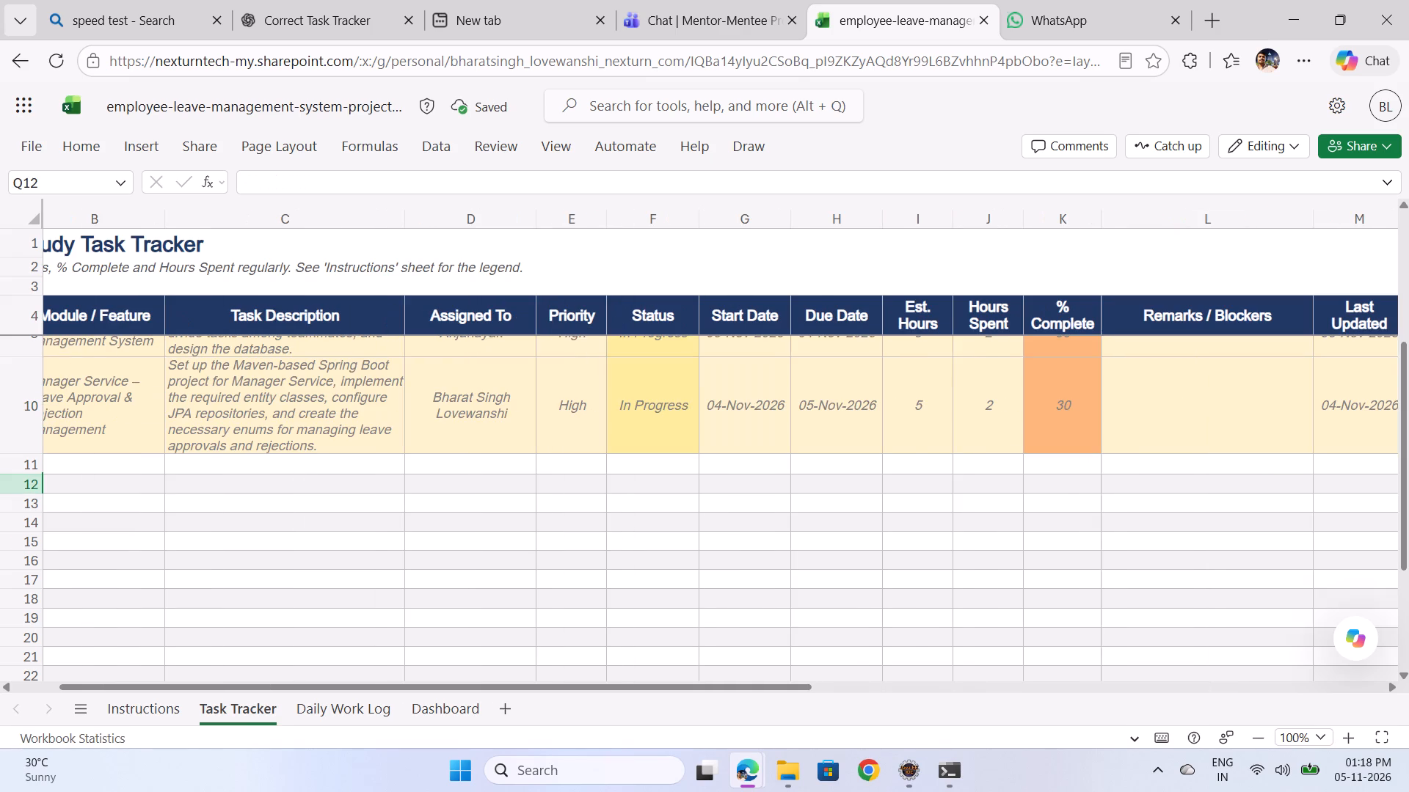
Change the Status of the T-006 task in F10 of the Task Tracker to Completed.
scroll(769, 428, up, 2)
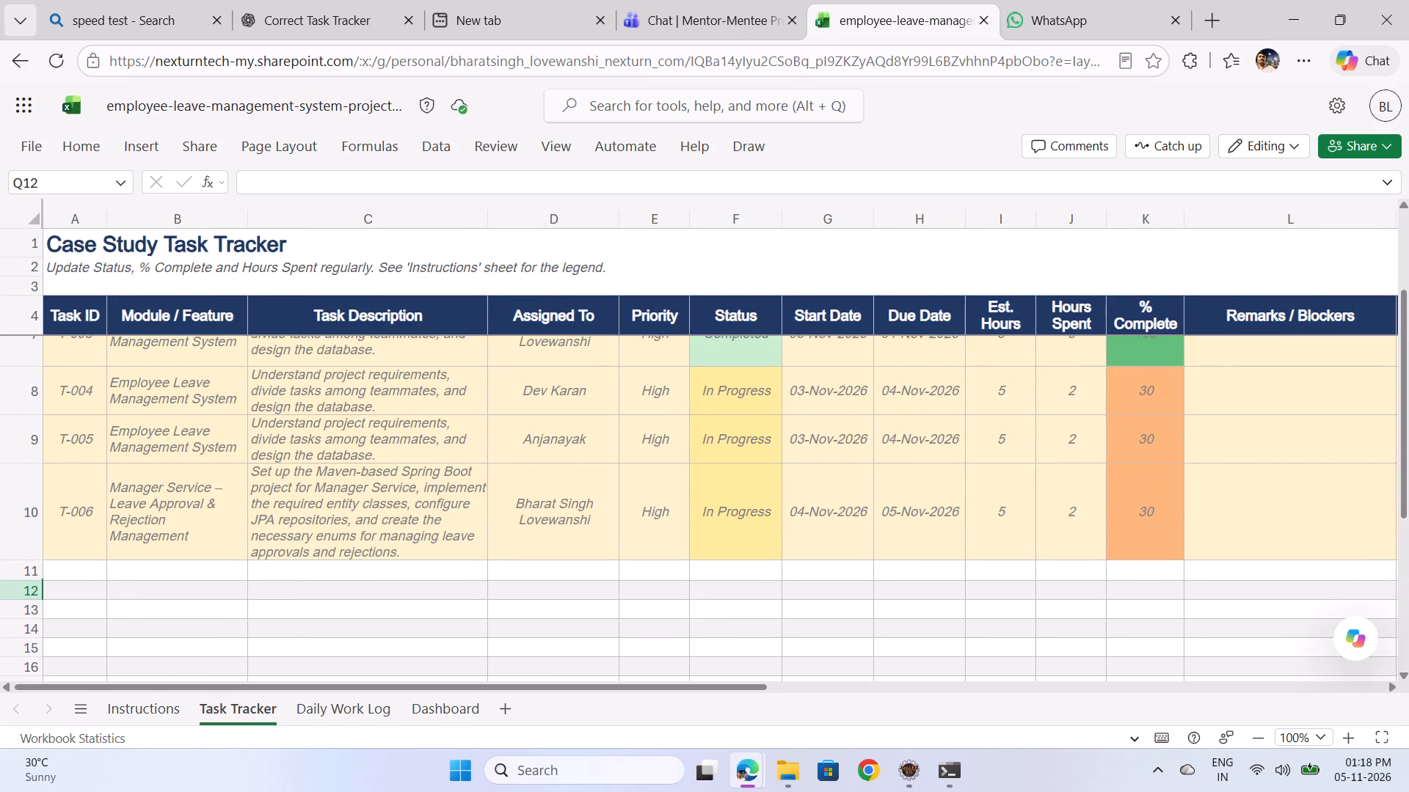
scroll(769, 428, up, 1)
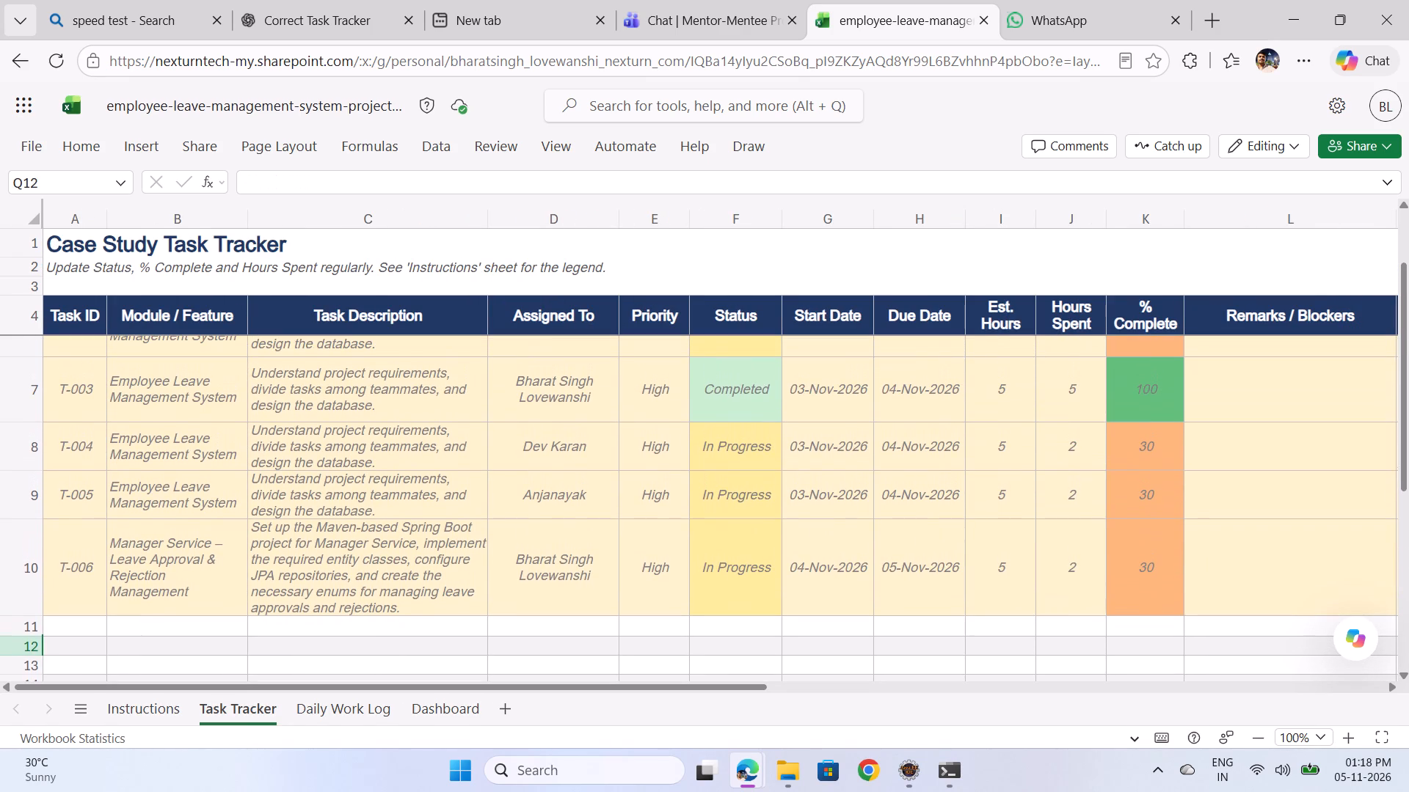
click(737, 582)
click(794, 533)
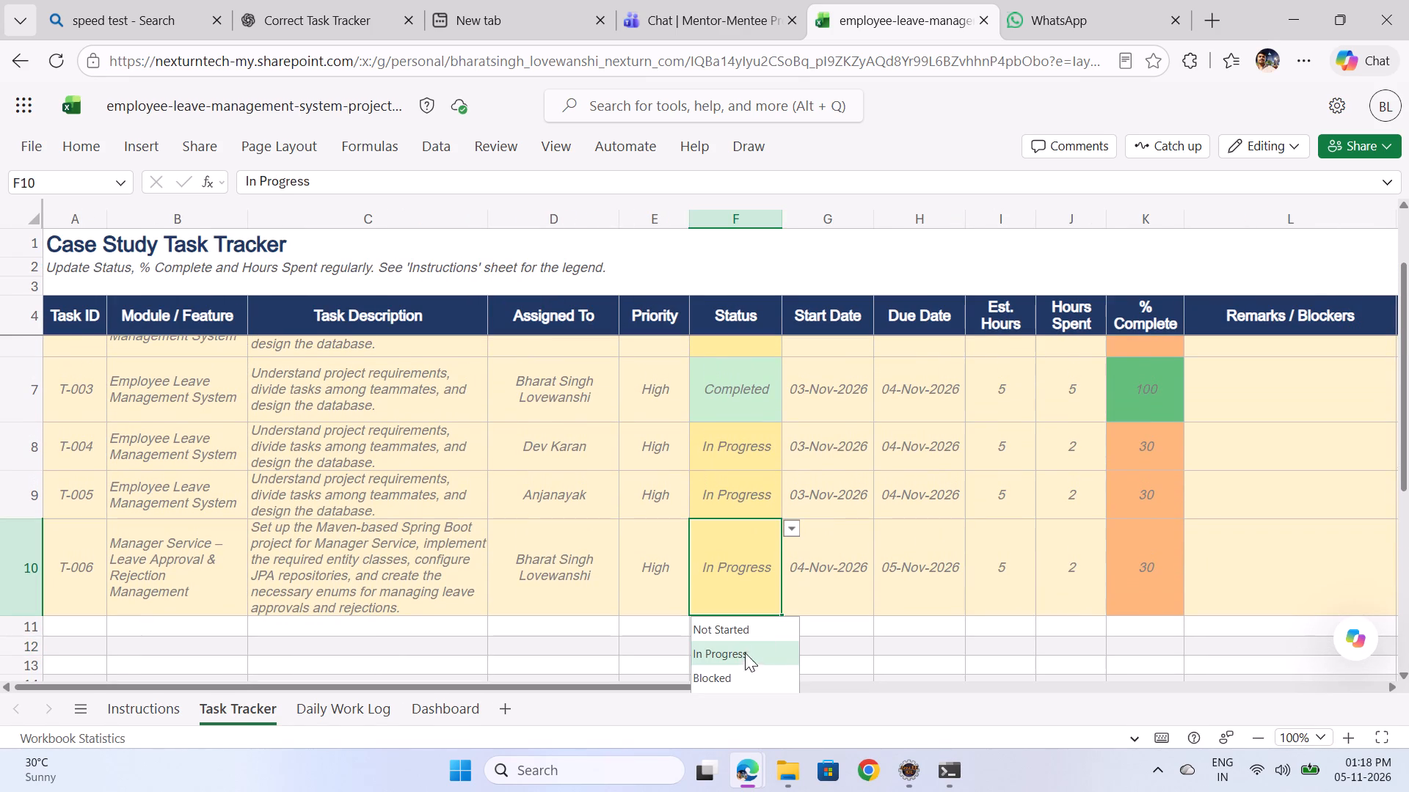
scroll(857, 503, down, 1)
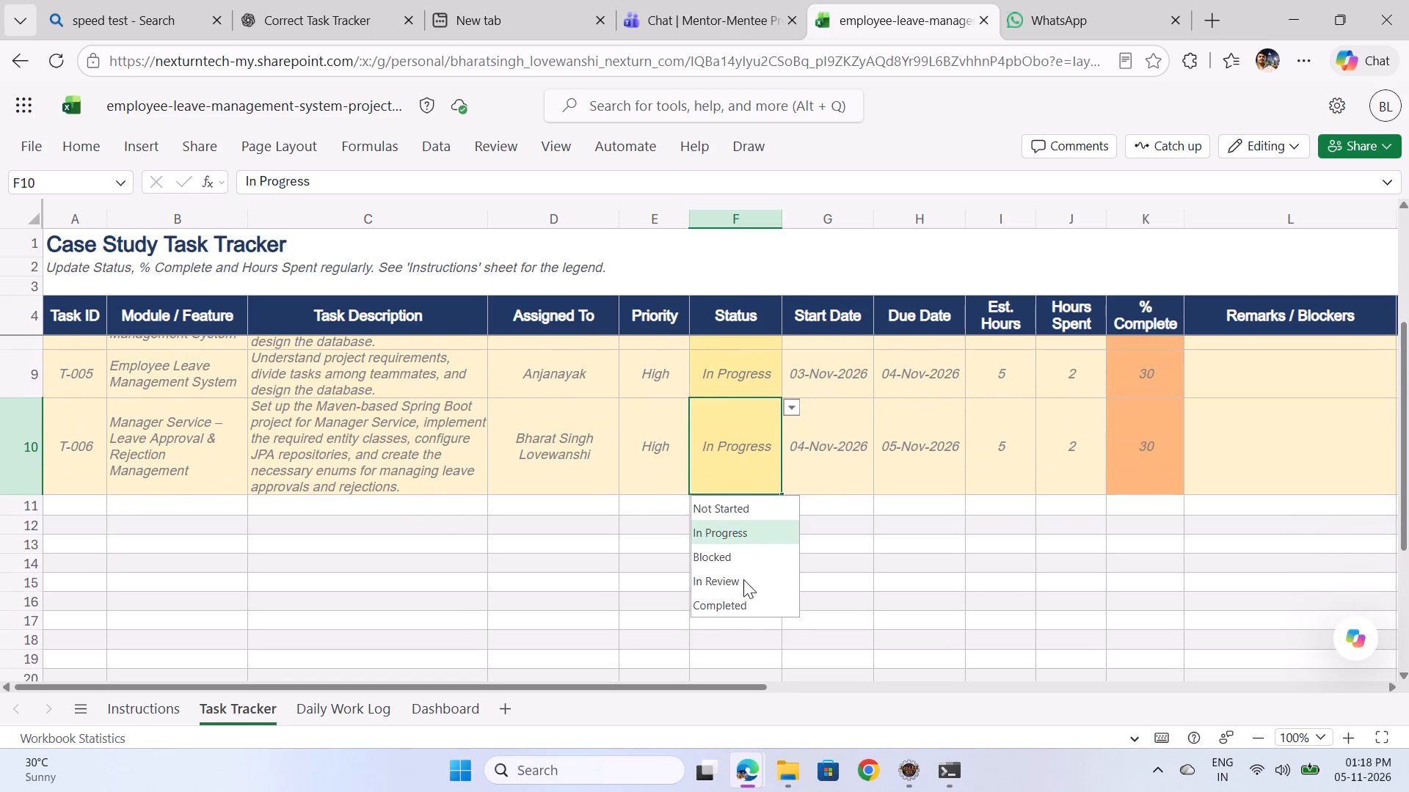
click(735, 609)
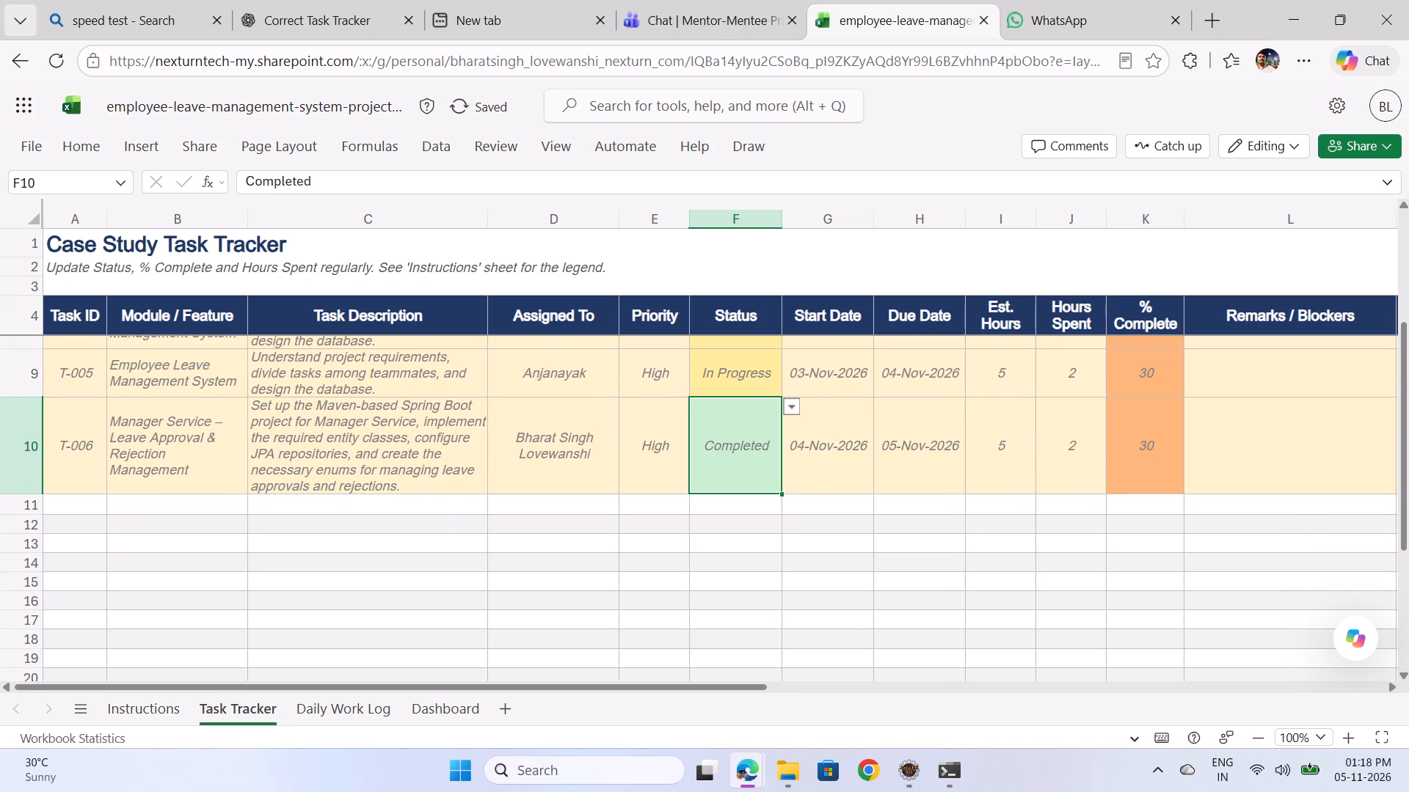
Set the T-006 task's Hours Spent in J10 to 5 and its % Complete in K10 to 100.
double_click(1053, 454)
key(BackSpace)
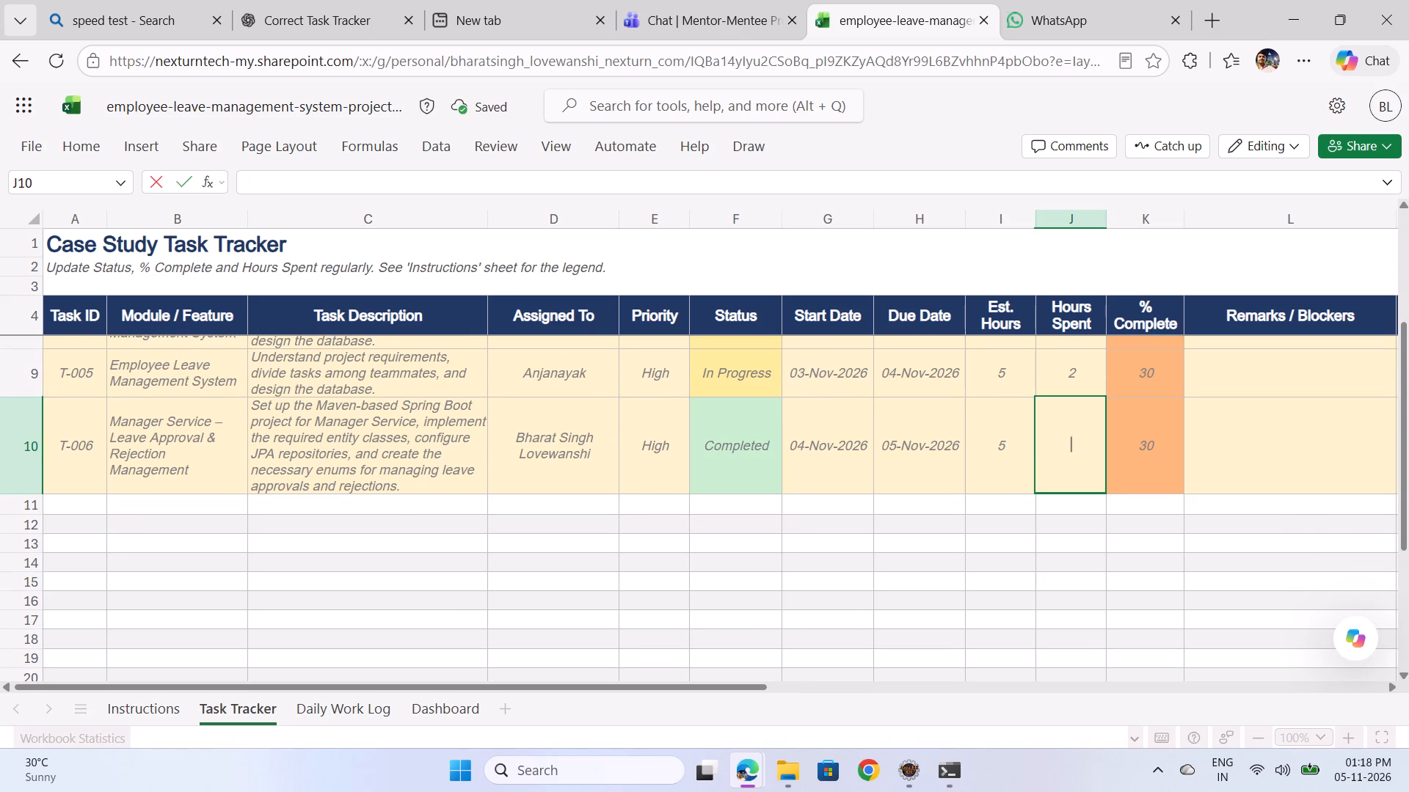
key(5)
double_click(1154, 456)
key(BackSpace)
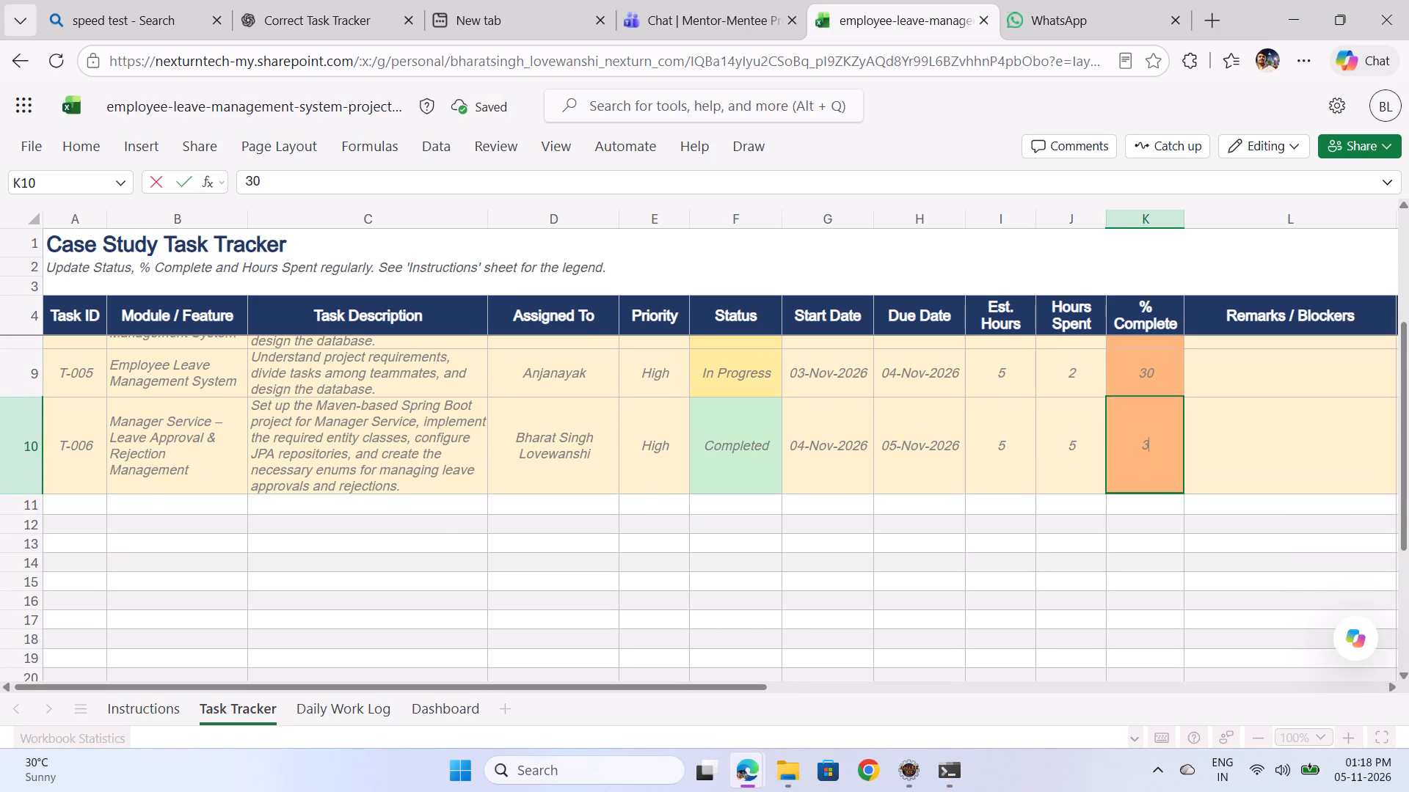
key(BackSpace)
text(100)
click(1148, 523)
On the Daily Work Log sheet, change the Status of the T-006 entry in F10 to Completed.
scroll(870, 524, up, 1)
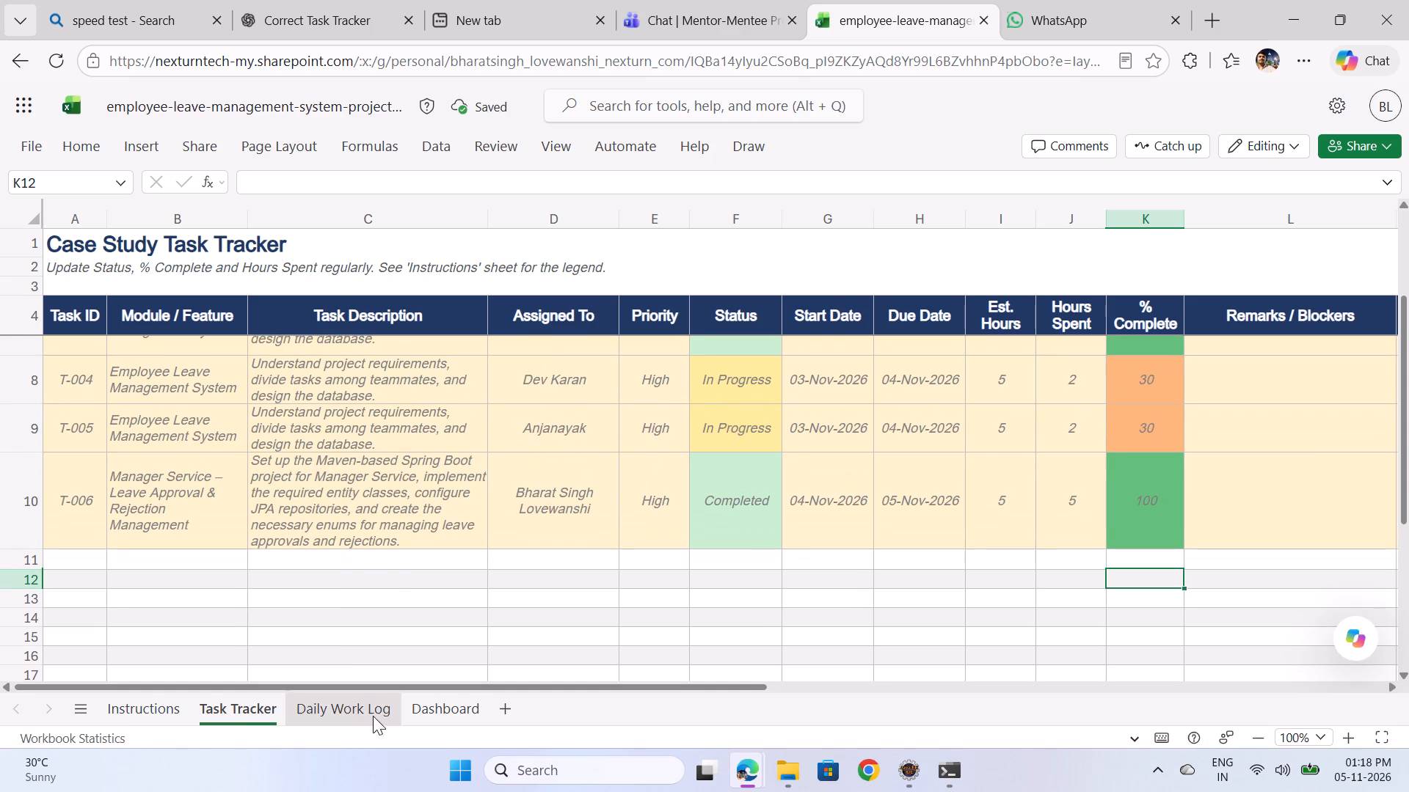
click(361, 719)
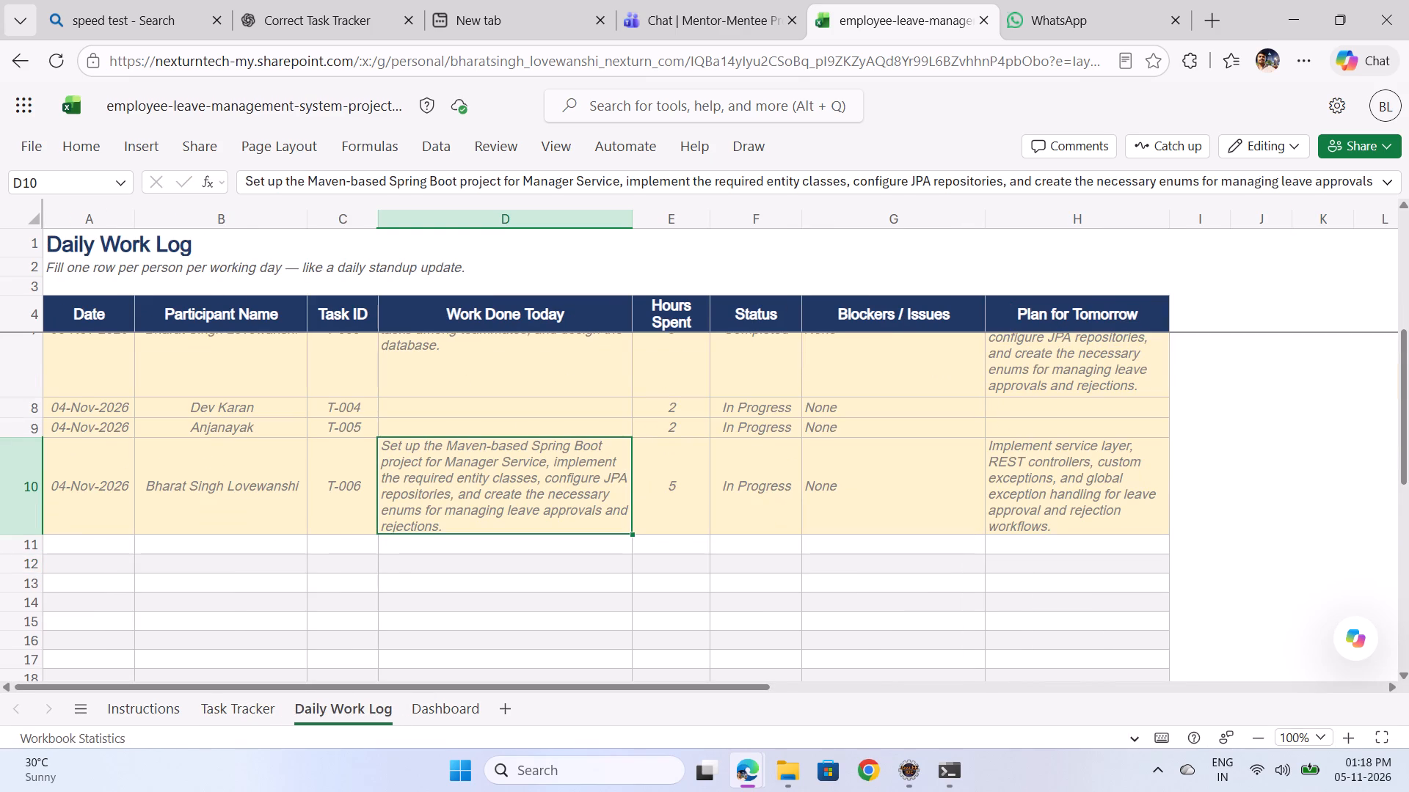
scroll(686, 576, up, 1)
click(746, 518)
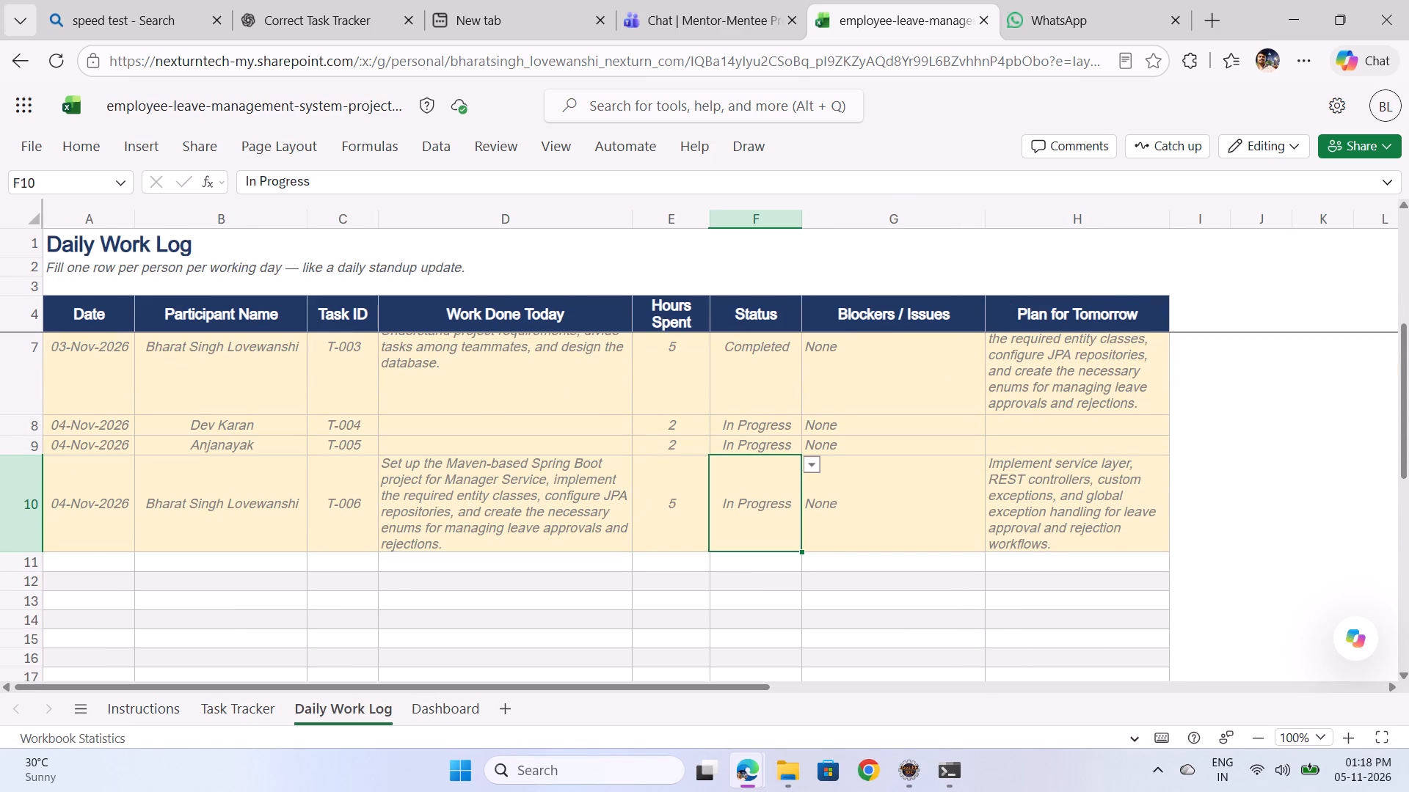
click(818, 472)
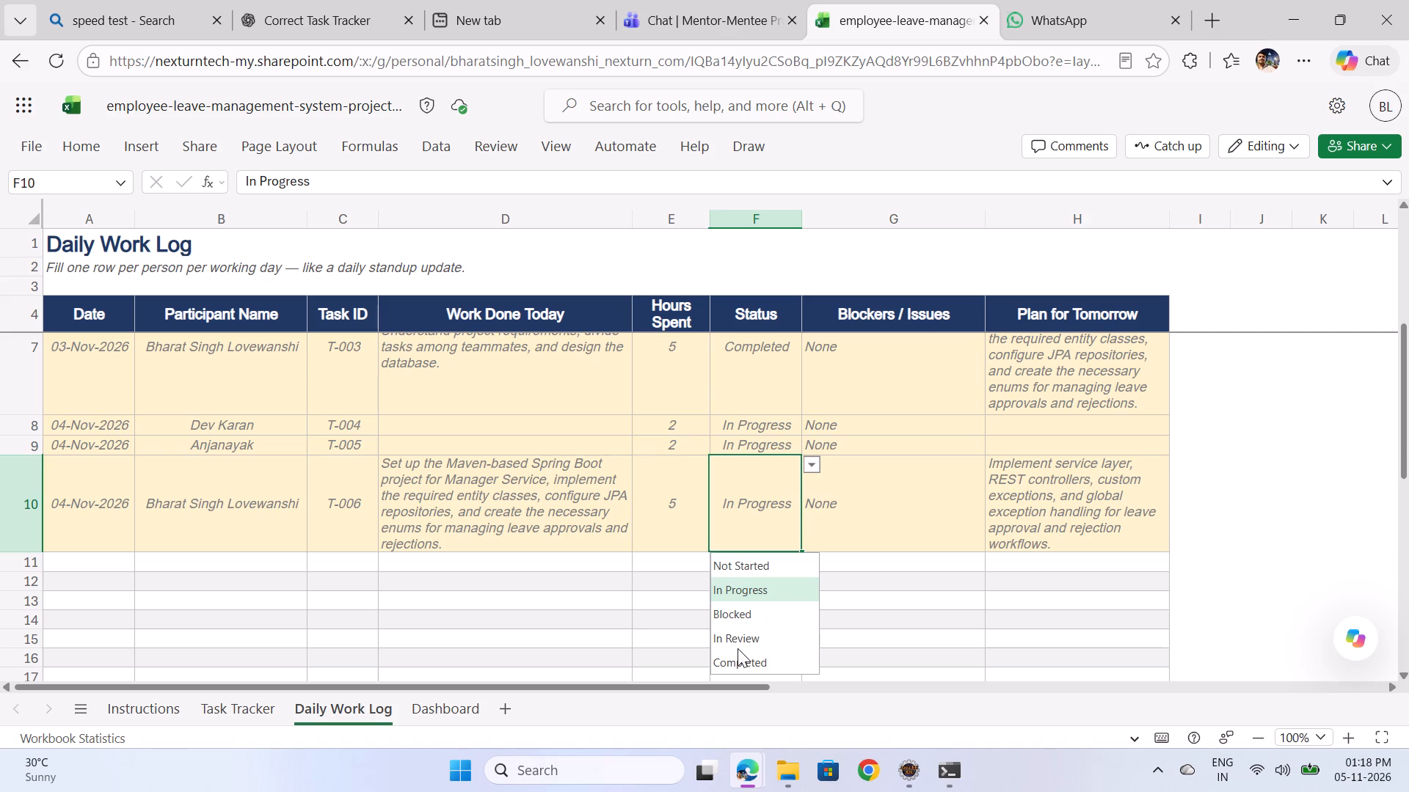
click(735, 654)
click(845, 625)
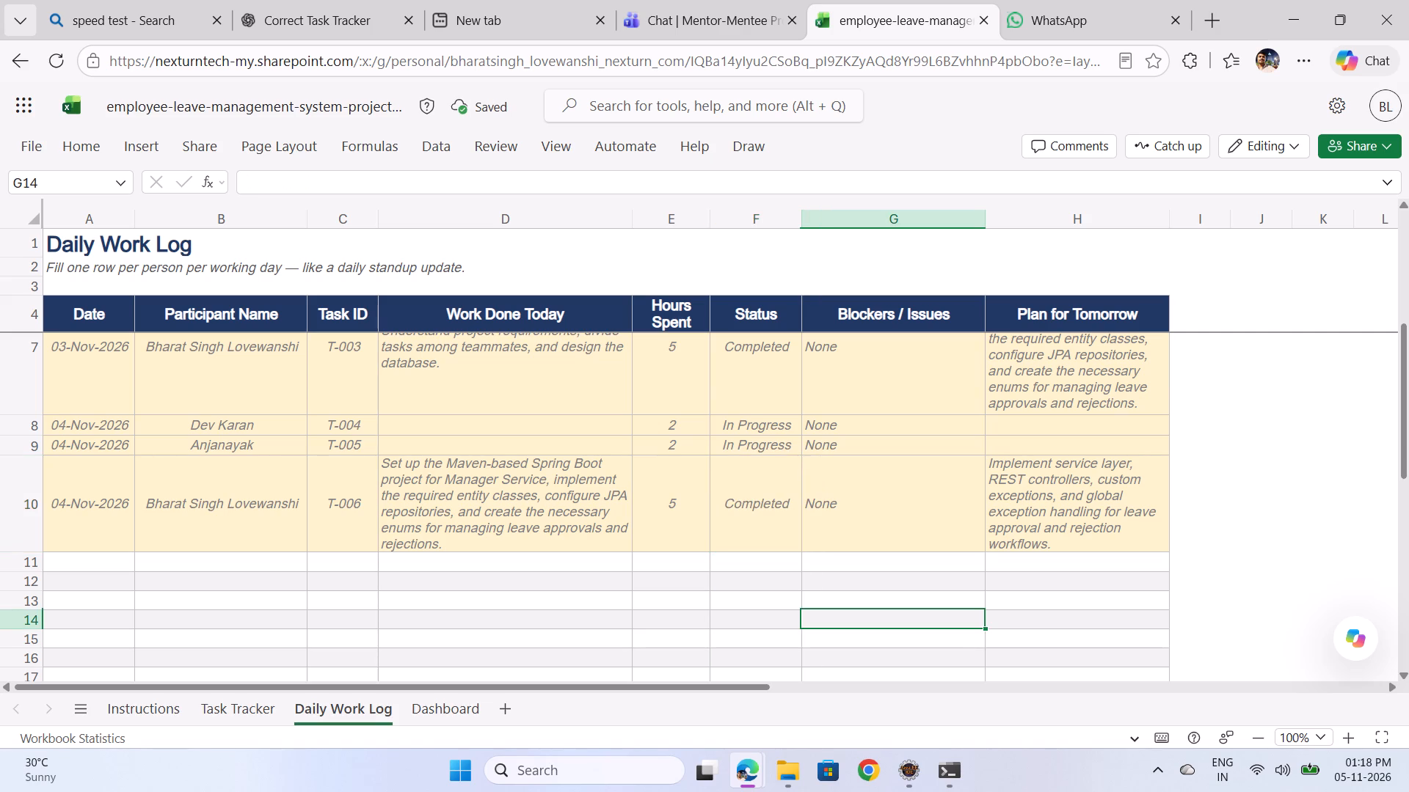
Duplicate Daily Work Log rows 8 to 10 (T-004 to T-006) into the empty rows starting at row 11.
scroll(845, 625, right, 1)
click(24, 512)
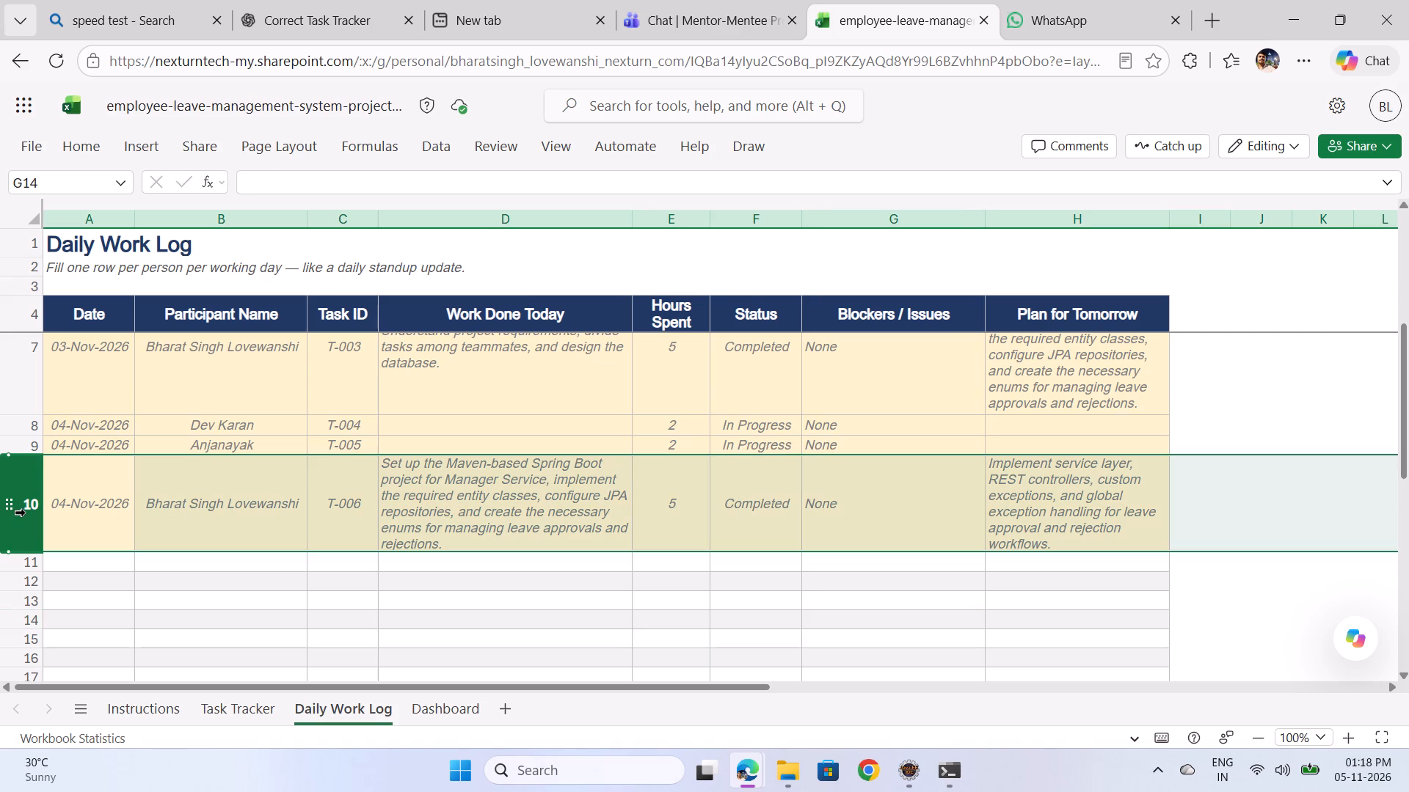
key(shift+Up)
key(shift+Up)
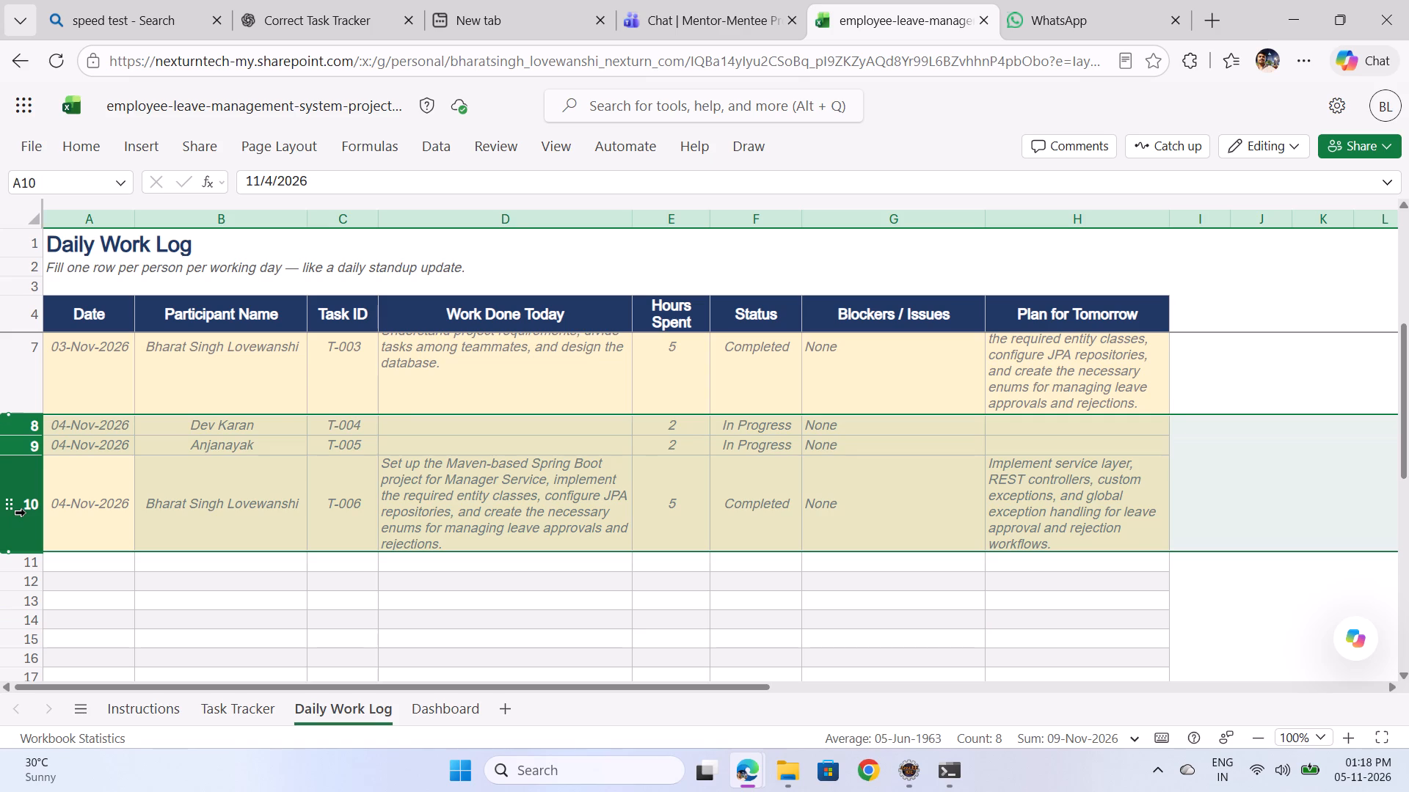
key(ctrl+c)
click(23, 560)
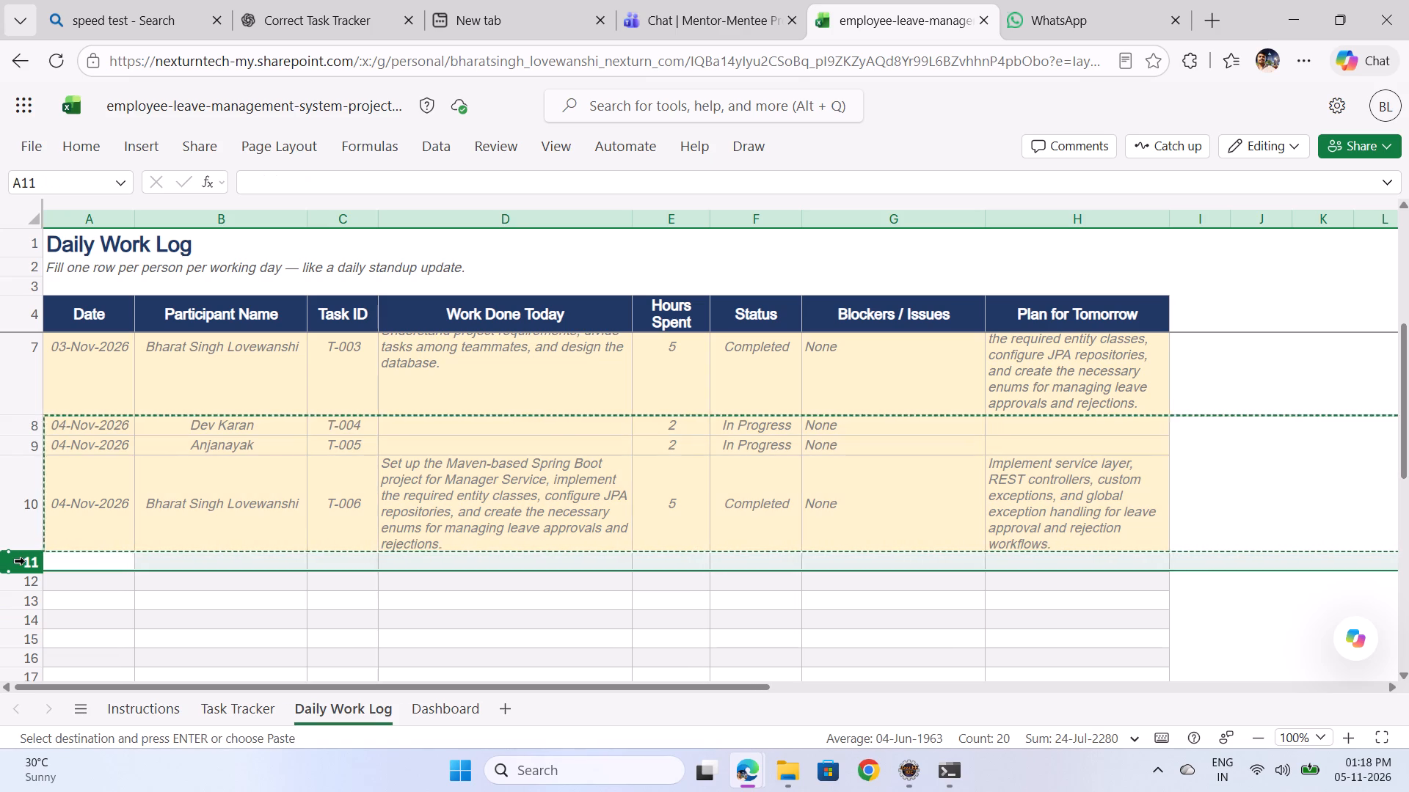
key(ctrl+v)
click(248, 500)
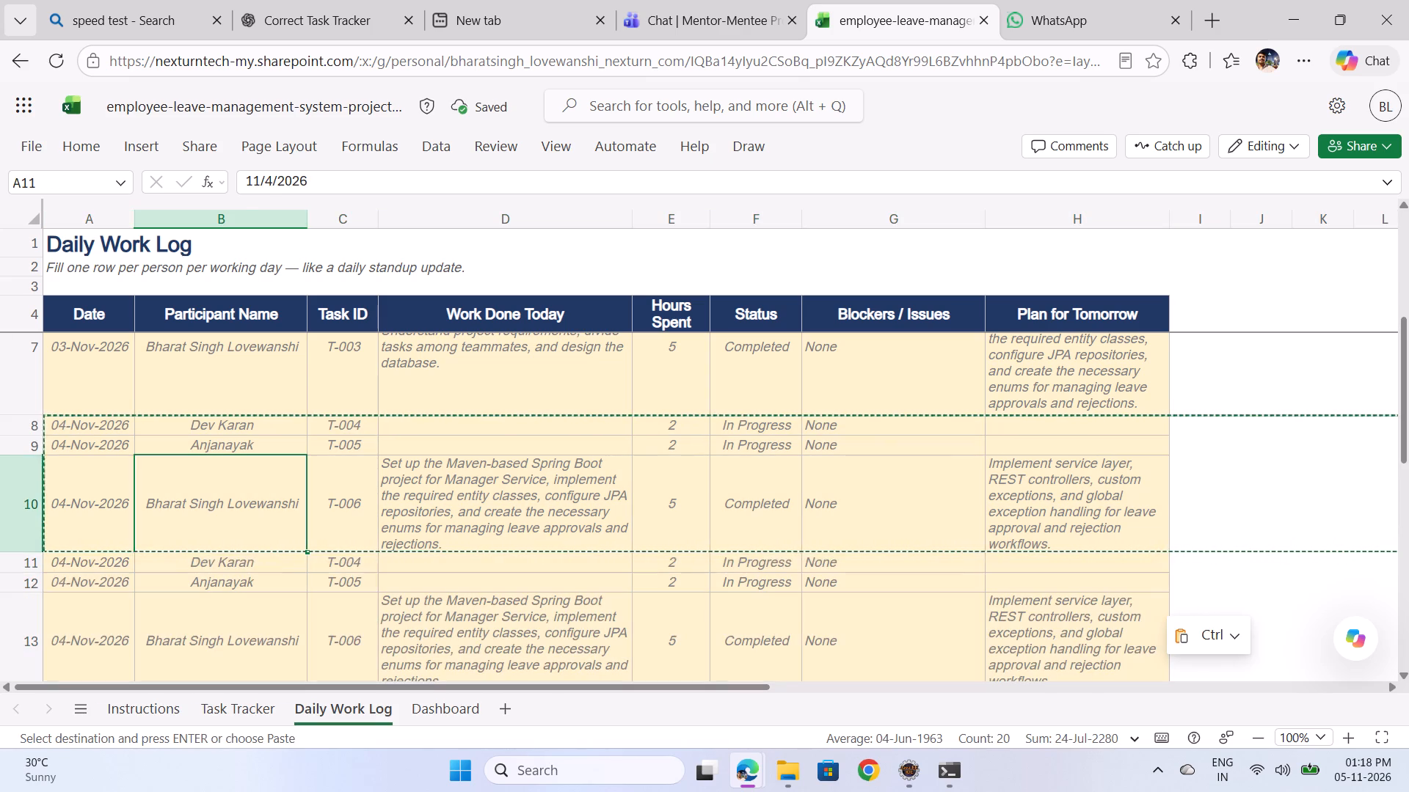
Set the dates of the three pasted entries in A11, A12 and A13 to 05-Nov-2026.
click(115, 565)
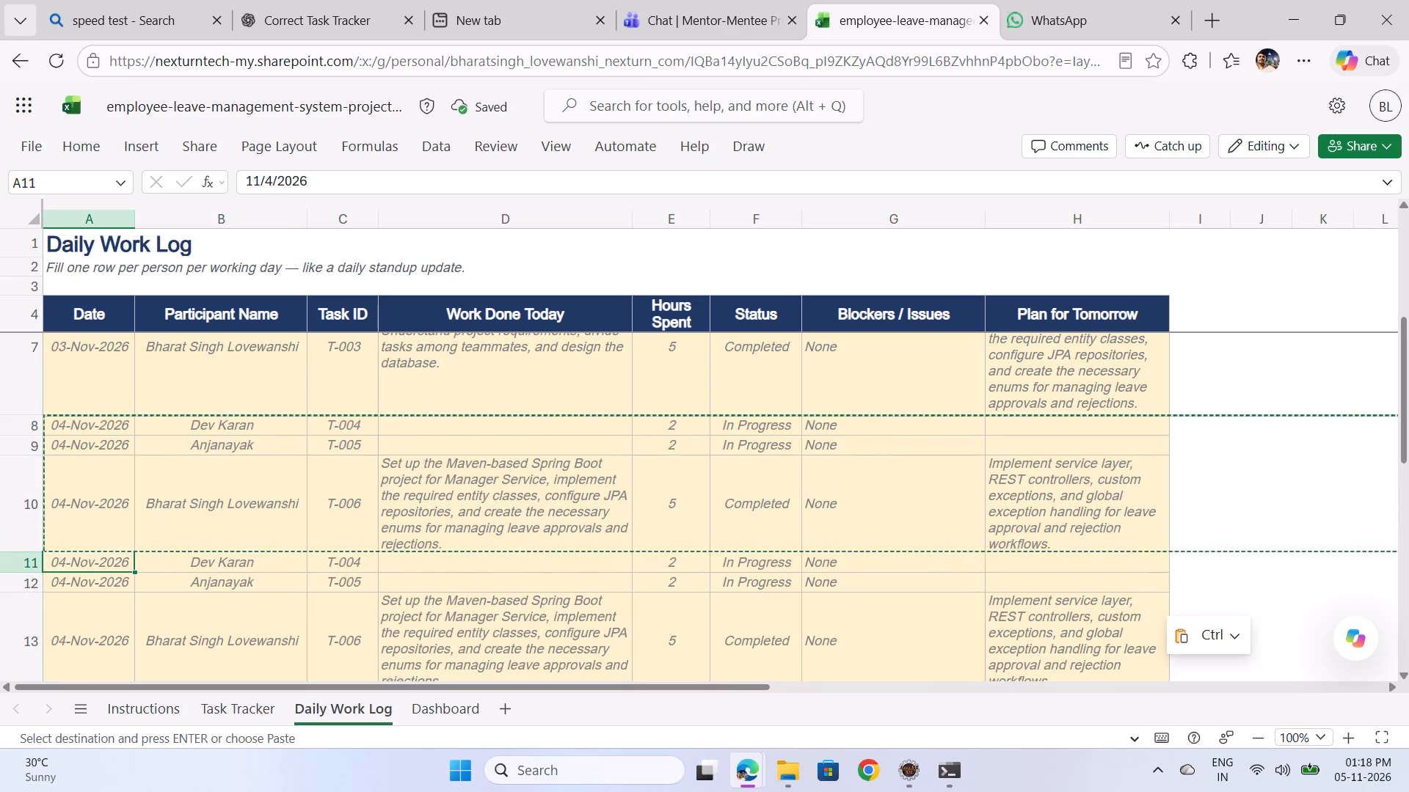
double_click(123, 565)
click(280, 571)
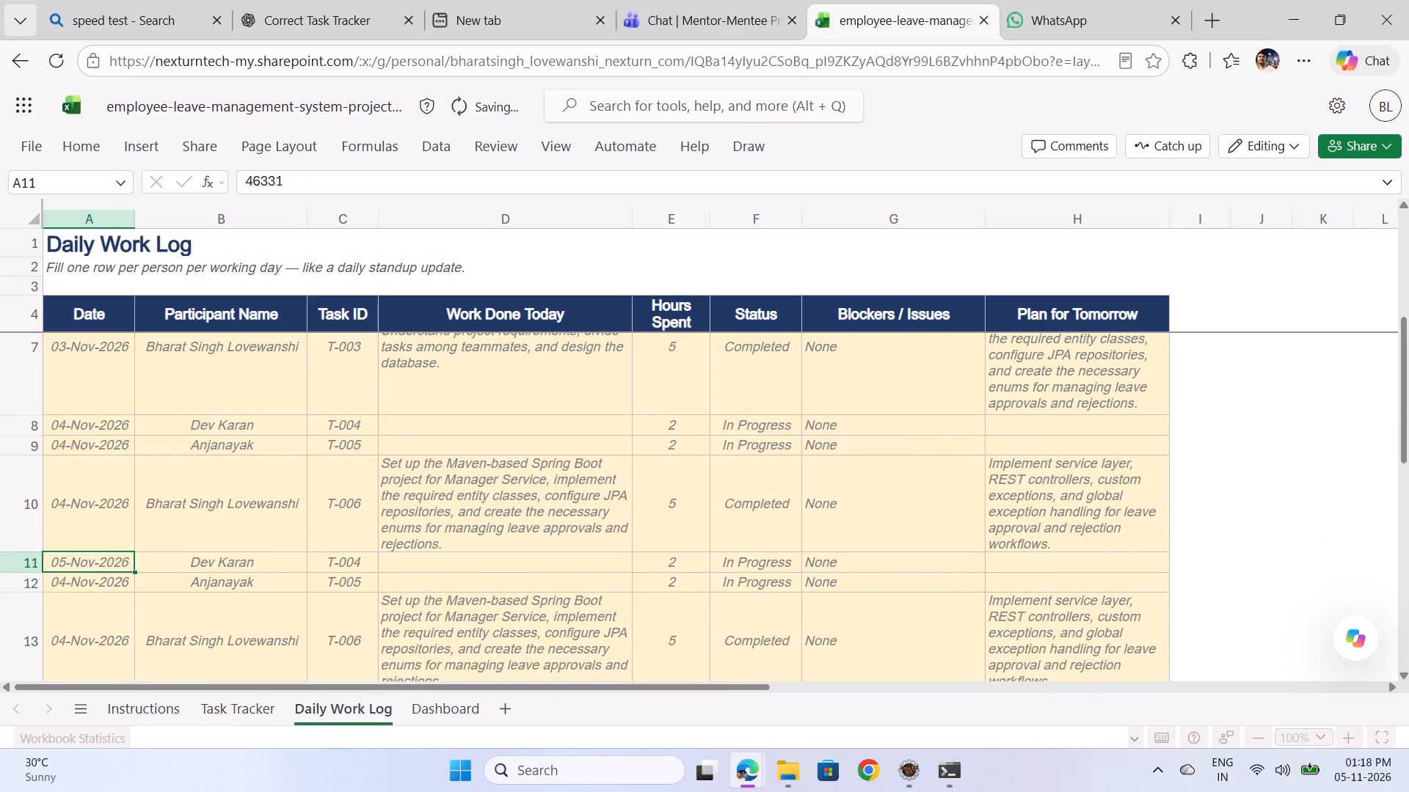
double_click(85, 584)
click(272, 571)
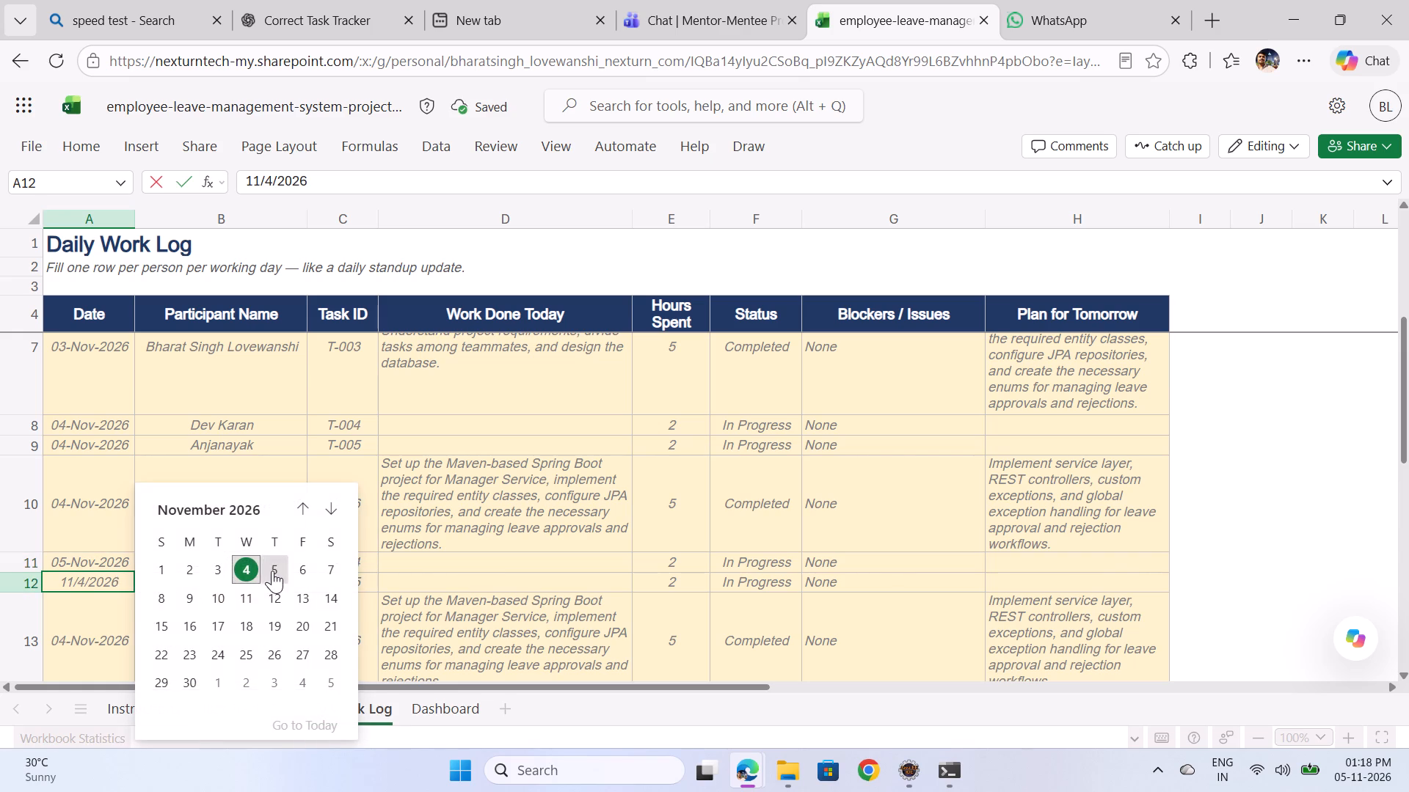
double_click(98, 648)
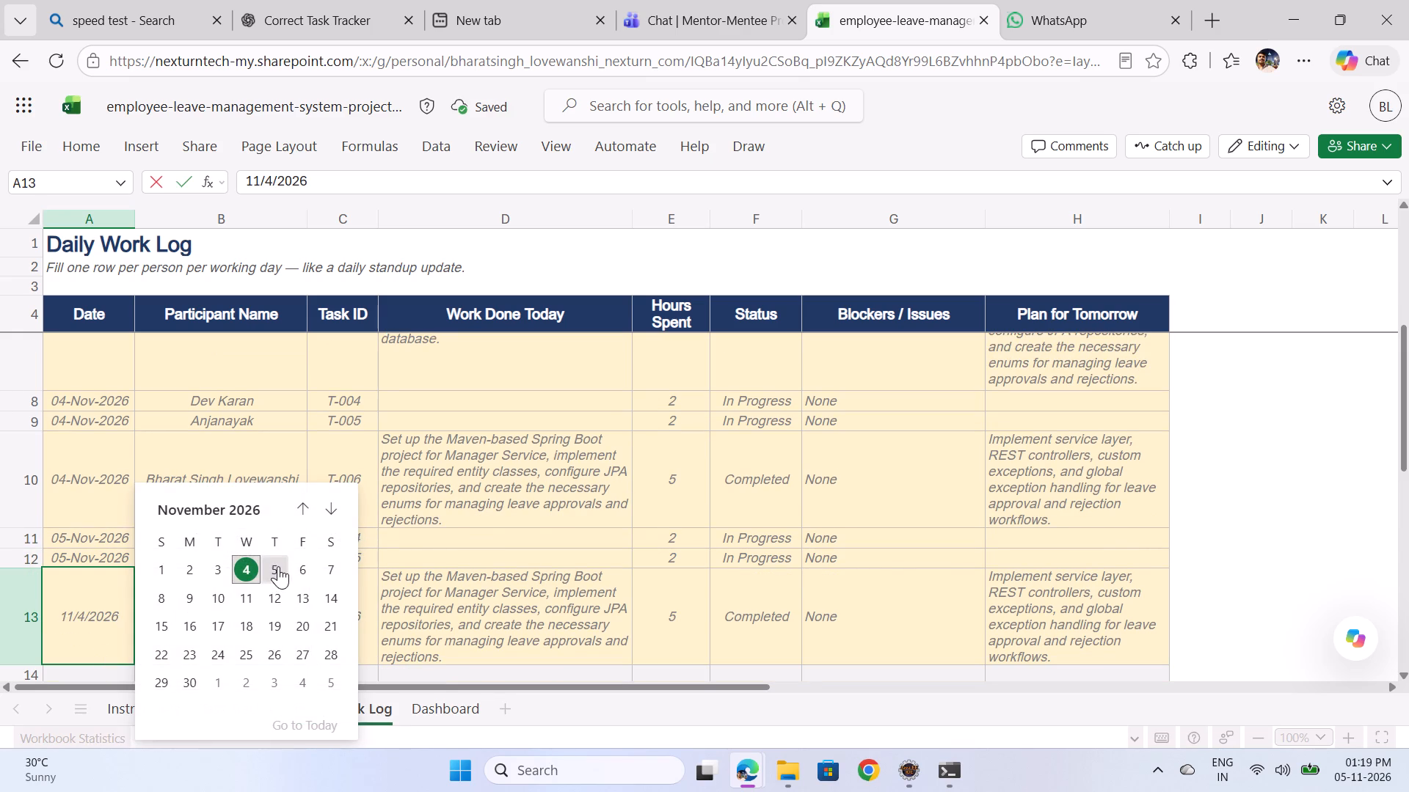
click(278, 566)
Set the Task IDs of the three 05-Nov-2026 entries in C11, C12 and C13 to T-007, T-008 and T-009.
double_click(359, 534)
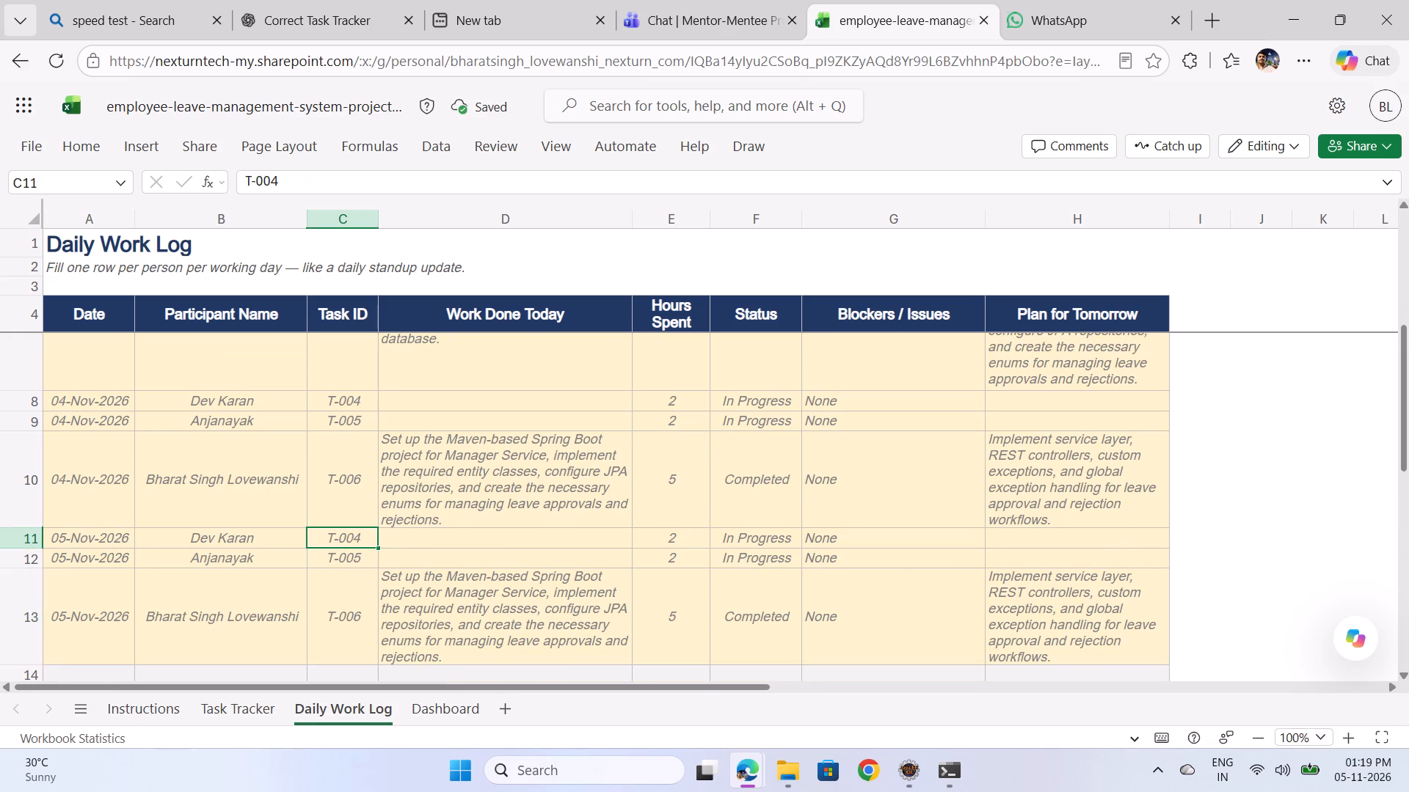
key(BackSpace)
key(7)
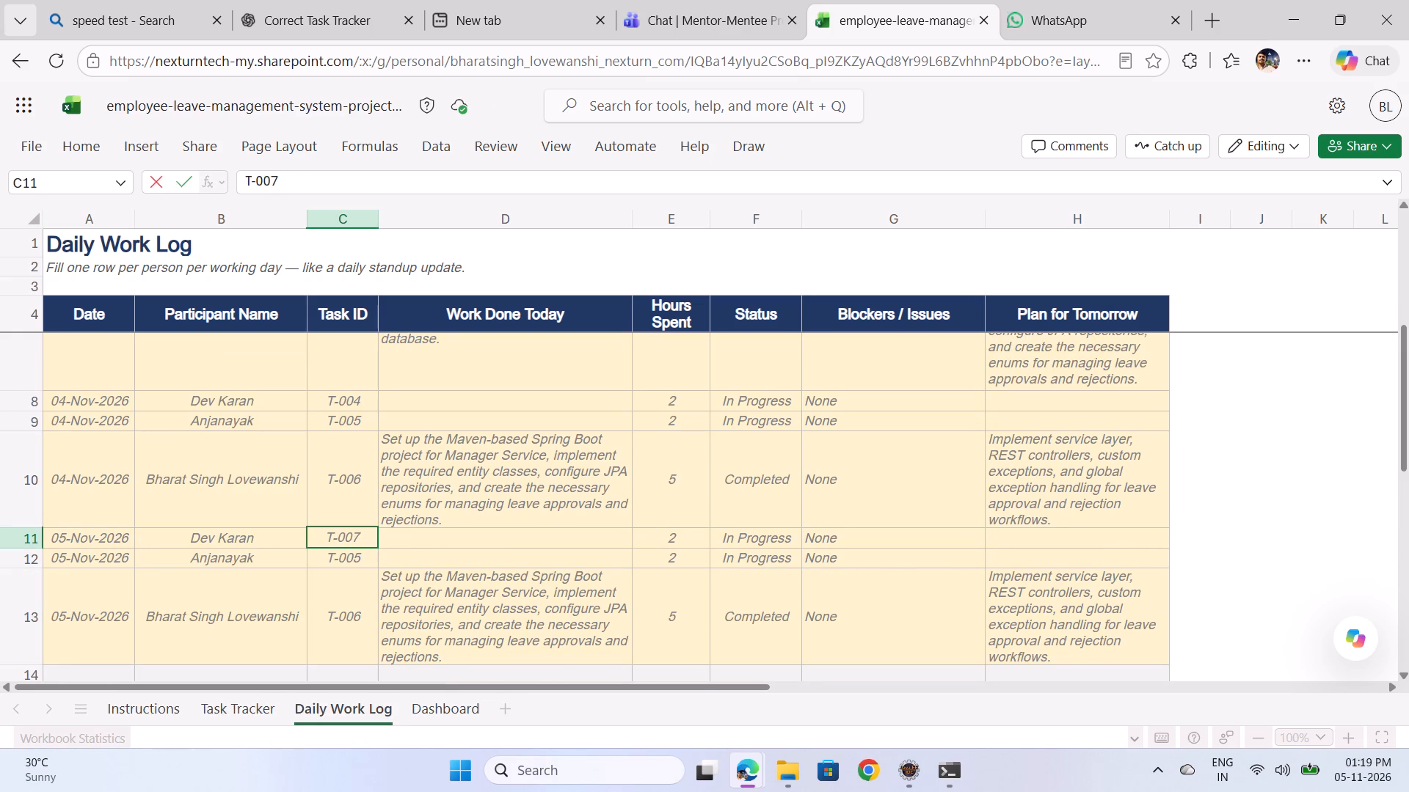
double_click(356, 552)
key(BackSpace)
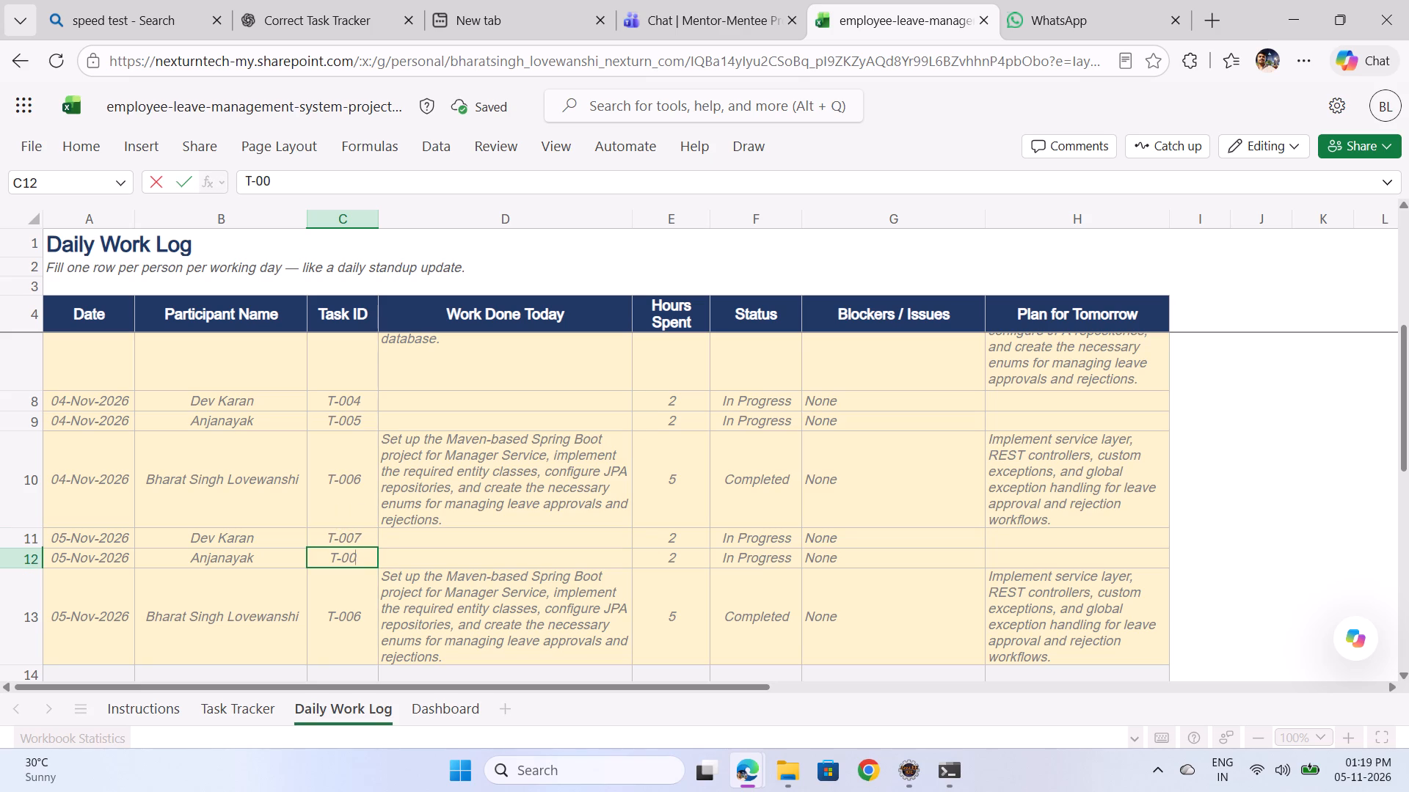
key(8)
double_click(344, 609)
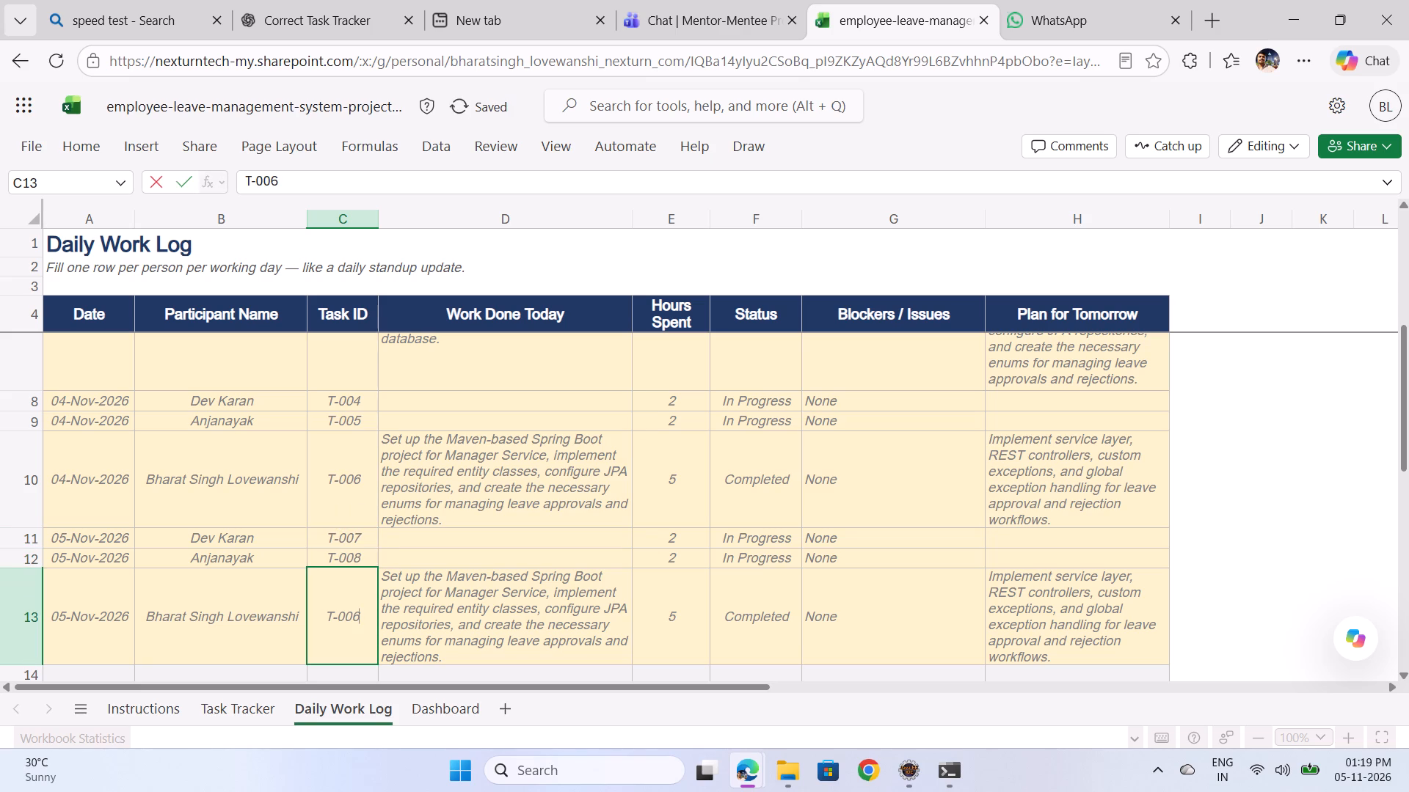
key(BackSpace)
key(9)
Copy the T-006 entry's Plan for Tomorrow text from H10 and open the T-009 entry's Work Done Today cell D13 for editing.
click(476, 605)
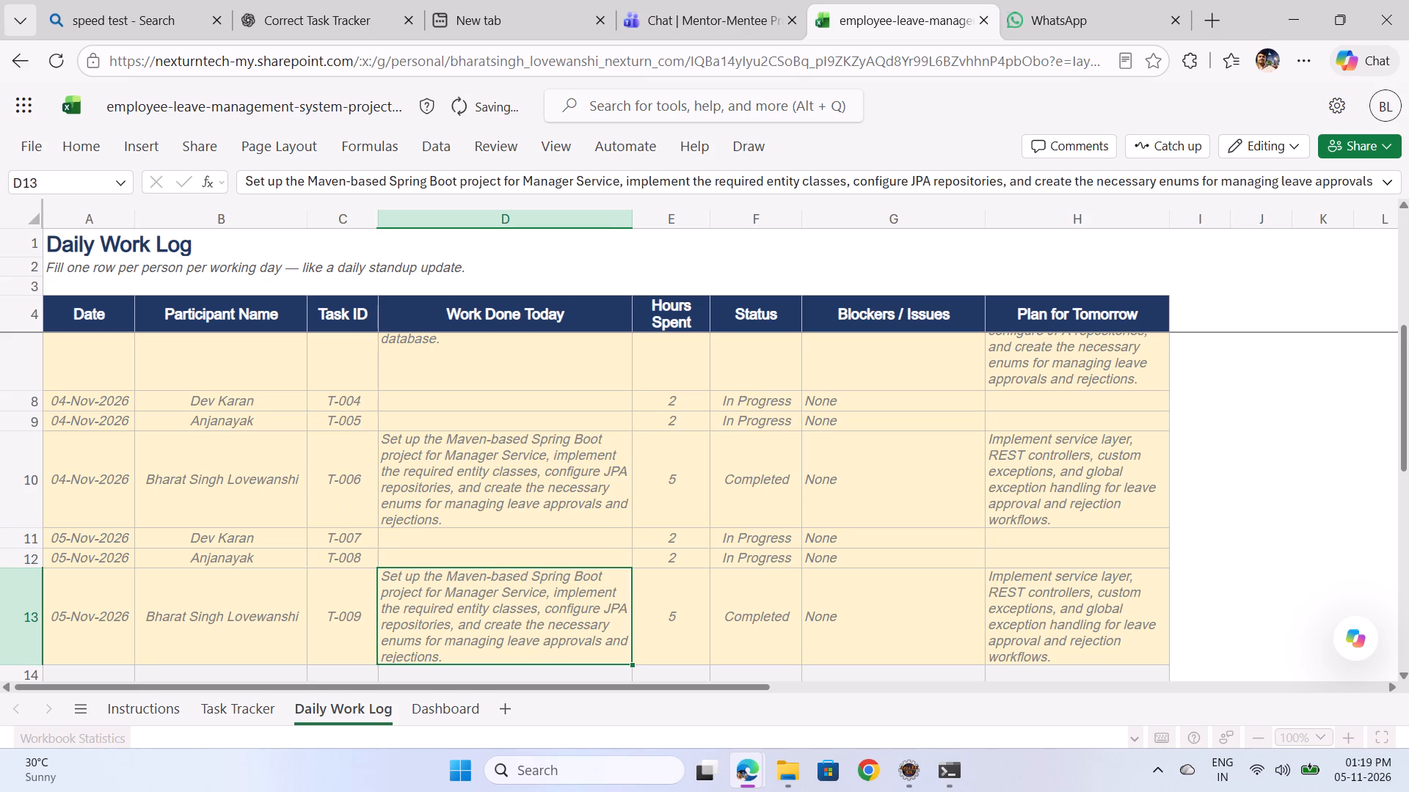
double_click(1049, 470)
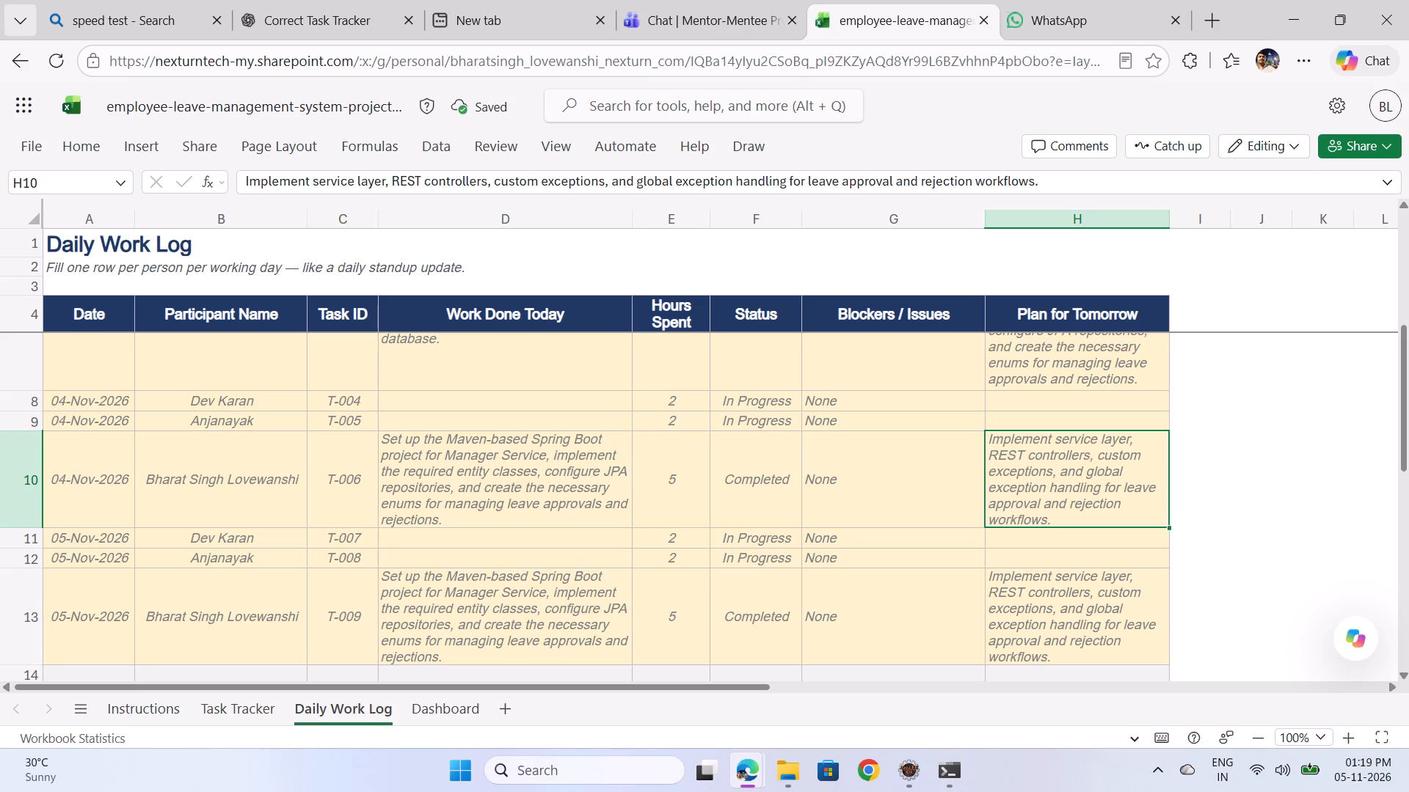
key(ctrl+a)
key(ctrl+c)
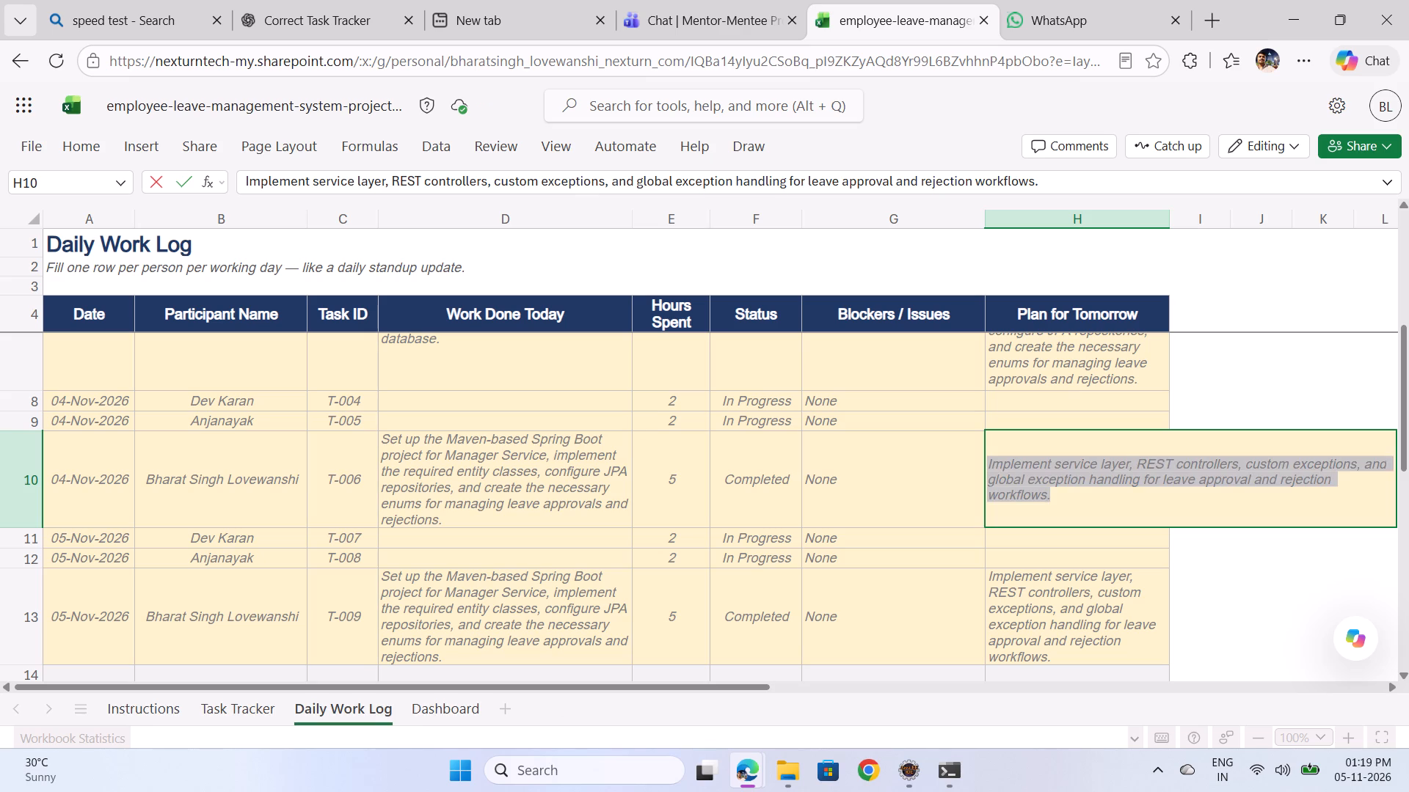
double_click(533, 612)
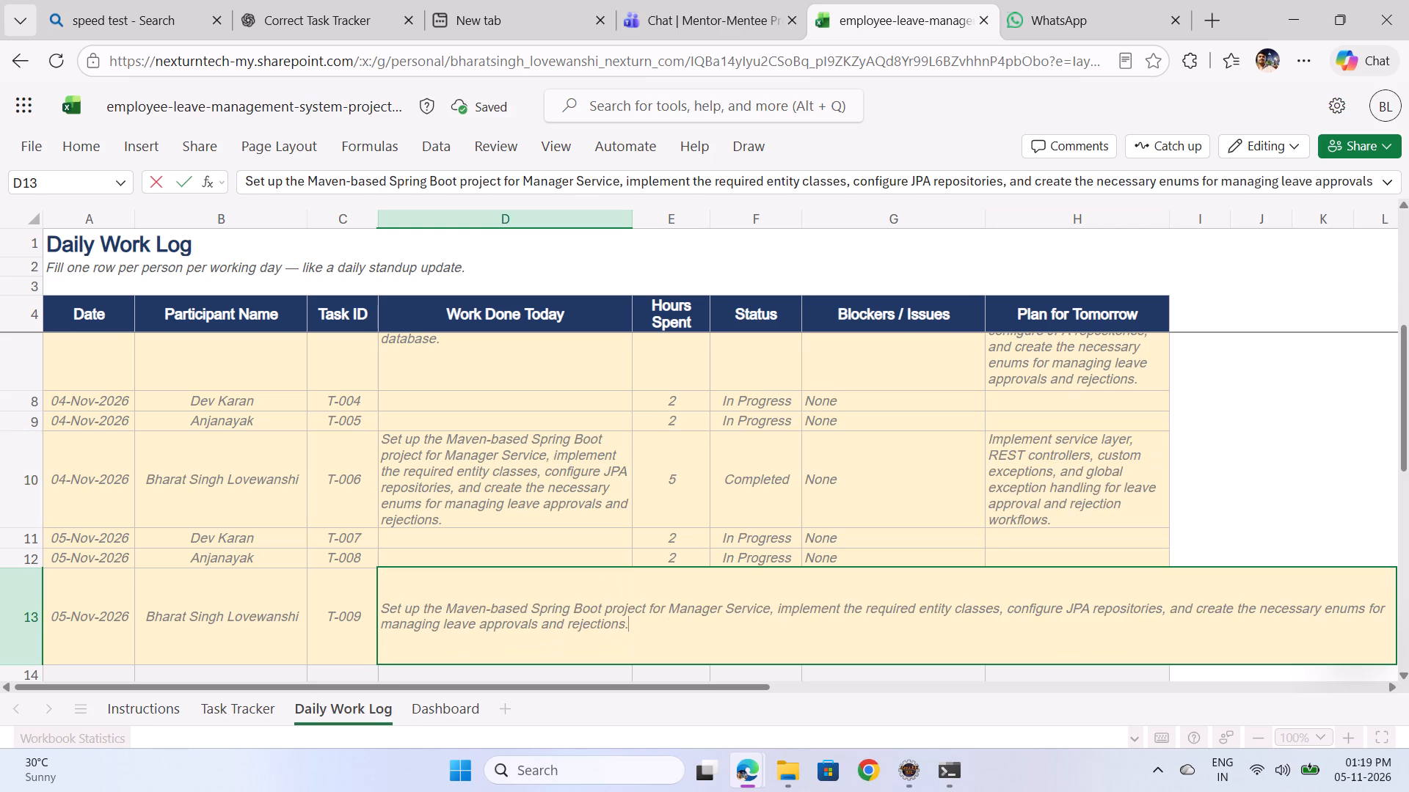
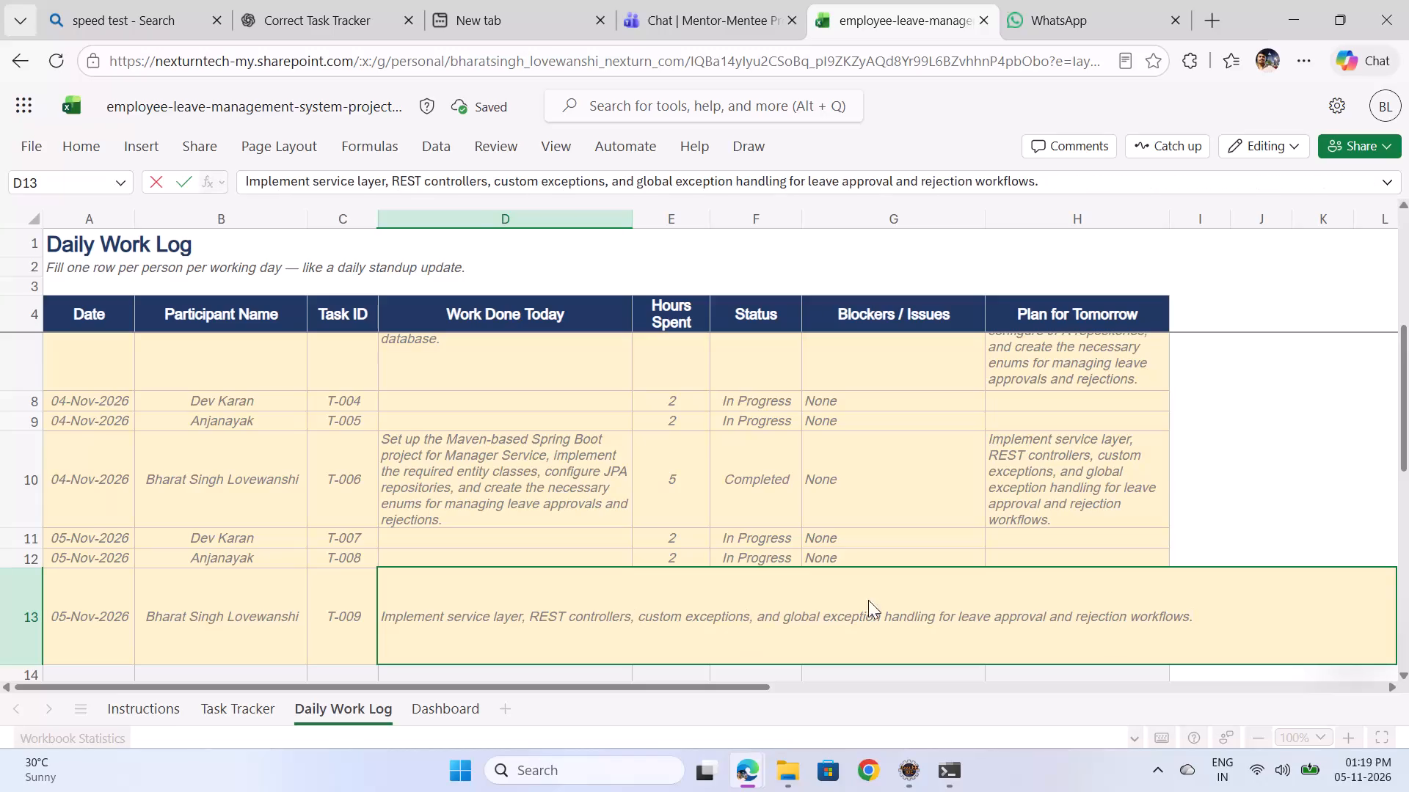
Clear the Plan for Tomorrow text of the T-009 entry in H13 of the Daily Work Log.
click(1317, 494)
double_click(1089, 597)
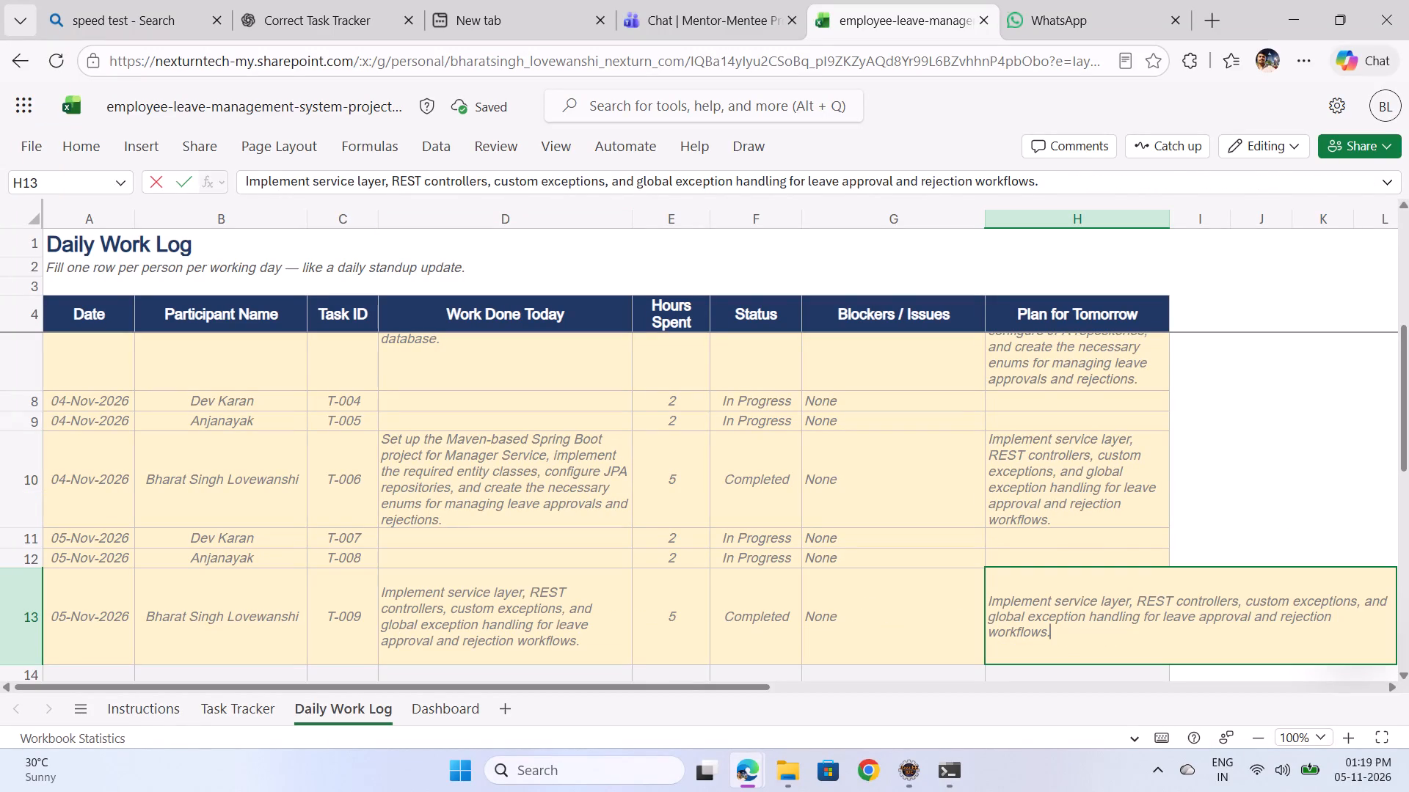
key(ctrl+a)
key(BackSpace)
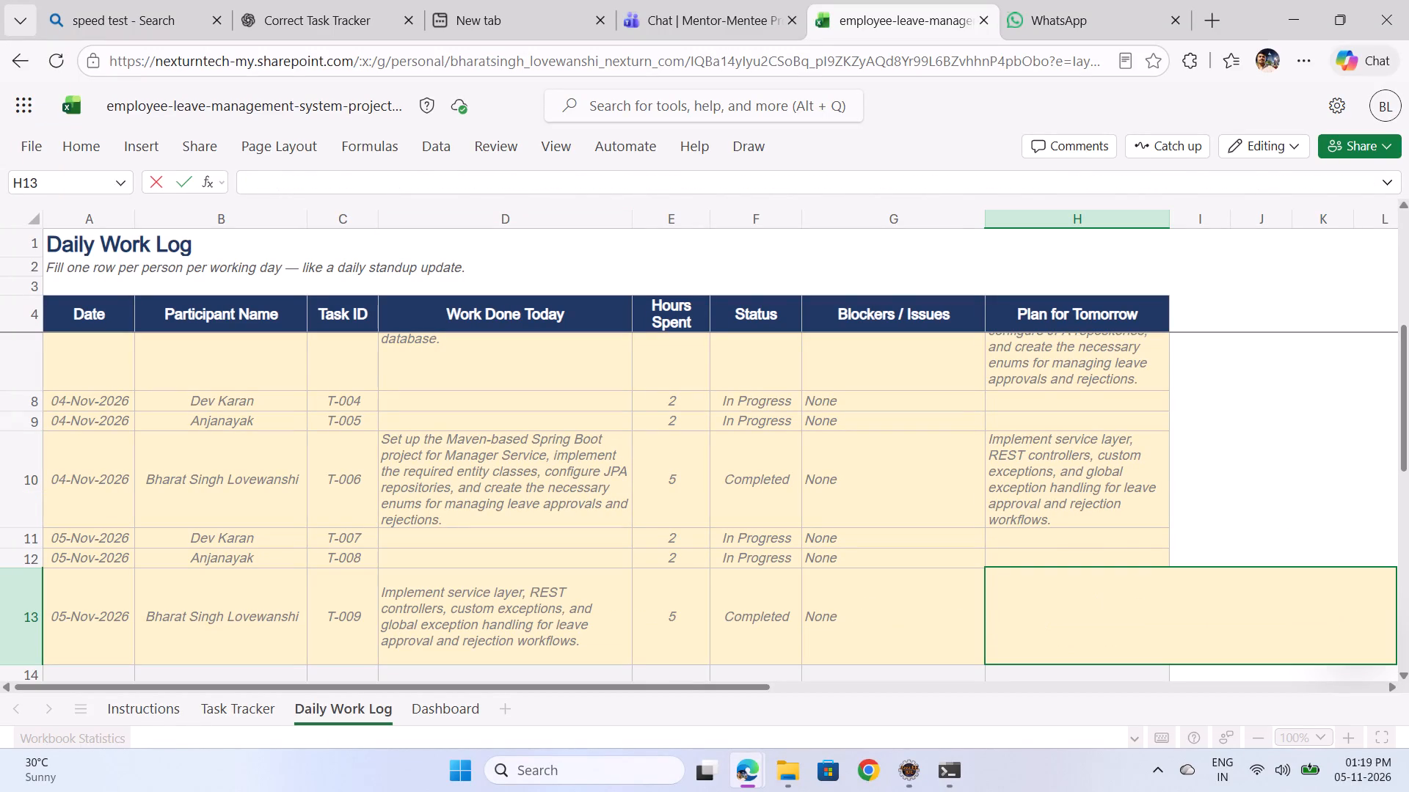
click(1277, 480)
Set the T-009 entry's Hours Spent in E13 to 2.
double_click(665, 629)
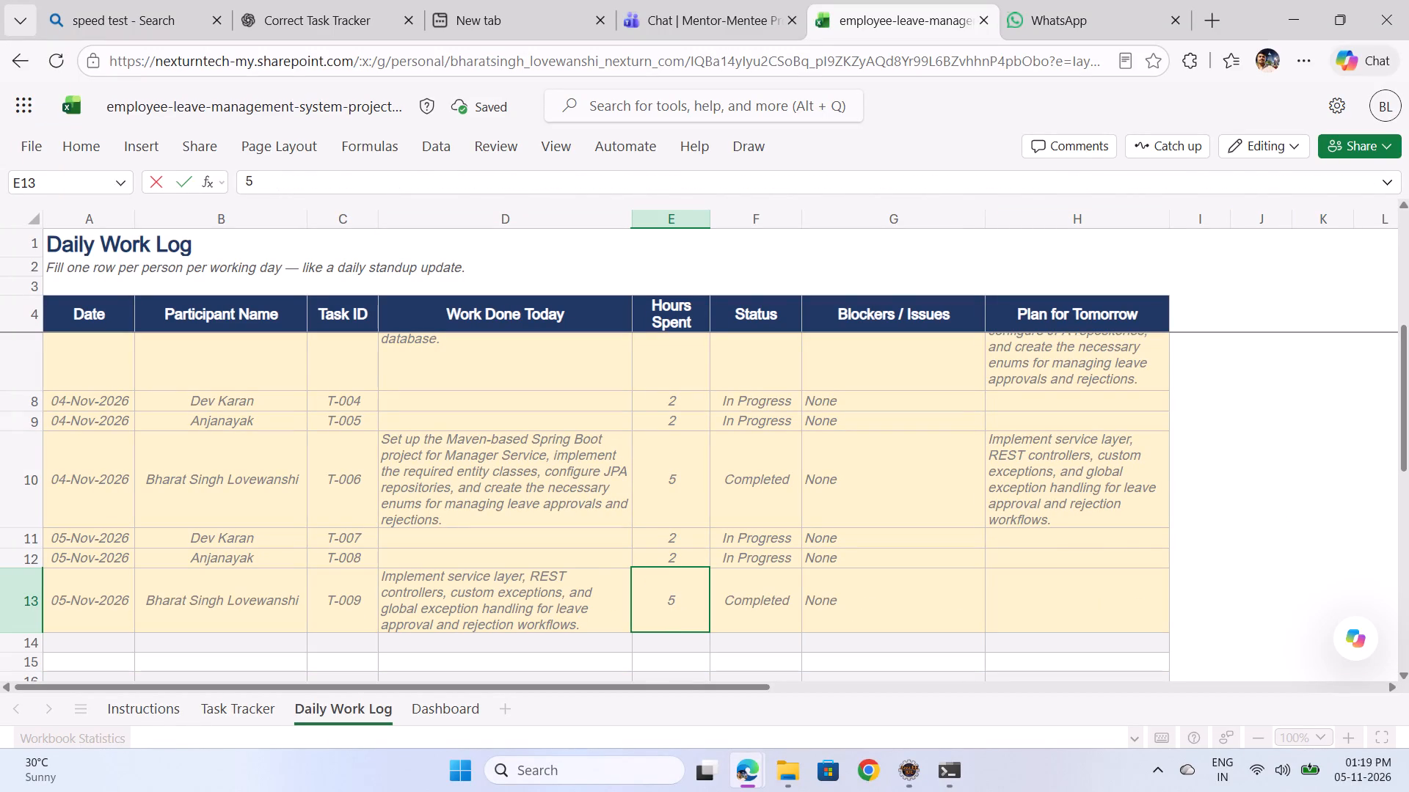
key(BackSpace)
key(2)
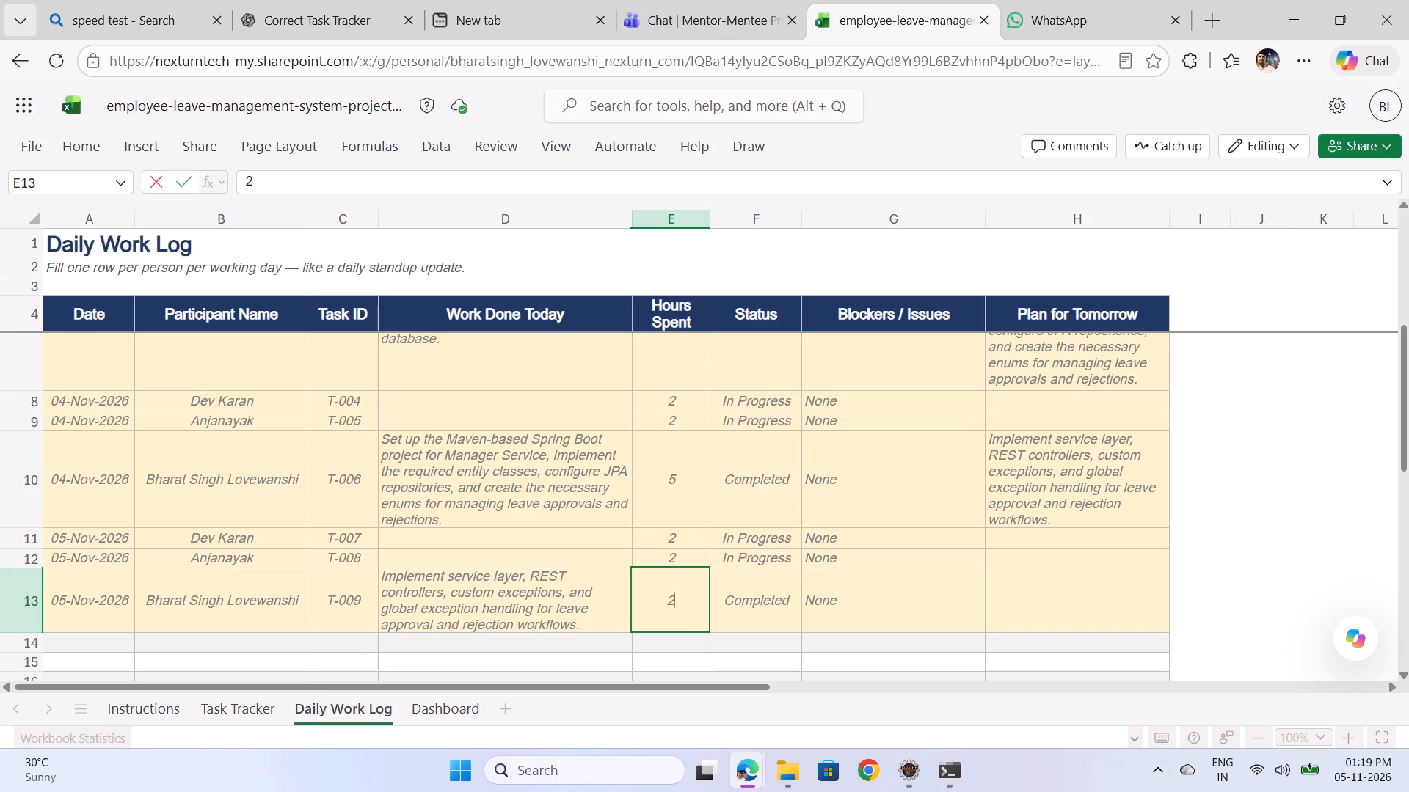
Set the T-009 entry's Status in F13 of the Daily Work Log to In Progress.
double_click(756, 589)
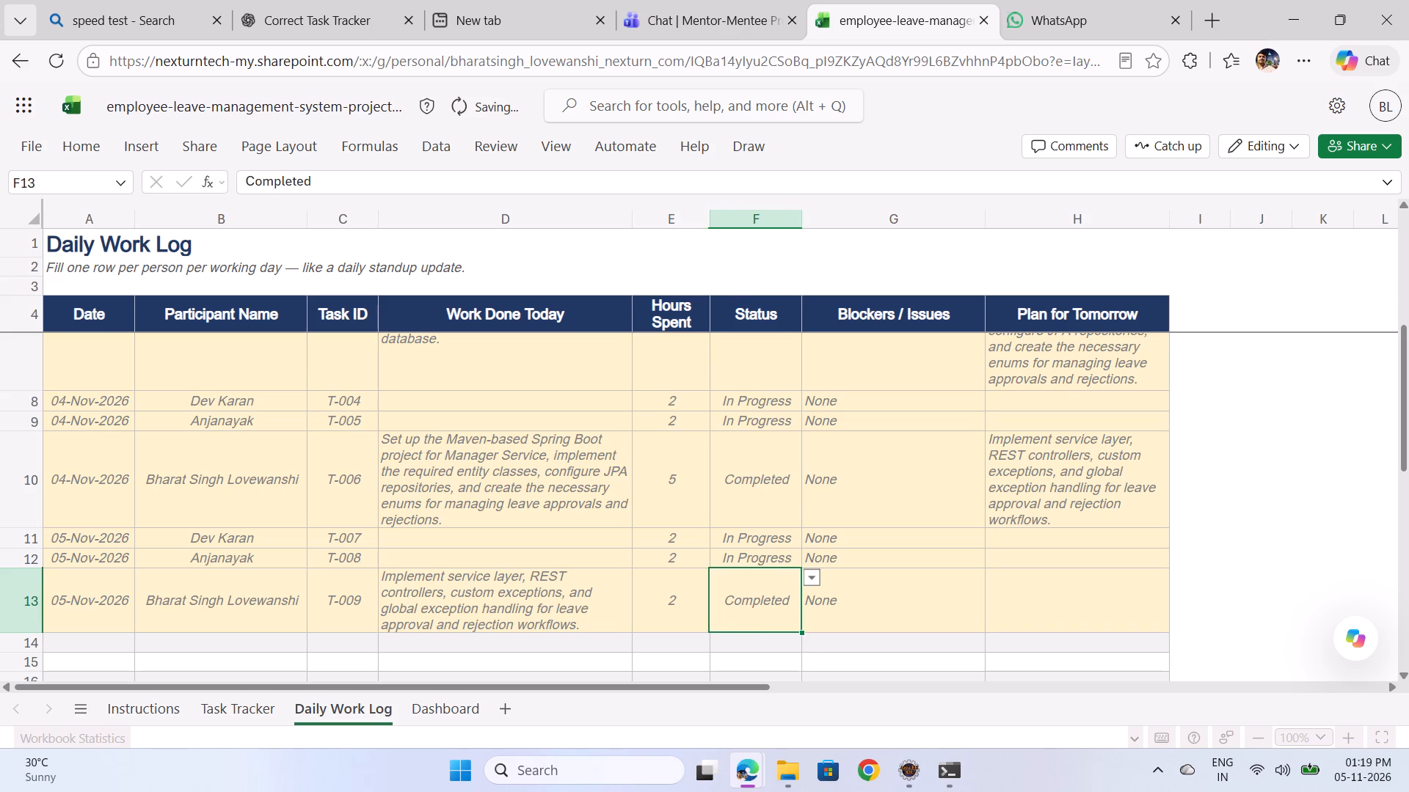
click(810, 571)
scroll(826, 530, down, 1)
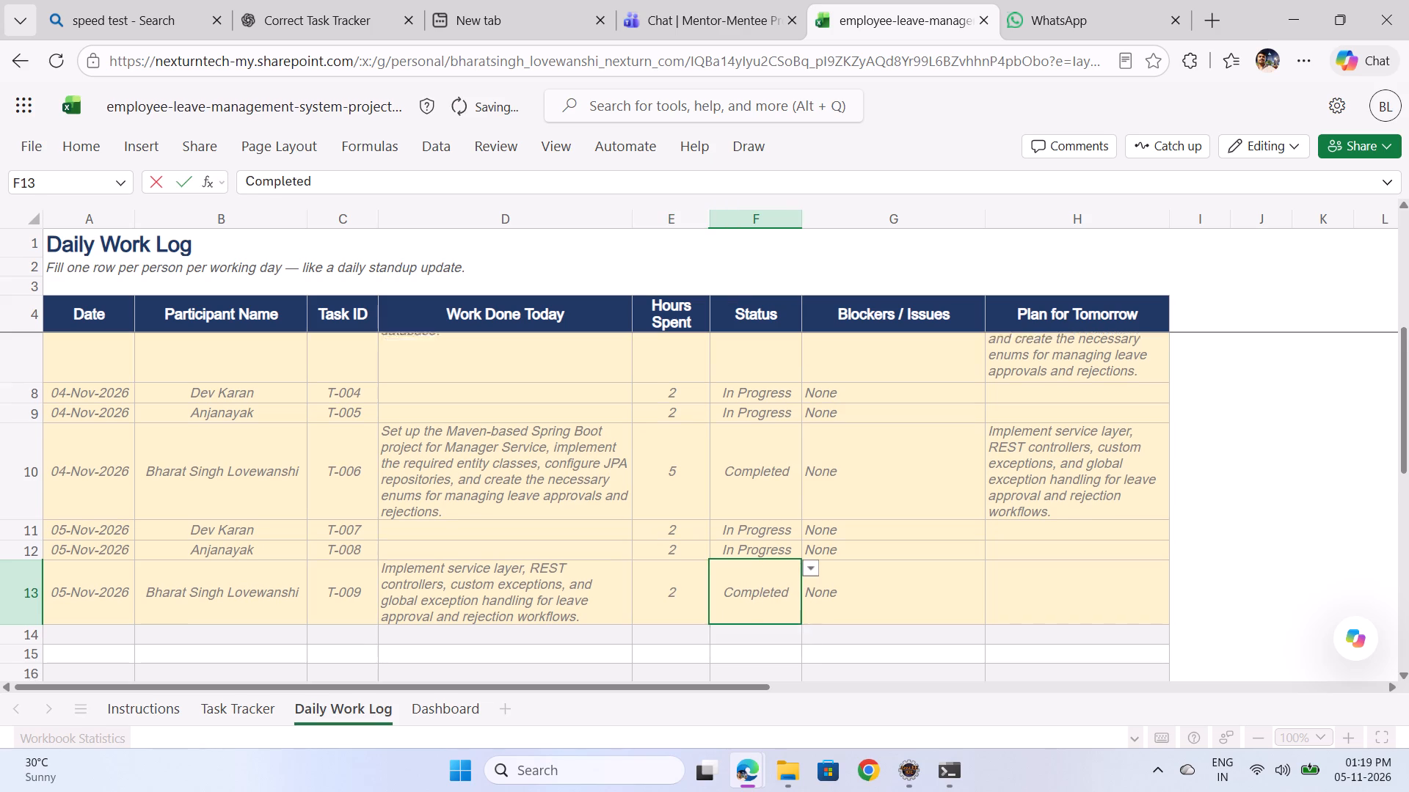
scroll(826, 530, down, 1)
click(815, 521)
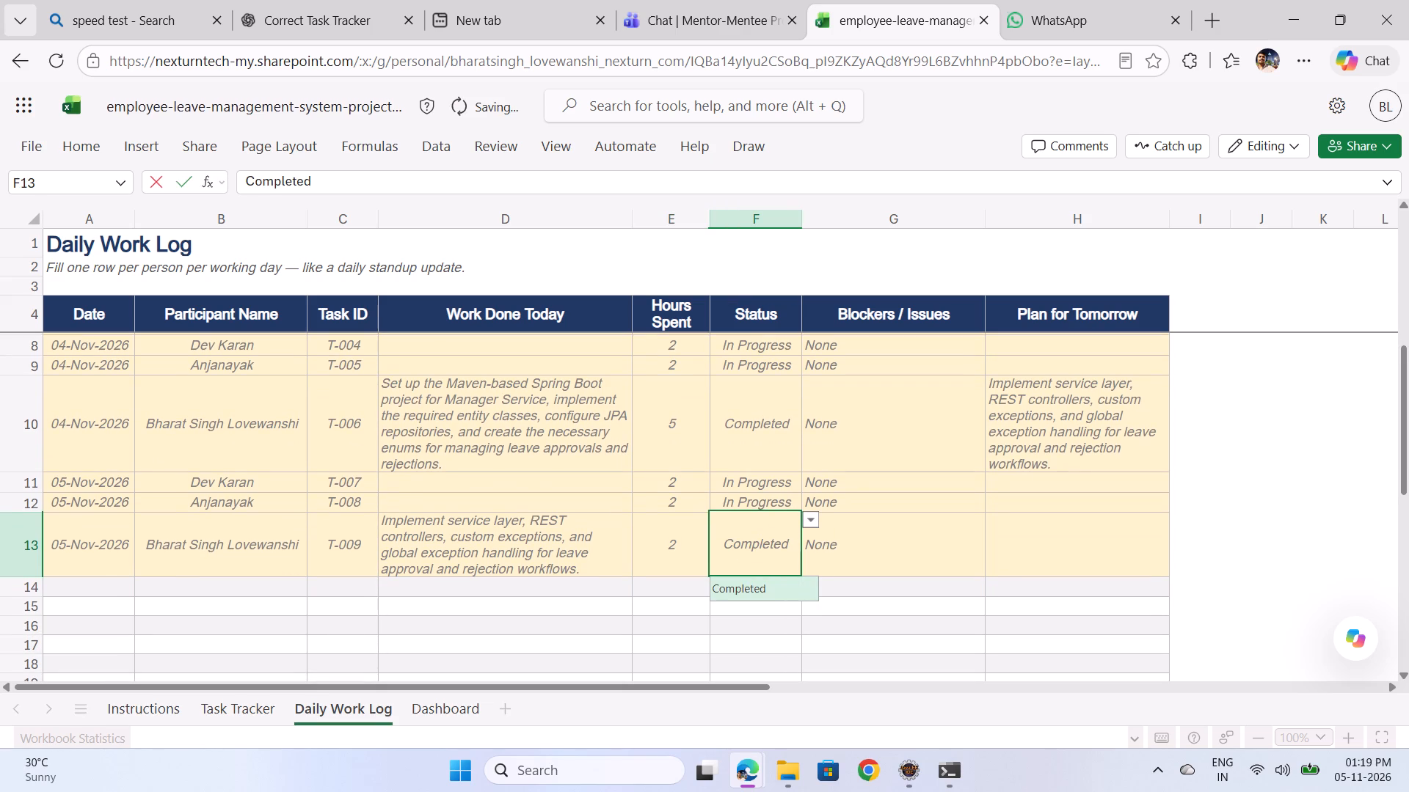
click(769, 543)
double_click(769, 543)
click(959, 637)
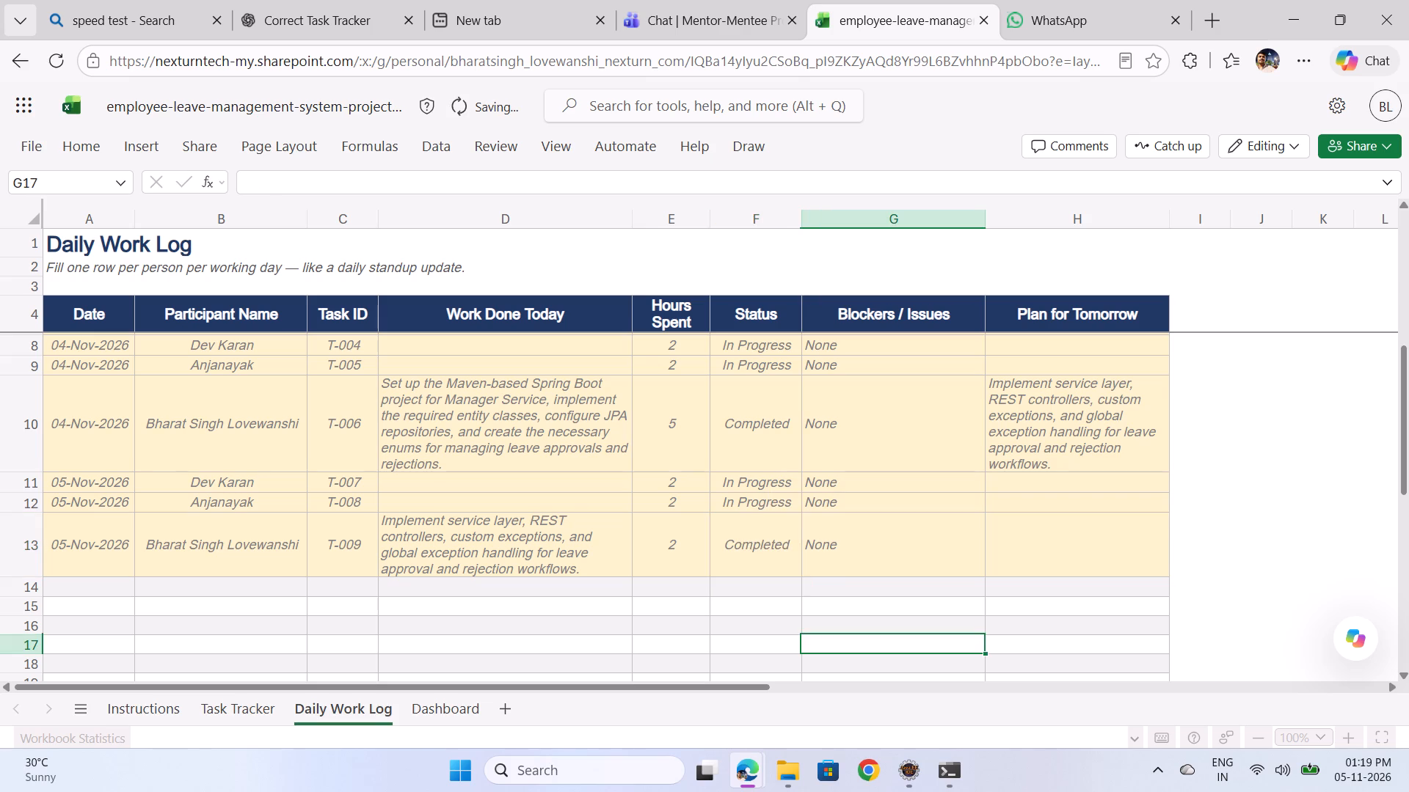
click(790, 535)
click(812, 522)
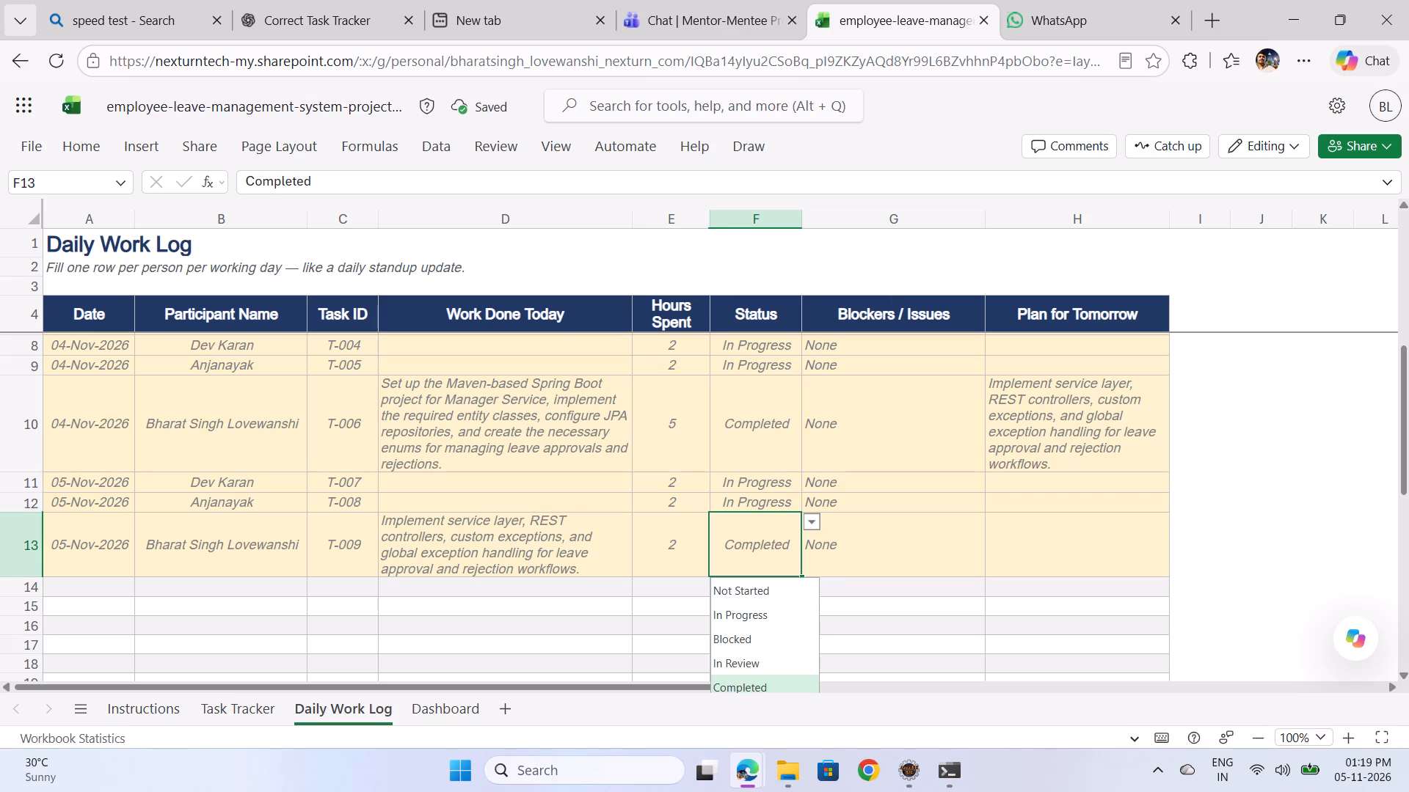
click(747, 610)
click(483, 637)
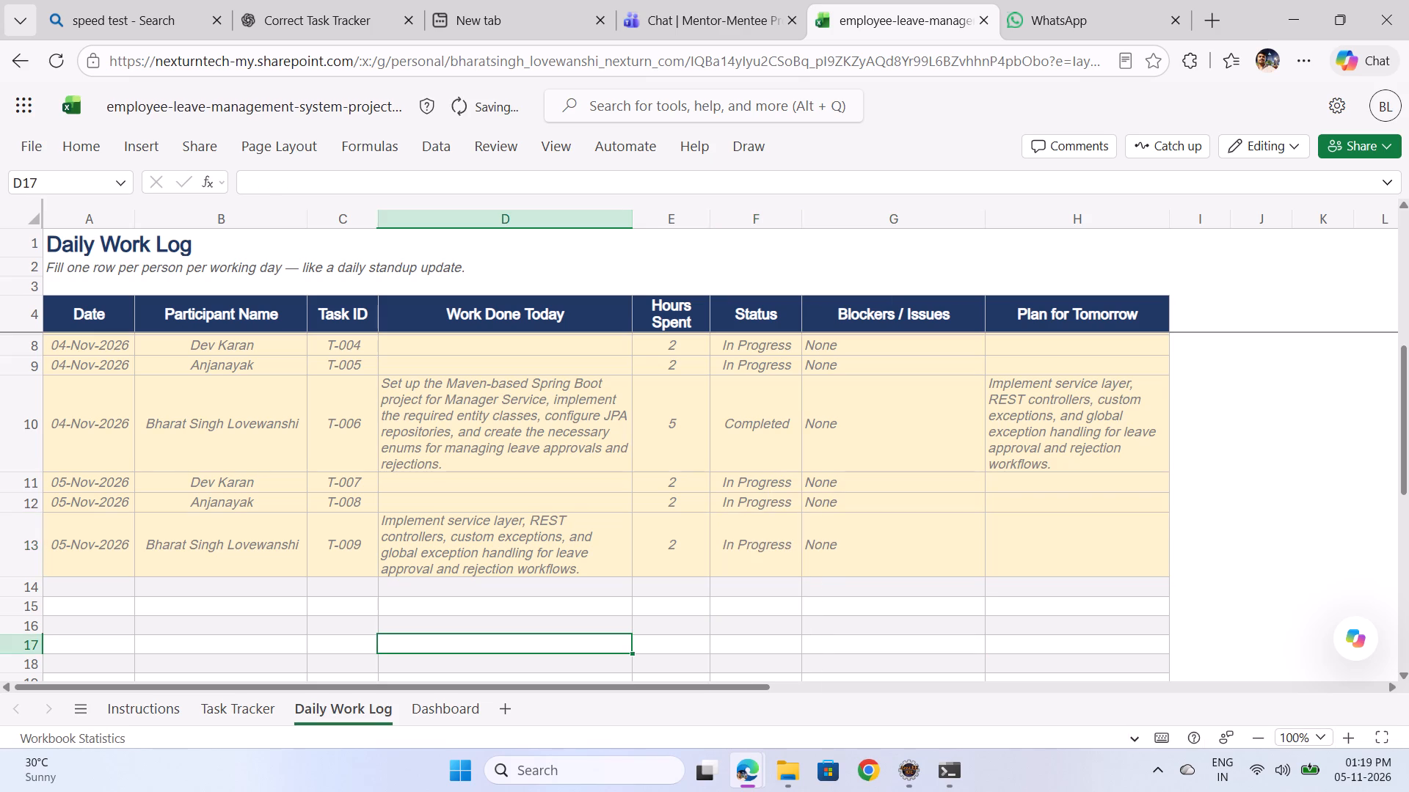
Duplicate Task Tracker rows 8 to 10 (T-004 to T-006) into the empty rows starting at row 11.
click(237, 704)
scroll(194, 565, up, 1)
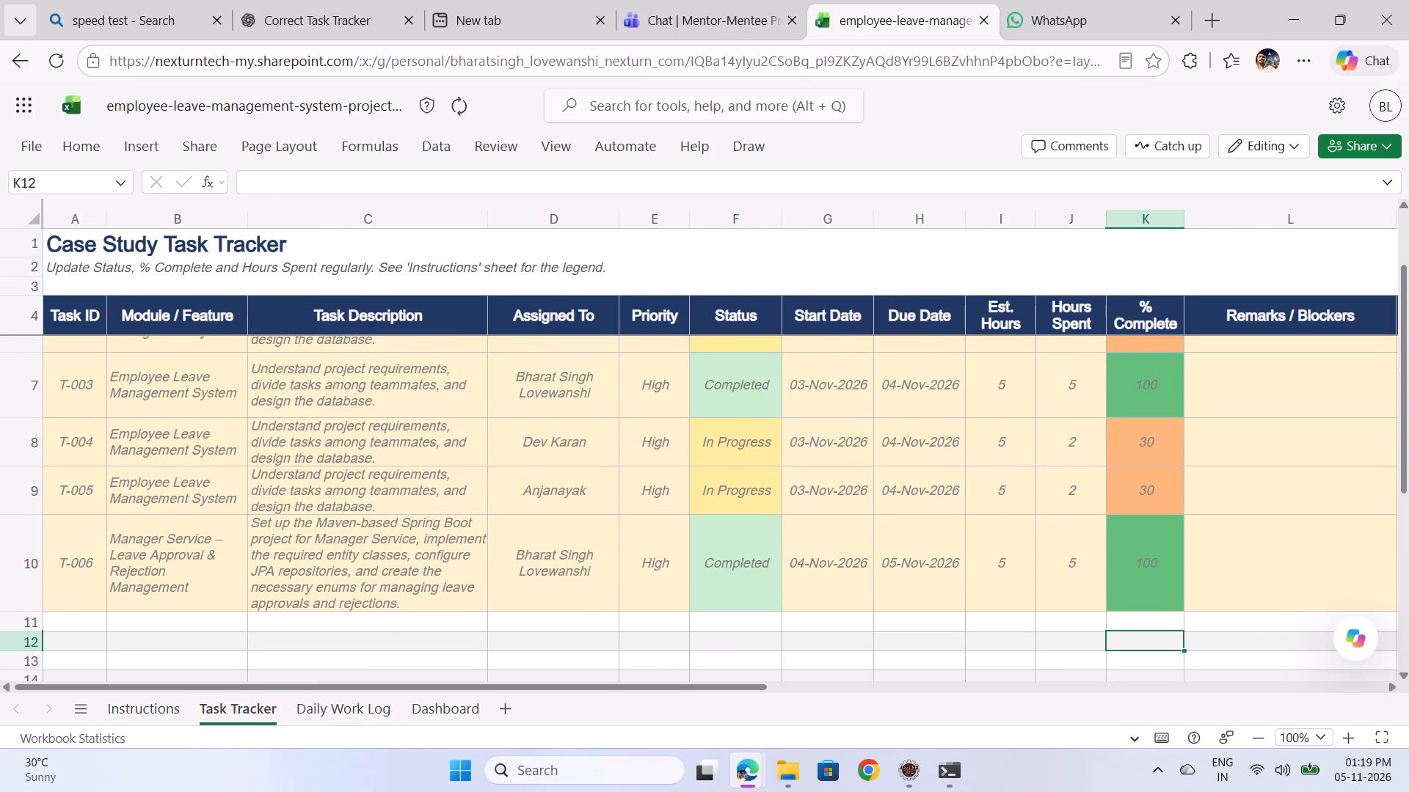
click(22, 579)
key(shift+Up)
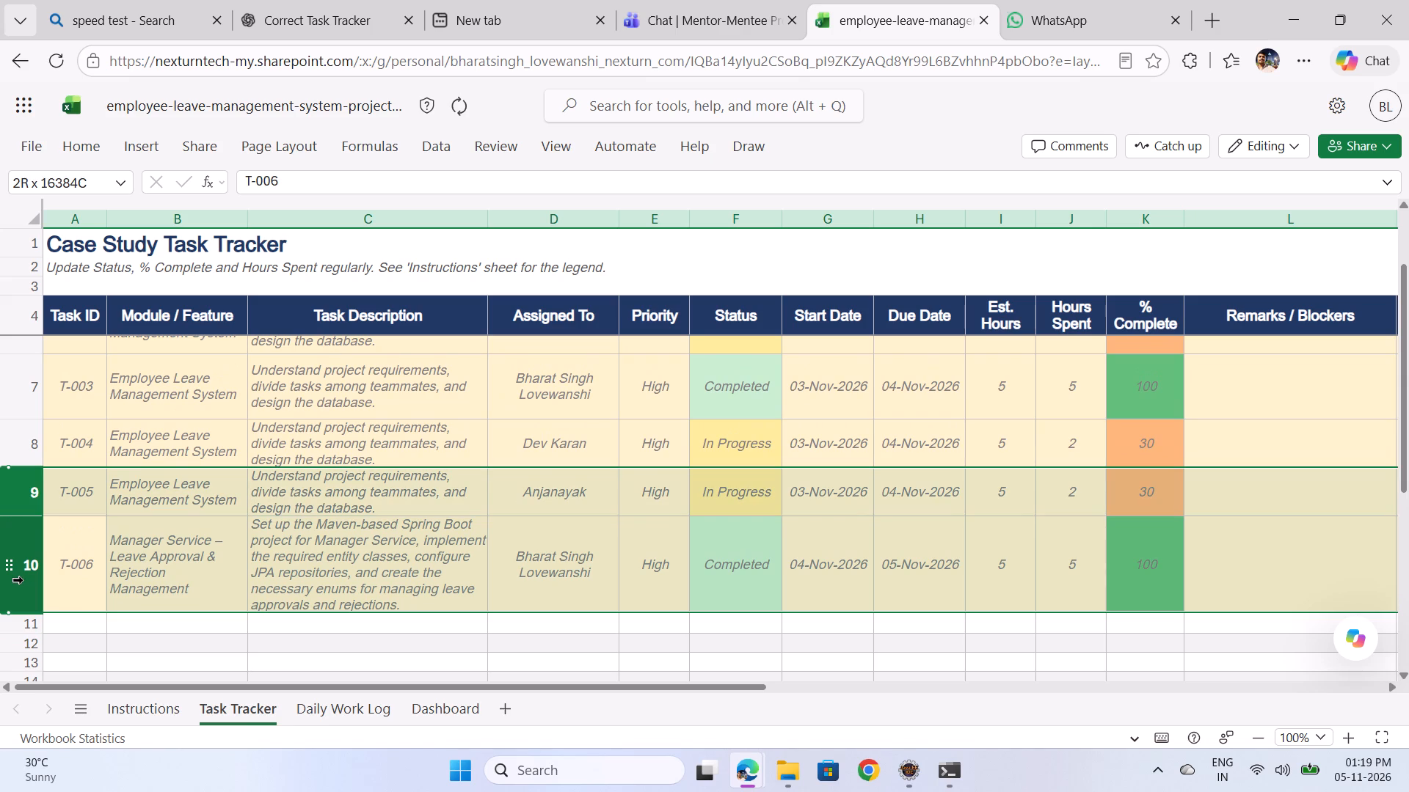
key(shift+Up)
key(ctrl+c)
key(Down)
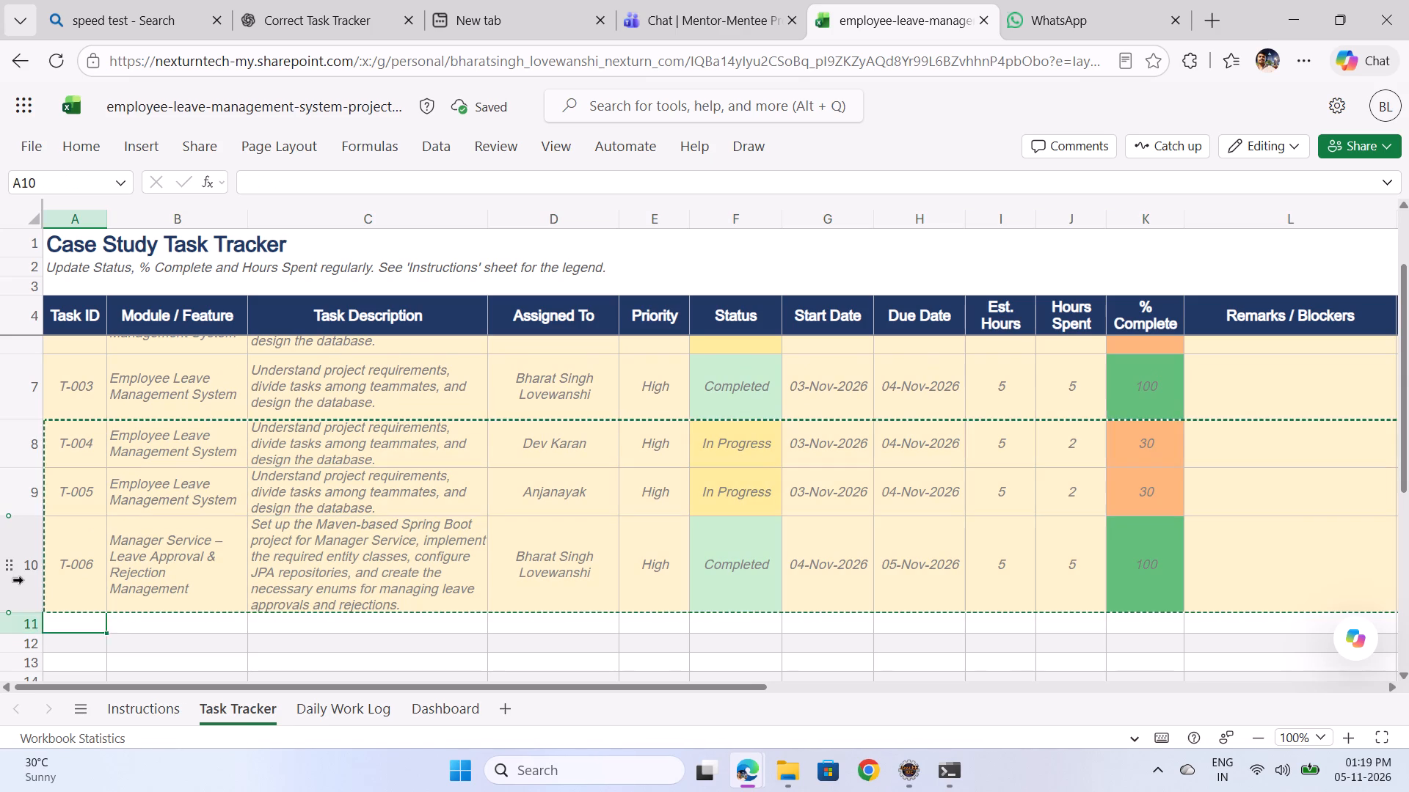
key(Down)
click(31, 619)
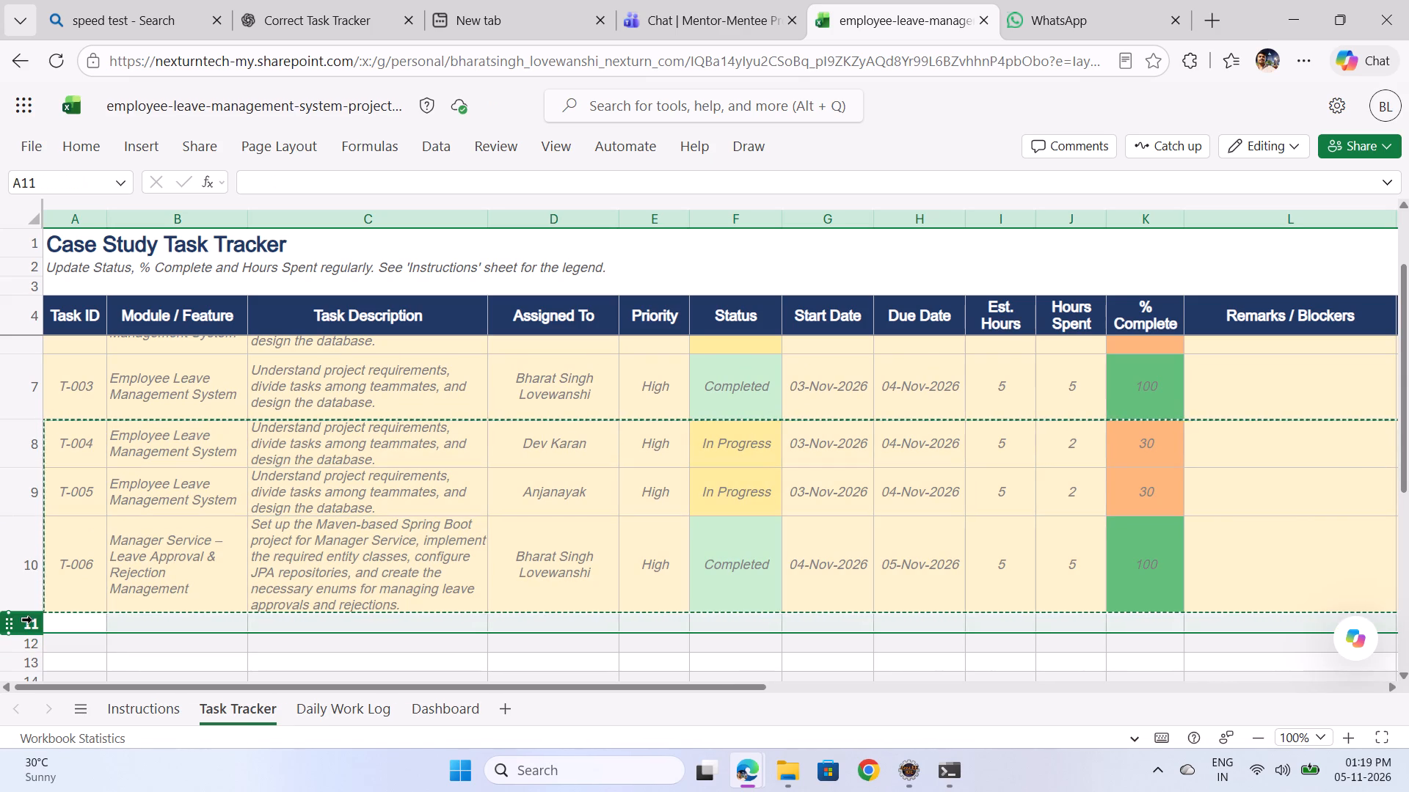
key(ctrl+v)
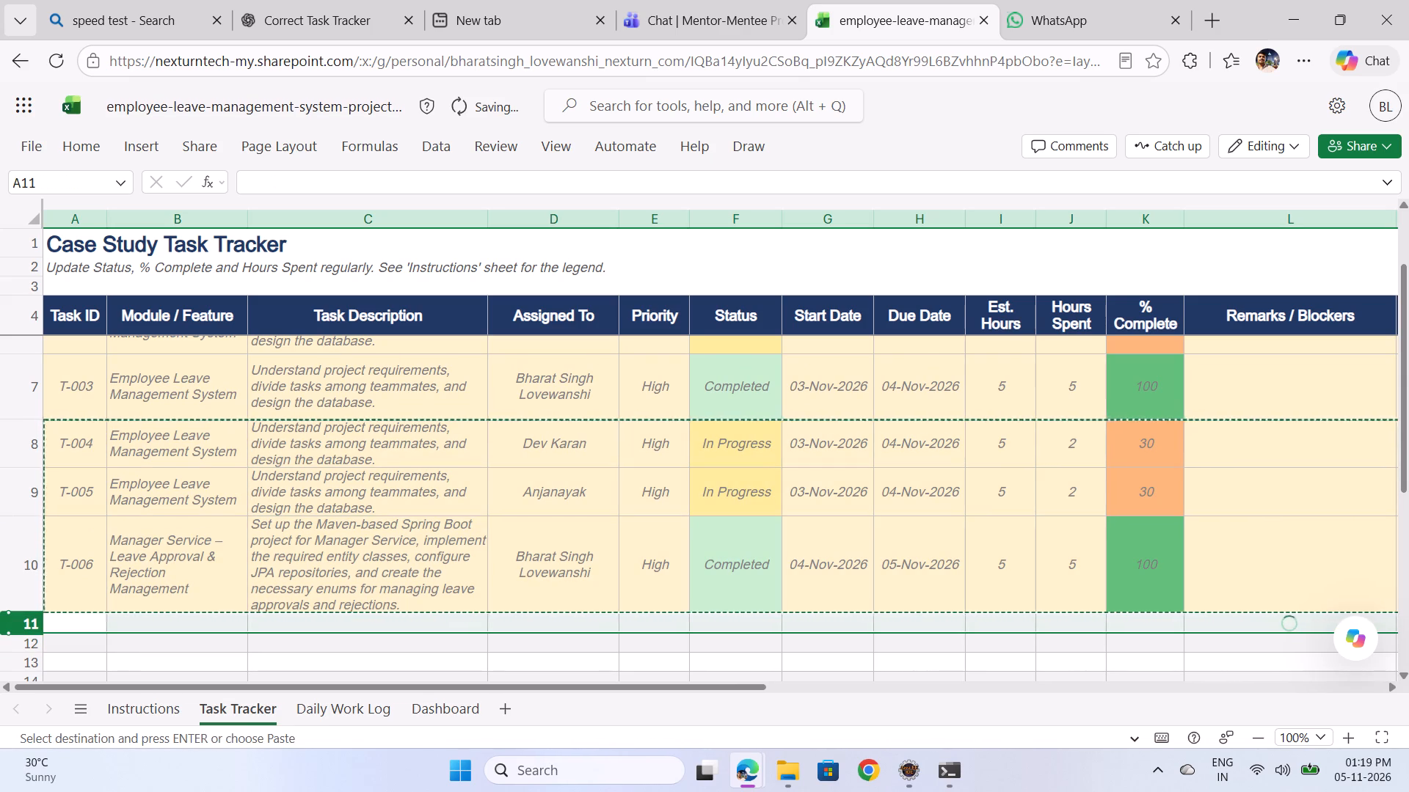
scroll(301, 518, down, 1)
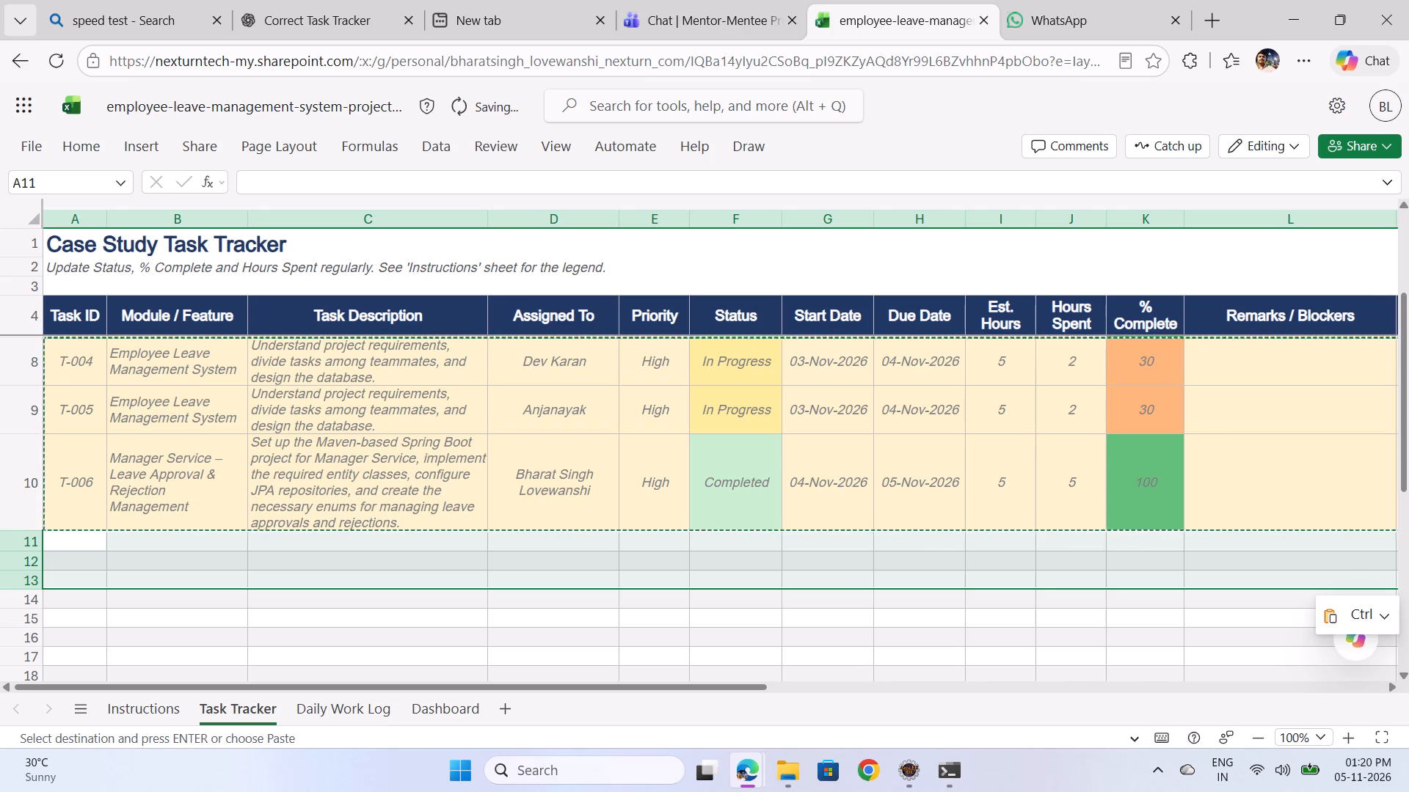
scroll(444, 553, left, 5)
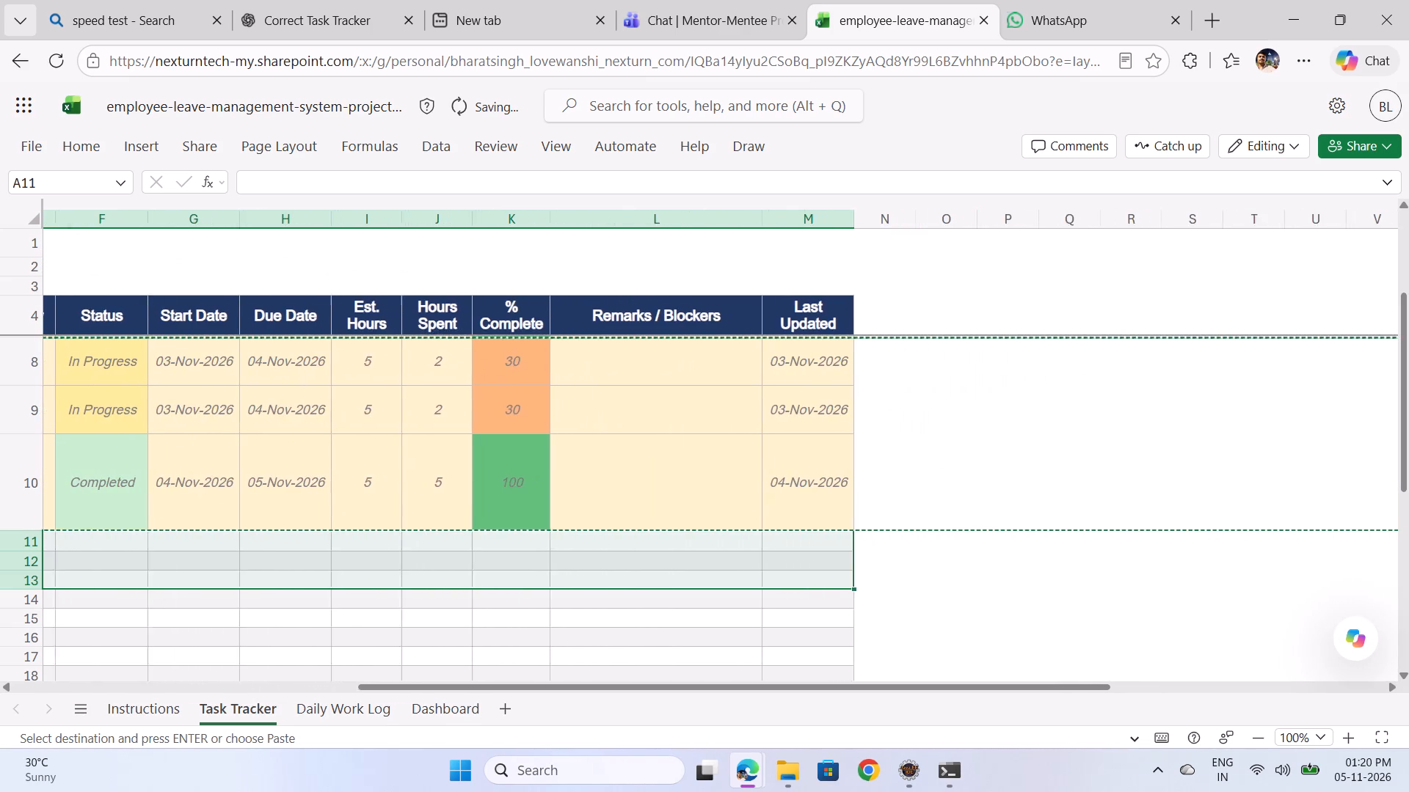
scroll(457, 553, right, 6)
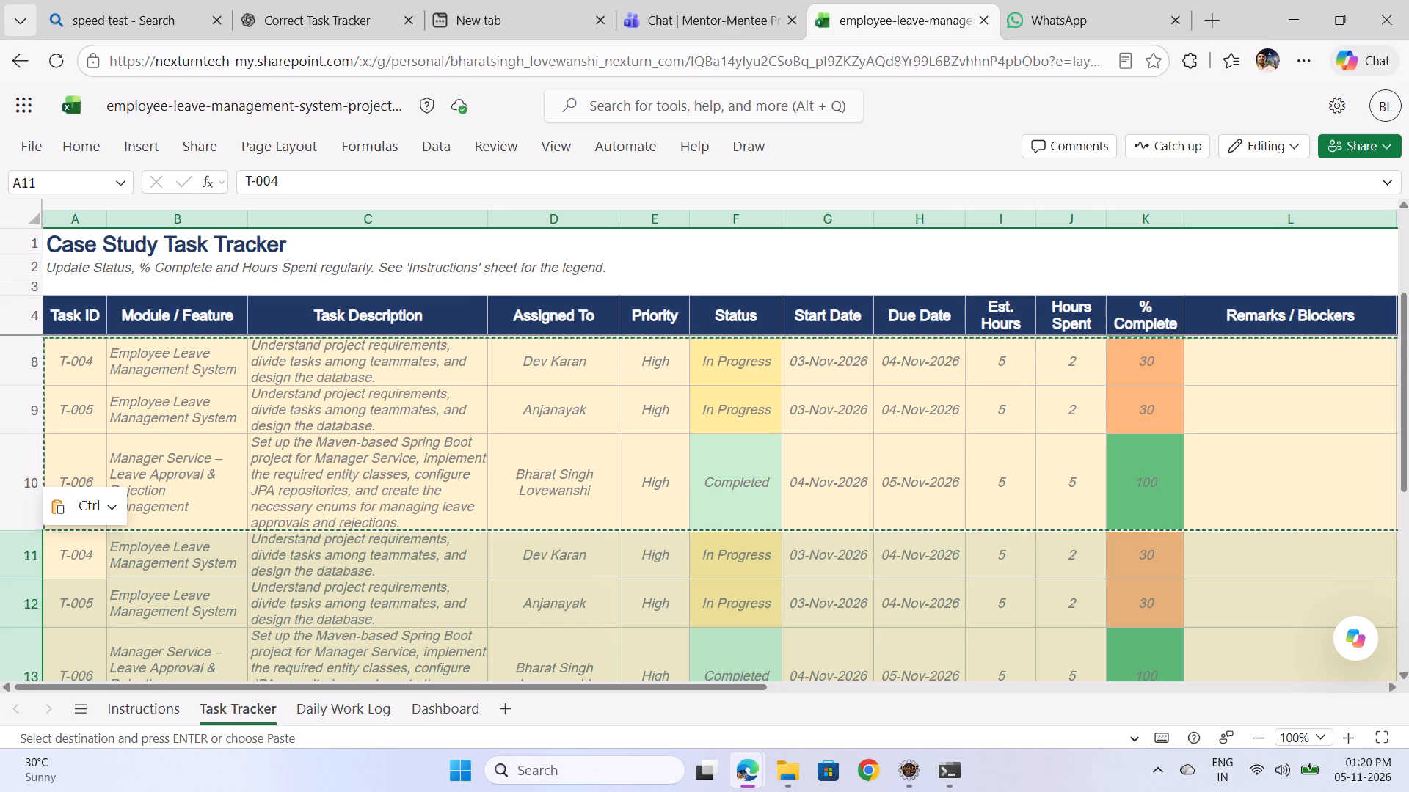
Replace the Task Description in Task Tracker cell C13 with the T-009 Work Done Today text copied from Daily Work Log cell D13.
click(281, 523)
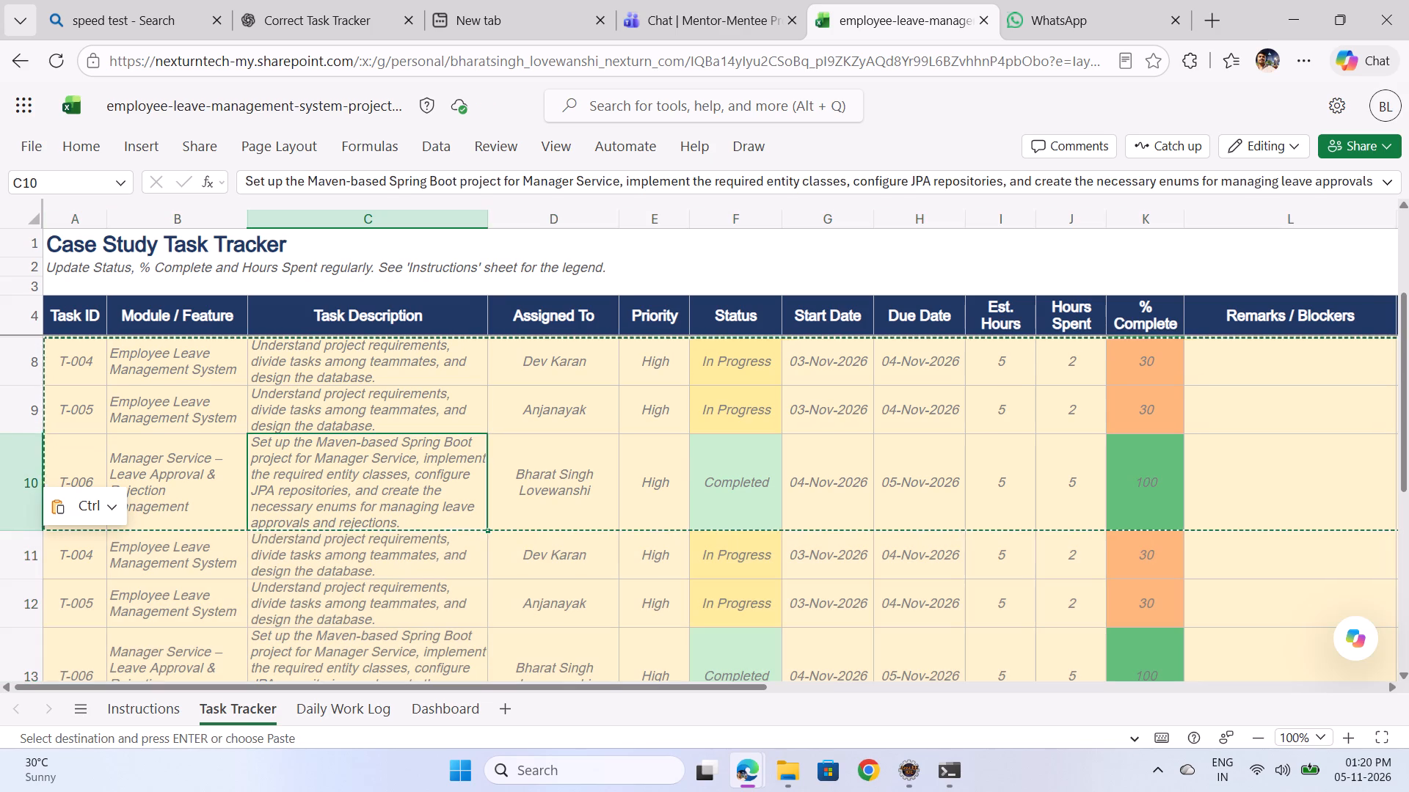
scroll(281, 523, down, 1)
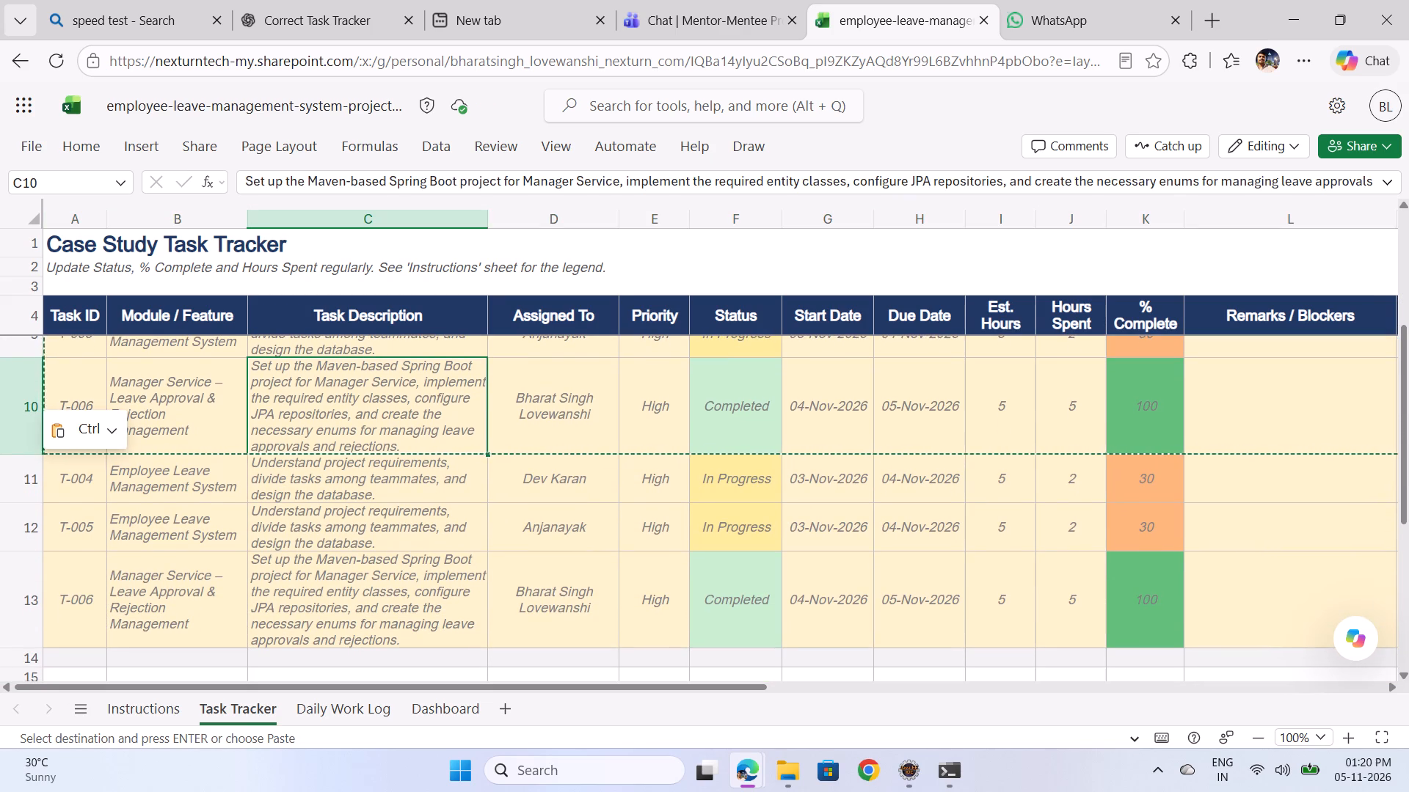
click(316, 711)
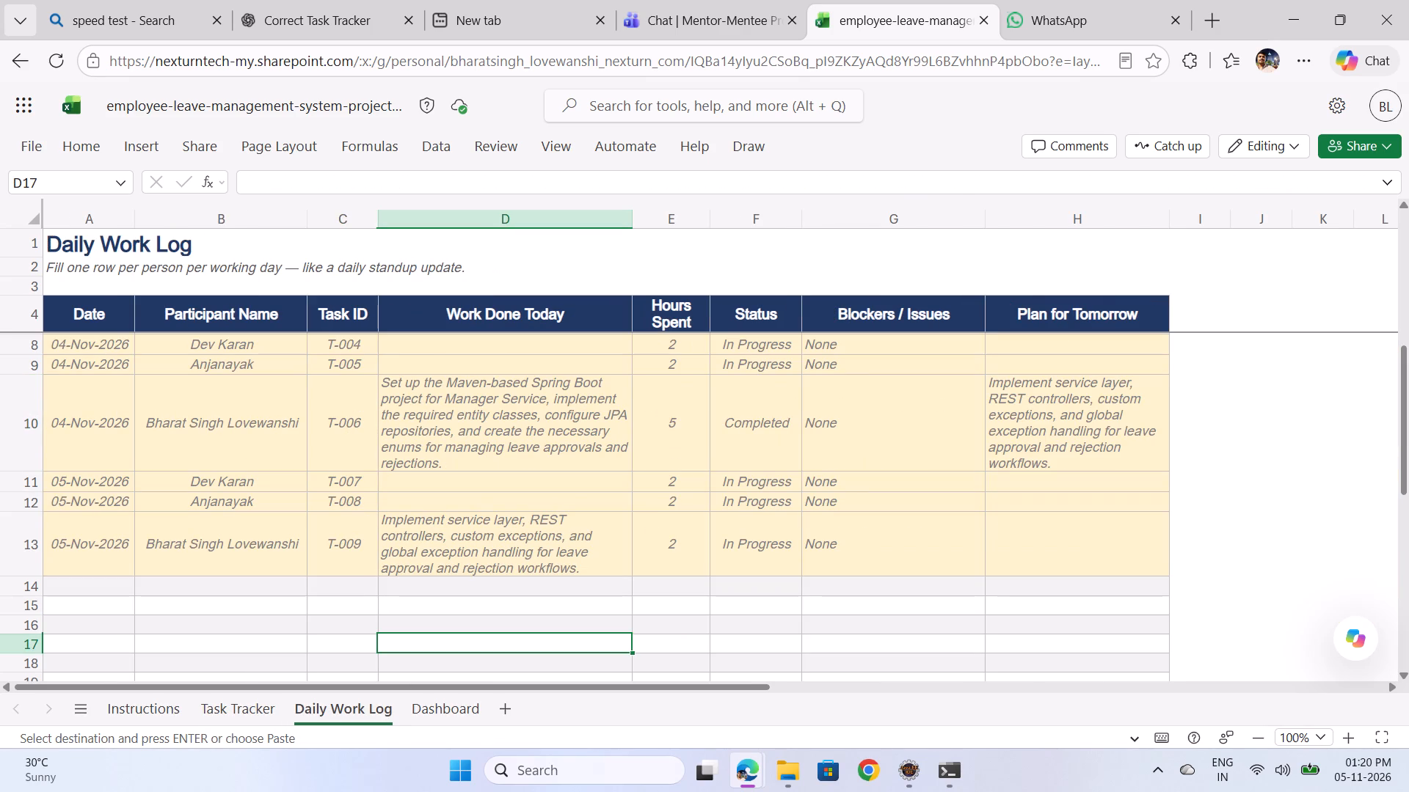
double_click(486, 549)
key(ctrl+a)
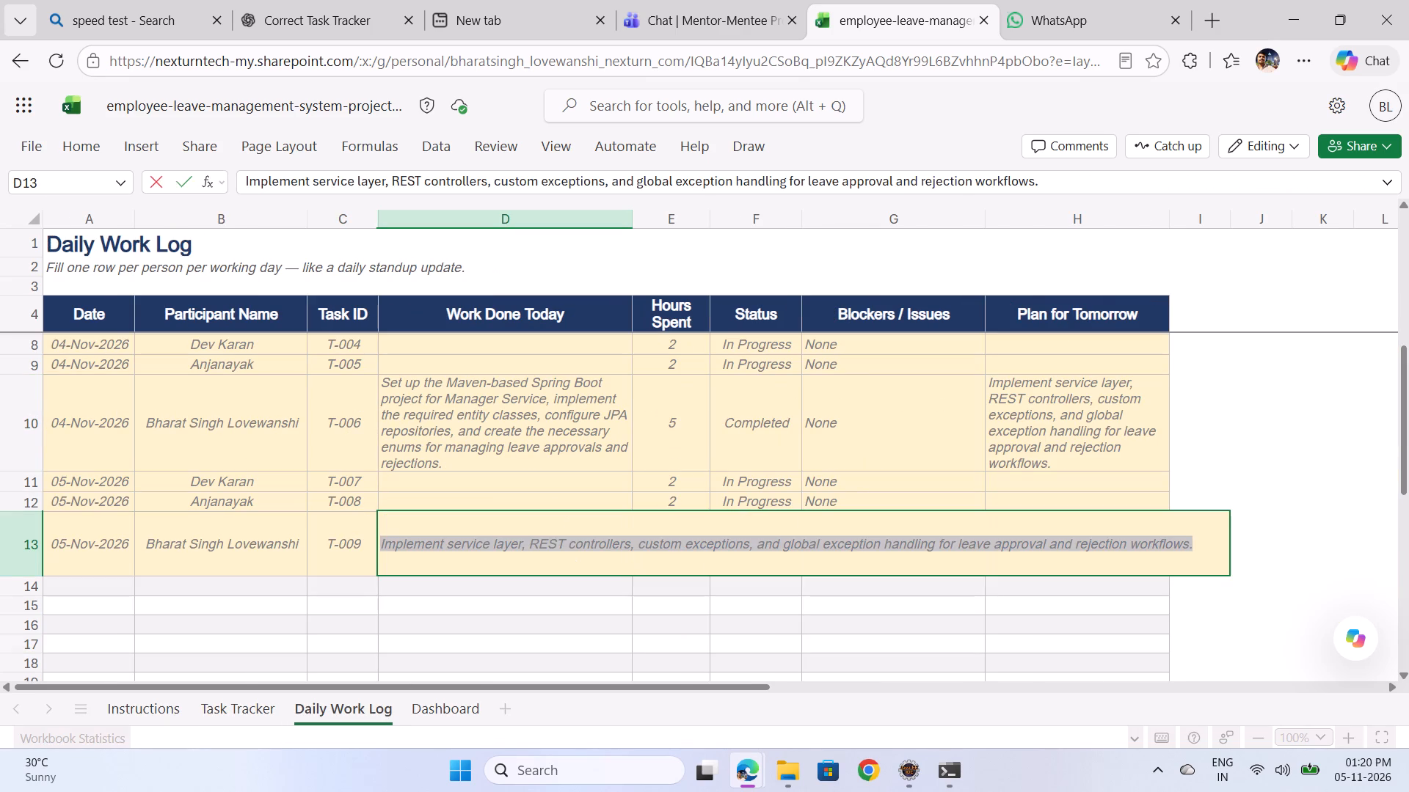
key(ctrl+c)
click(251, 708)
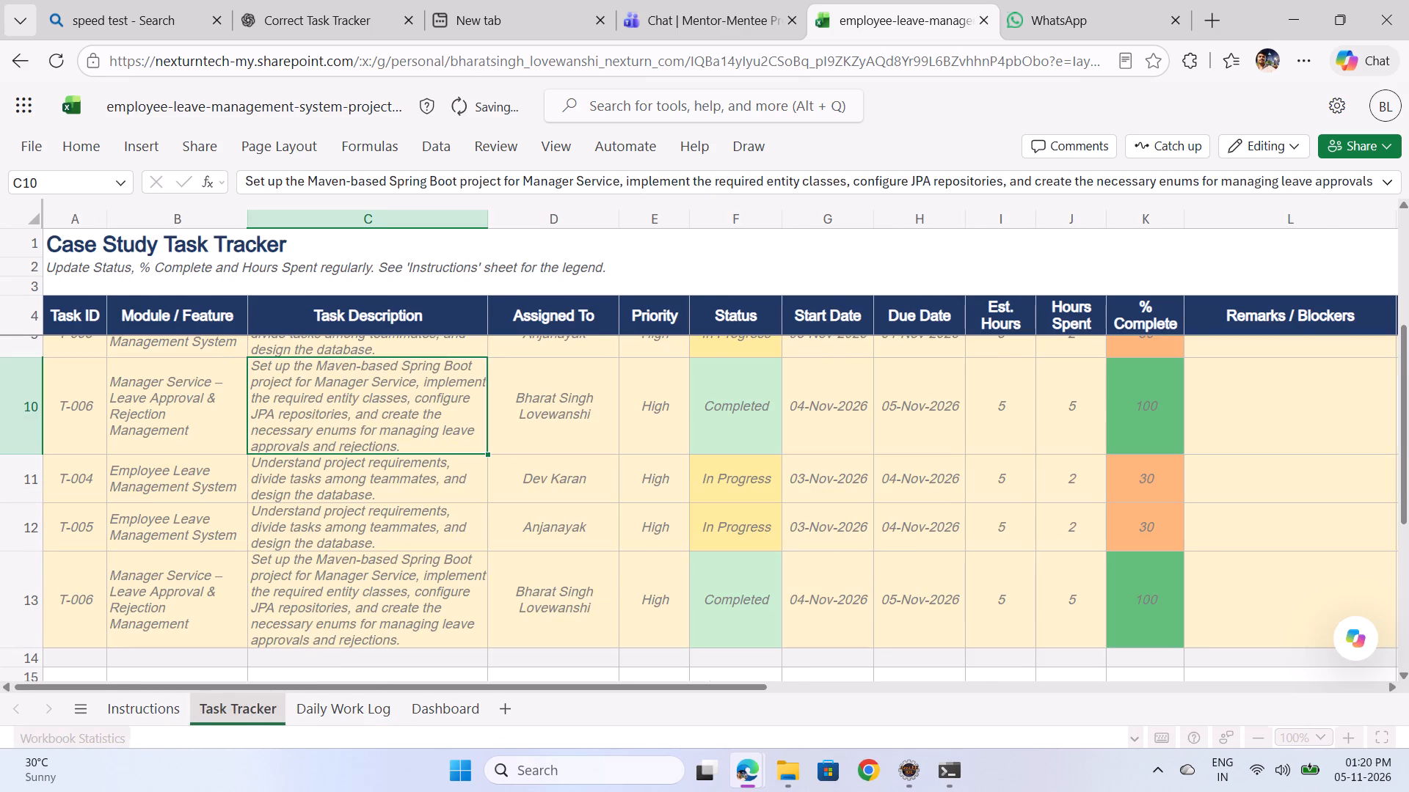
double_click(317, 593)
key(ctrl+a)
key(ctrl+v)
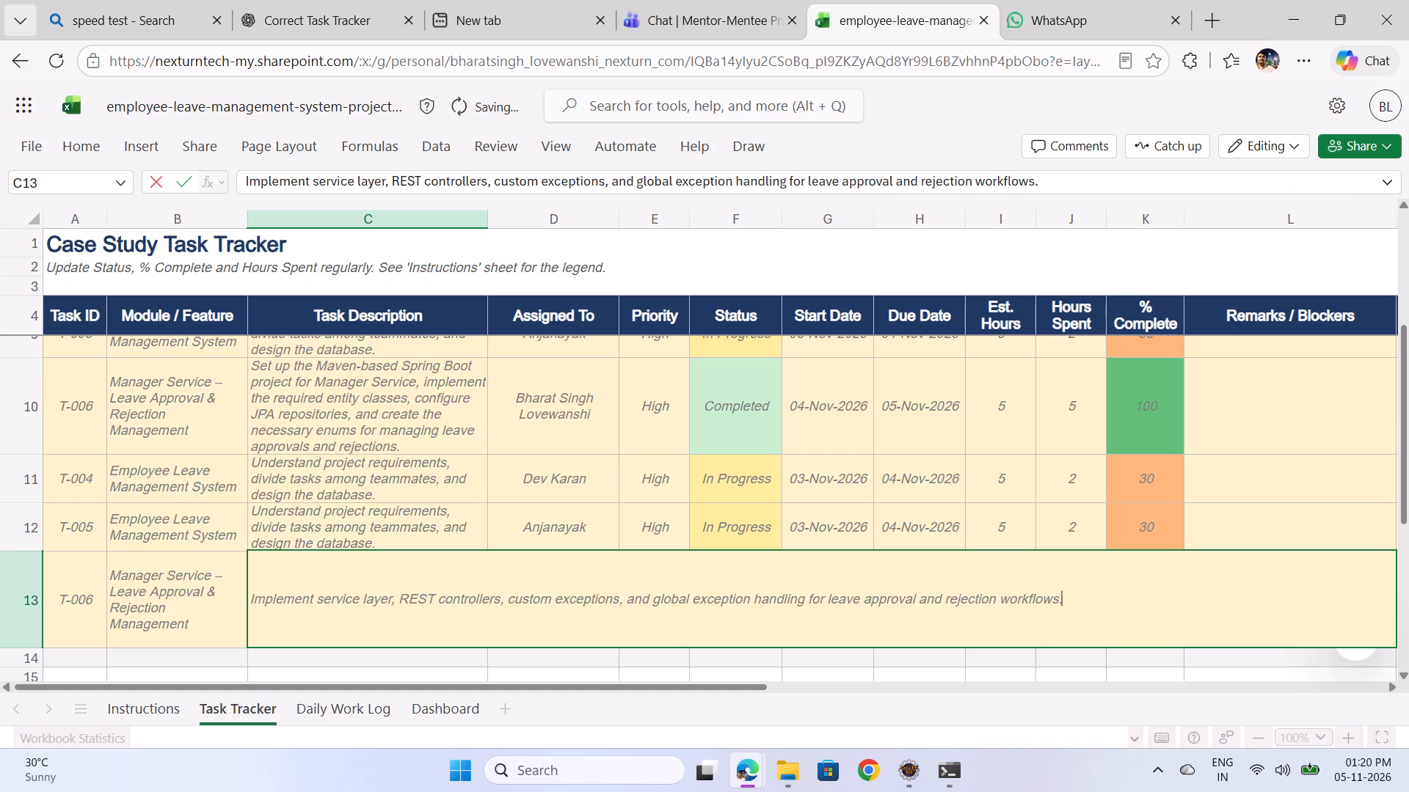
click(403, 657)
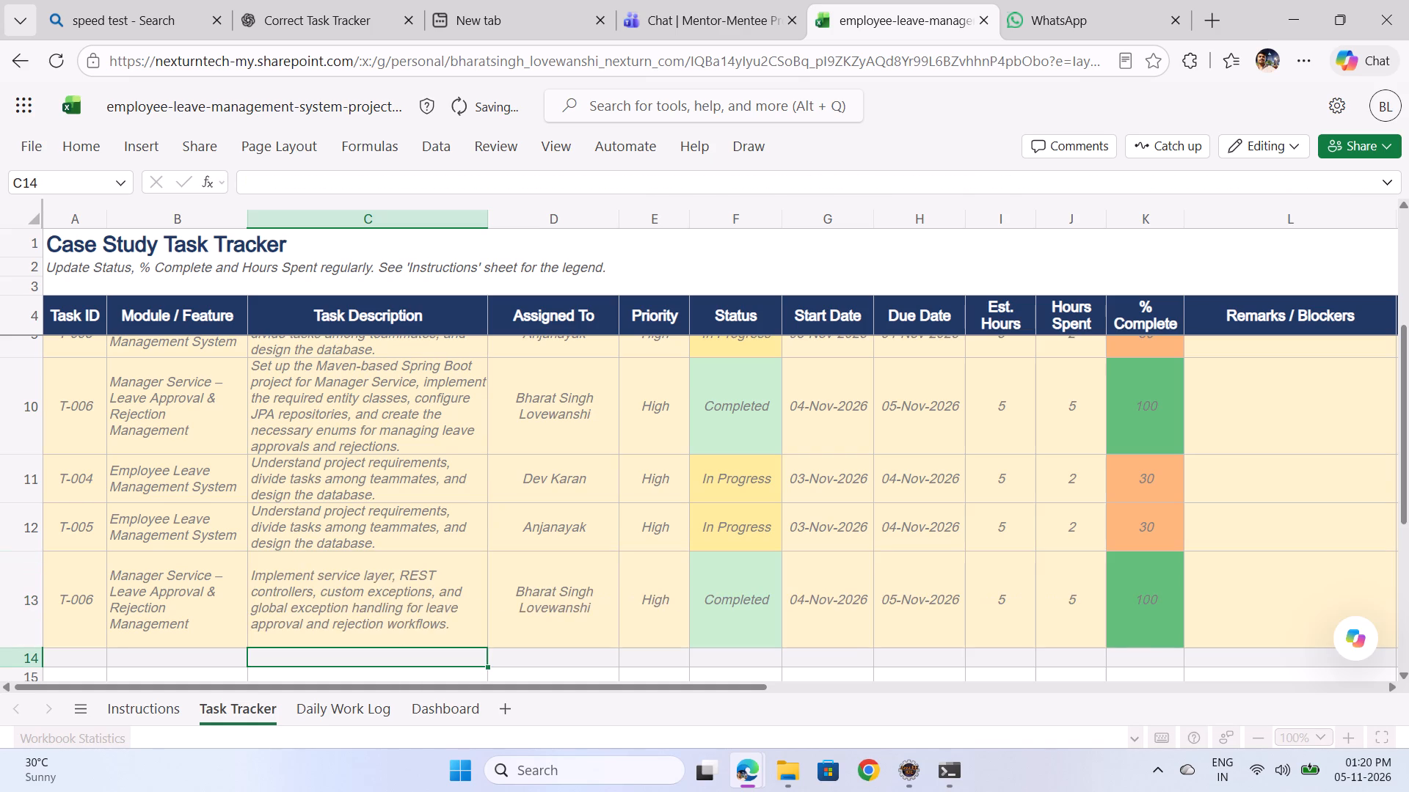
Set the Status of the pasted Task Tracker entry in F13 to In Progress.
click(641, 599)
click(724, 609)
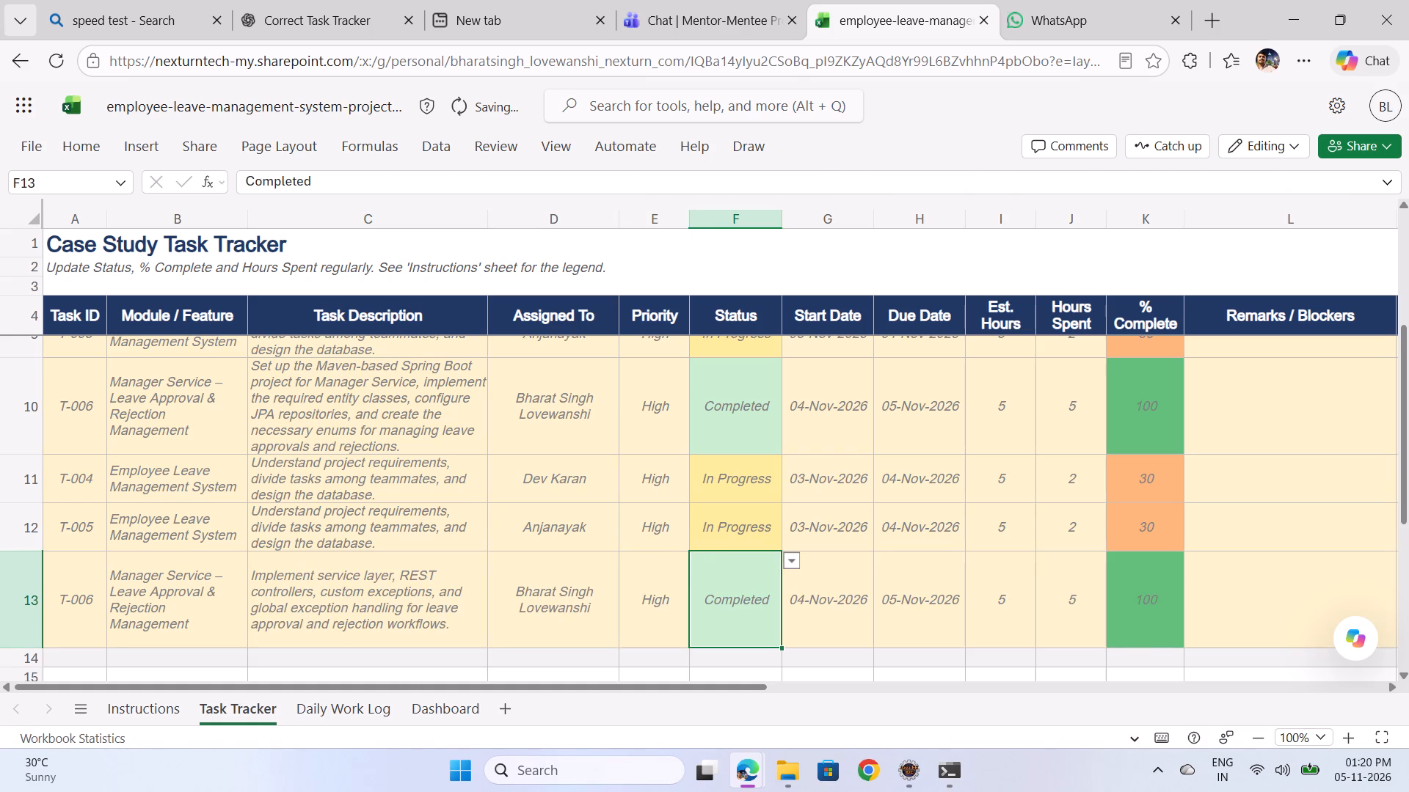
click(797, 568)
scroll(733, 573, down, 1)
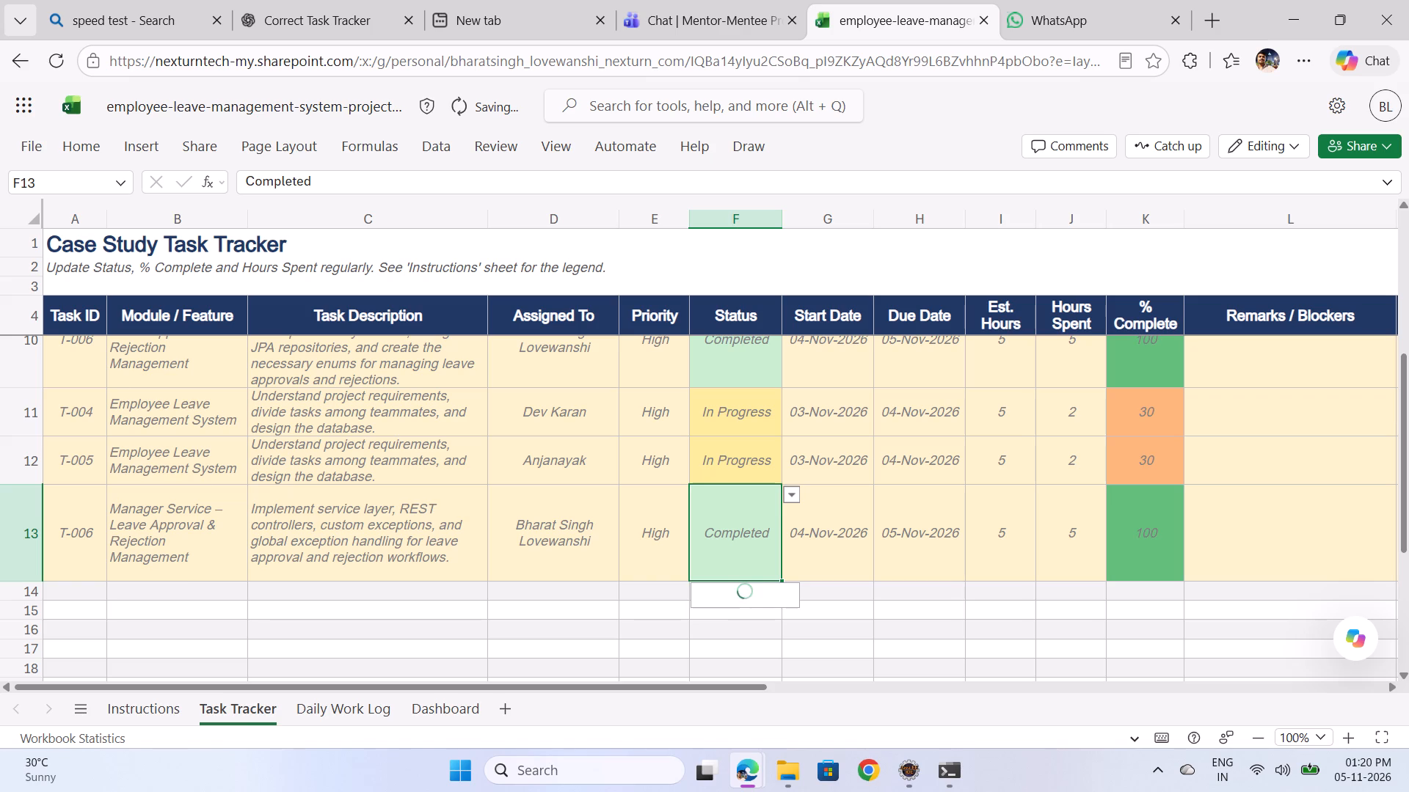
click(725, 587)
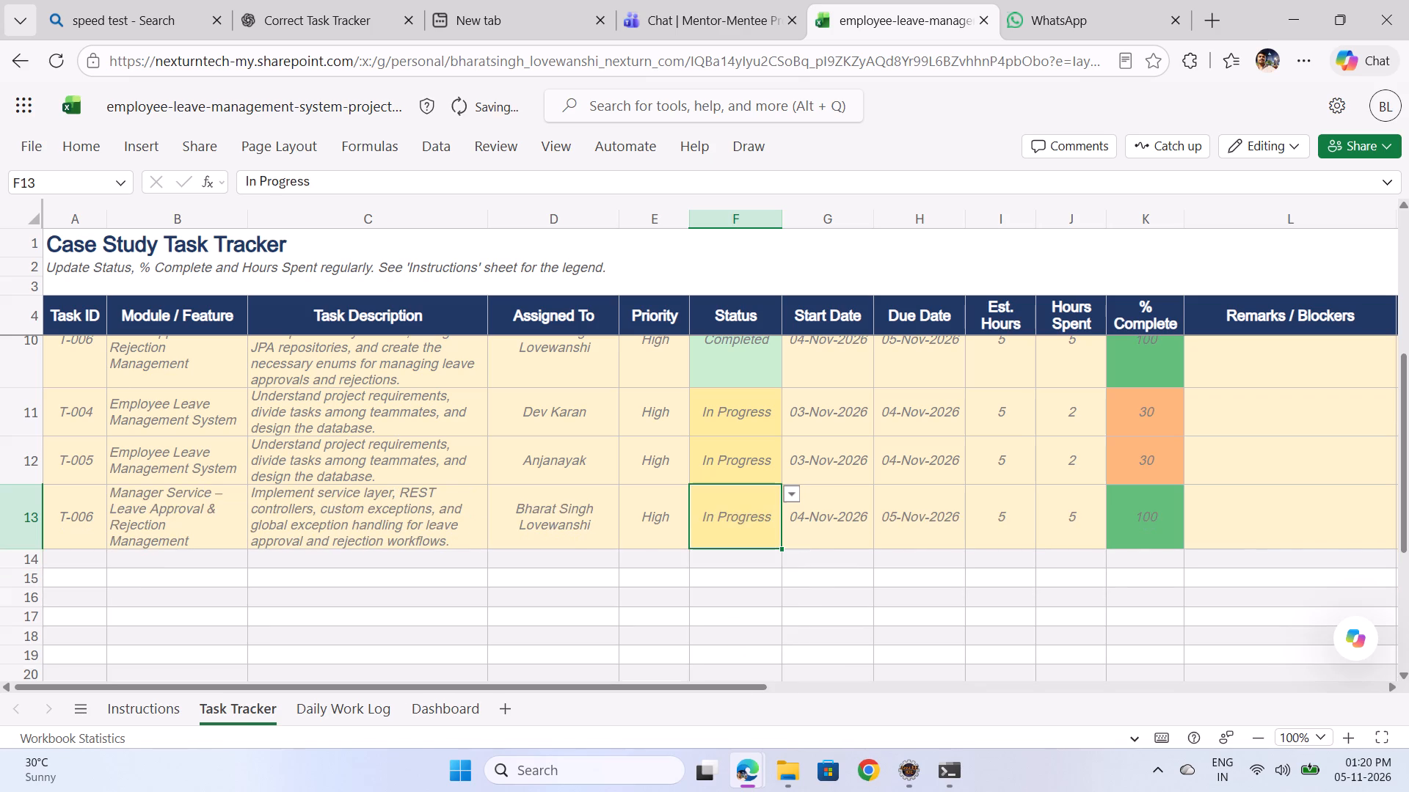
Set the Est. Hours in I13 to 7 and the Hours Spent in J13 to 2 for the Task Tracker's row 13 entry.
double_click(1003, 520)
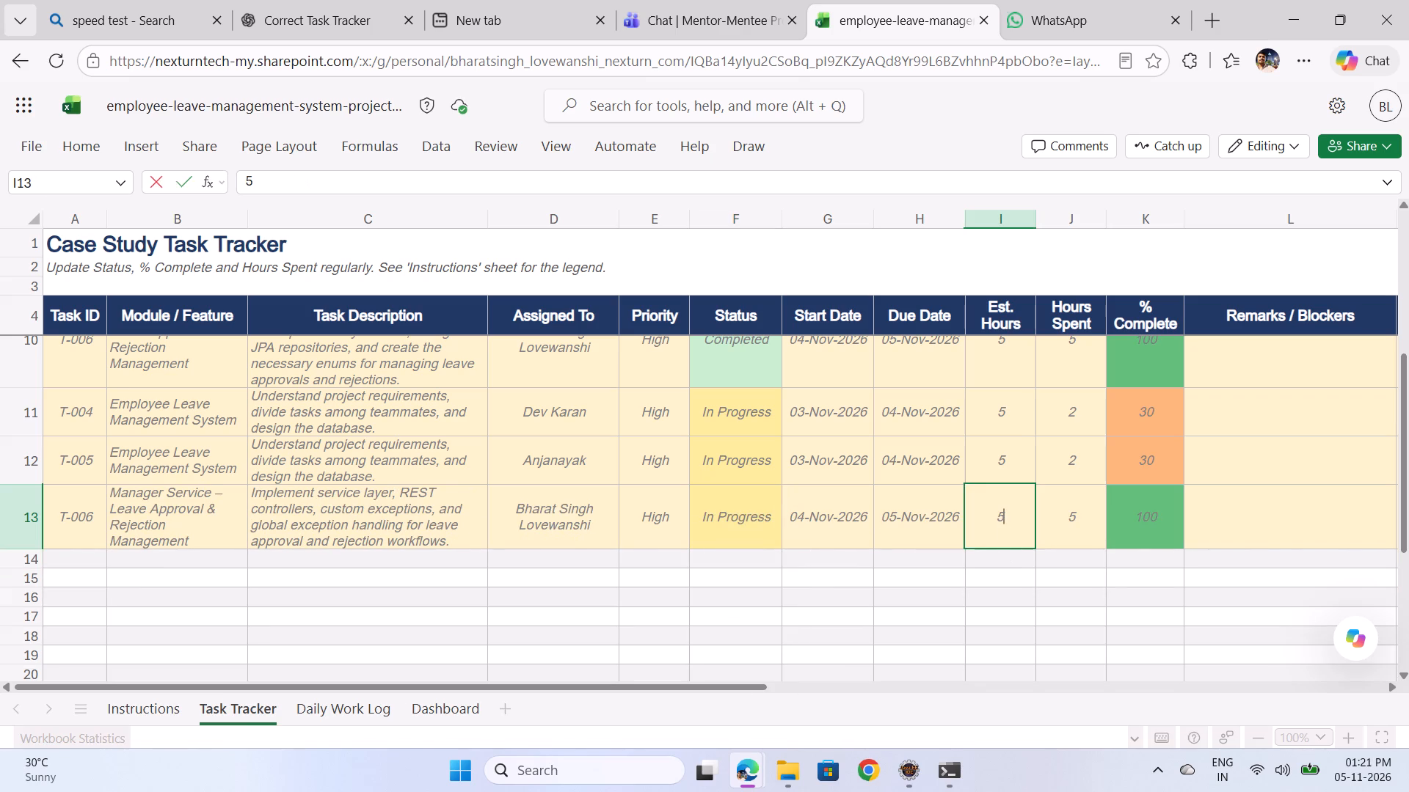
key(BackSpace)
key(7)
double_click(1077, 535)
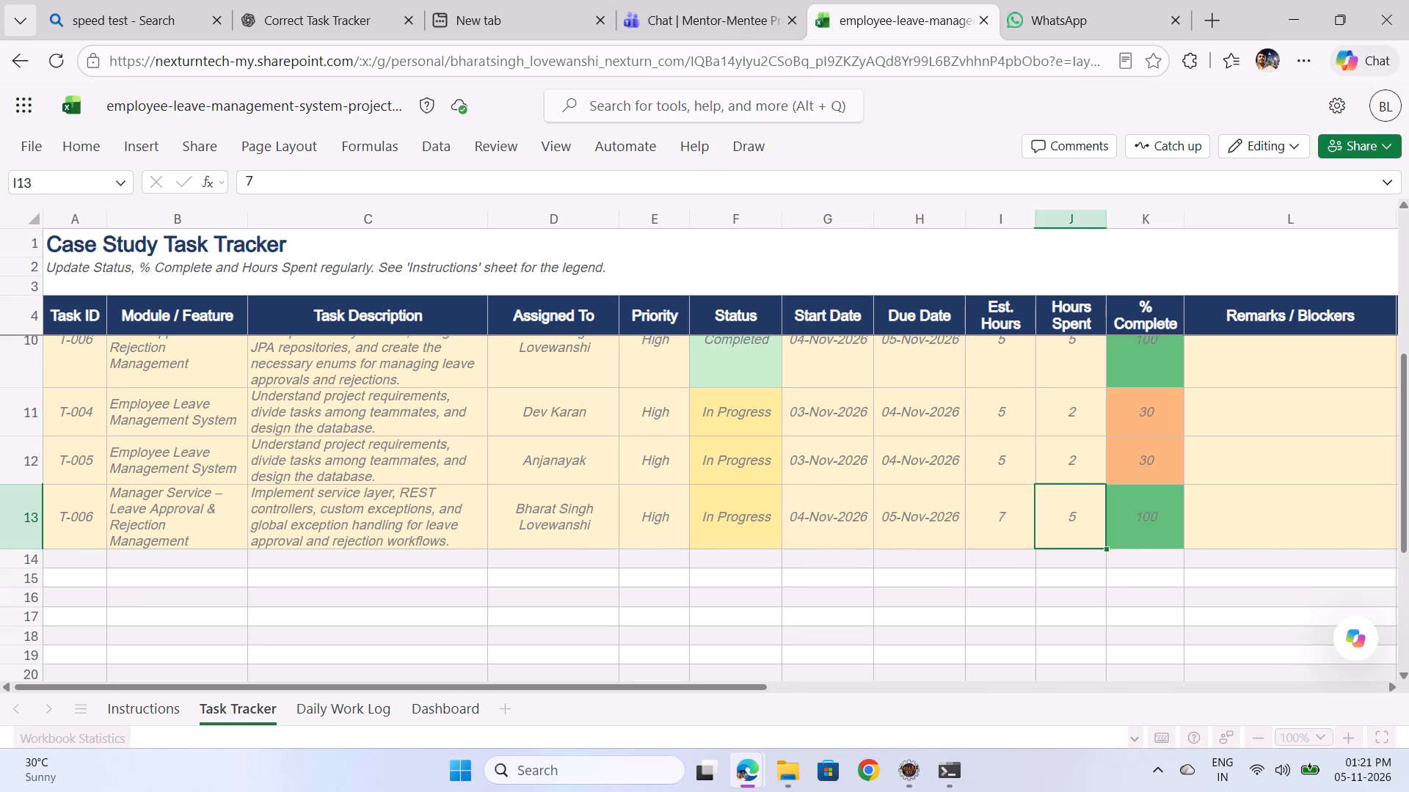
key(BackSpace)
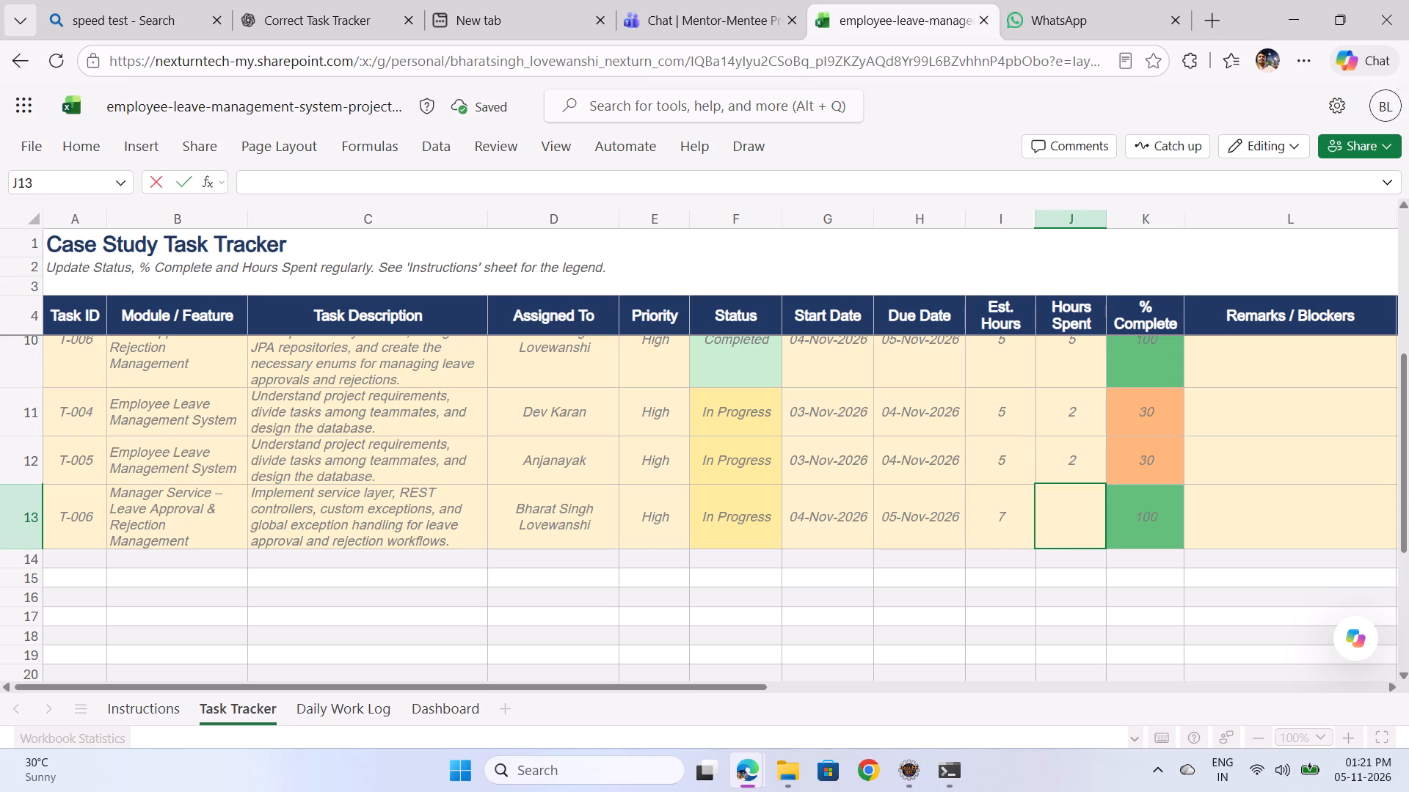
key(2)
Set the % Complete of the Task Tracker's row 13 entry in K13 to 25.
double_click(1157, 516)
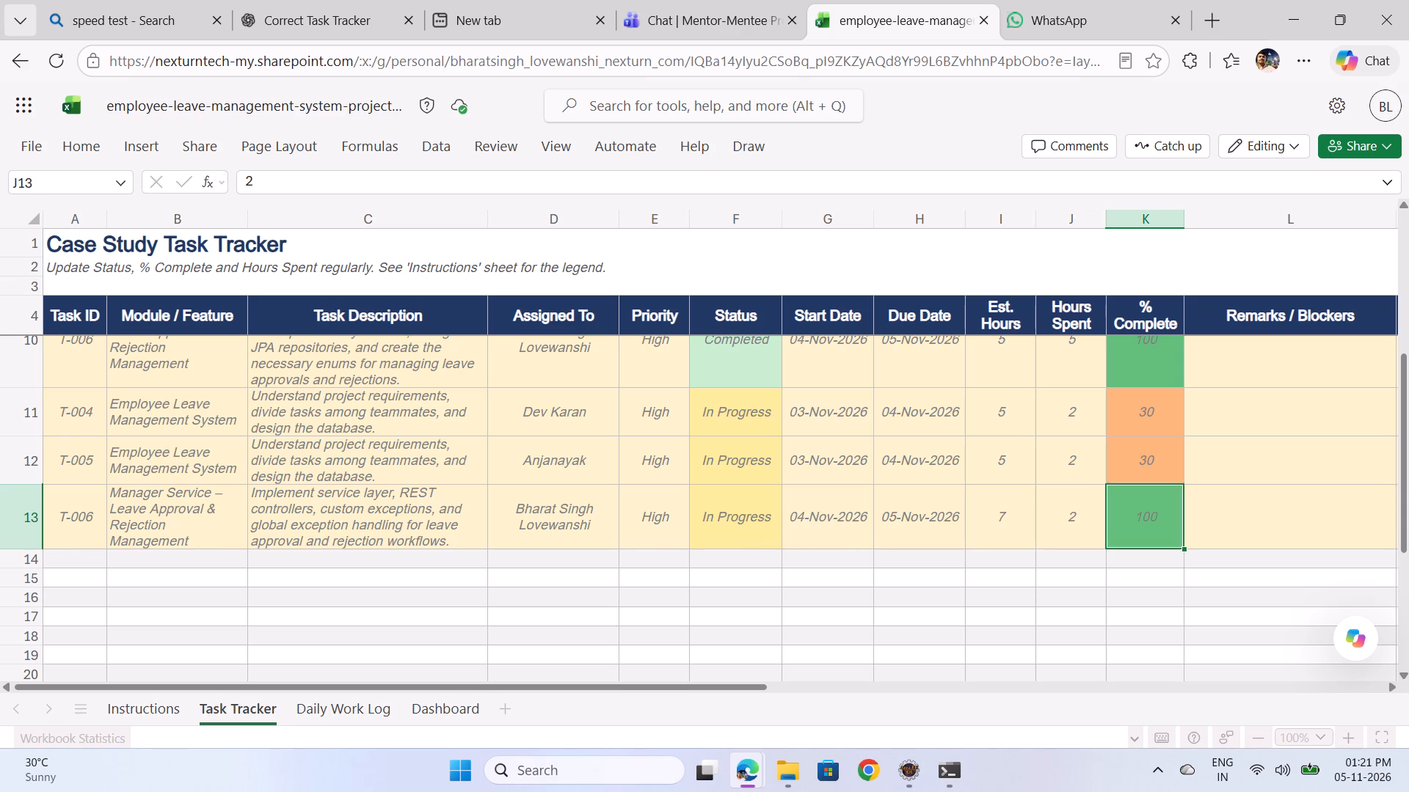
key(BackSpace)
key(BackSpace)
key(BackSpace)
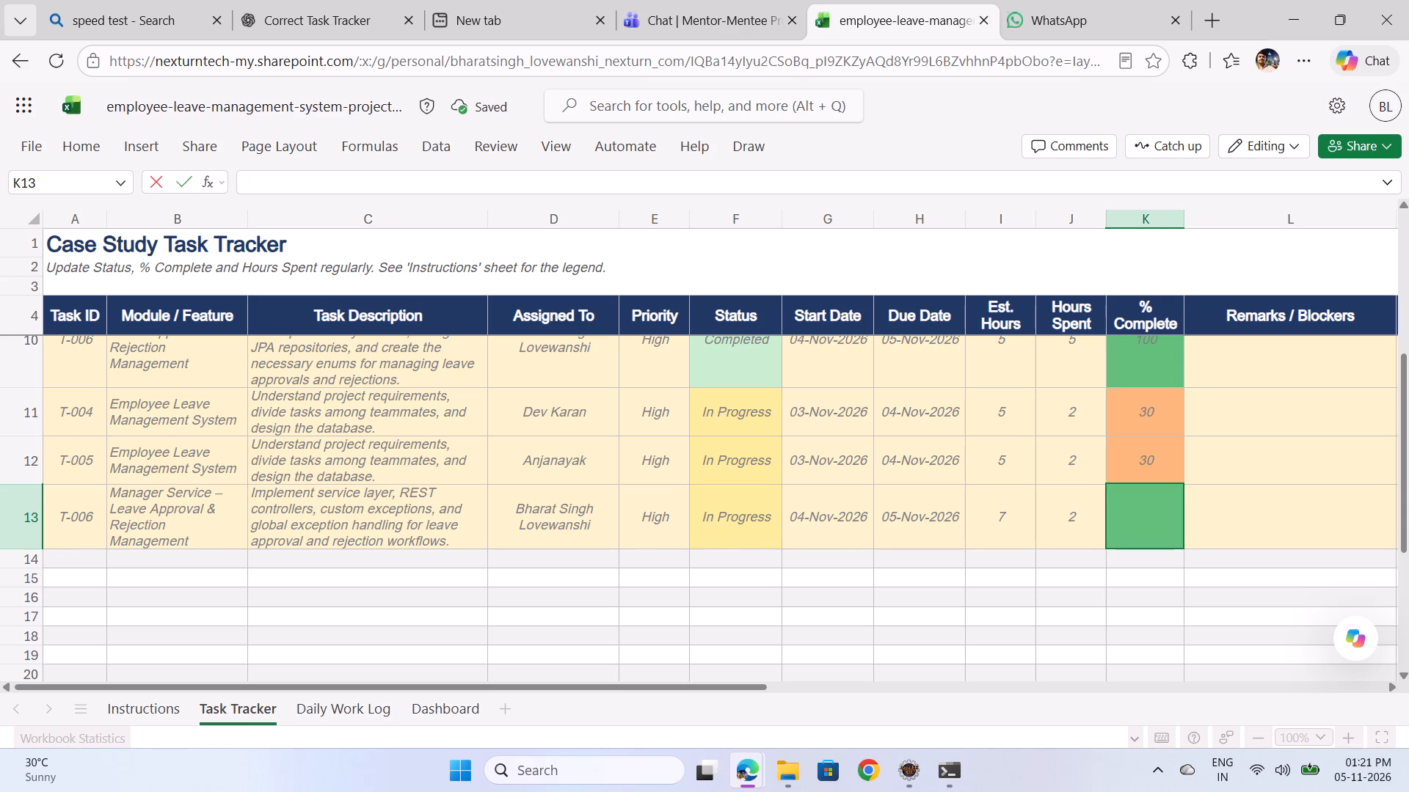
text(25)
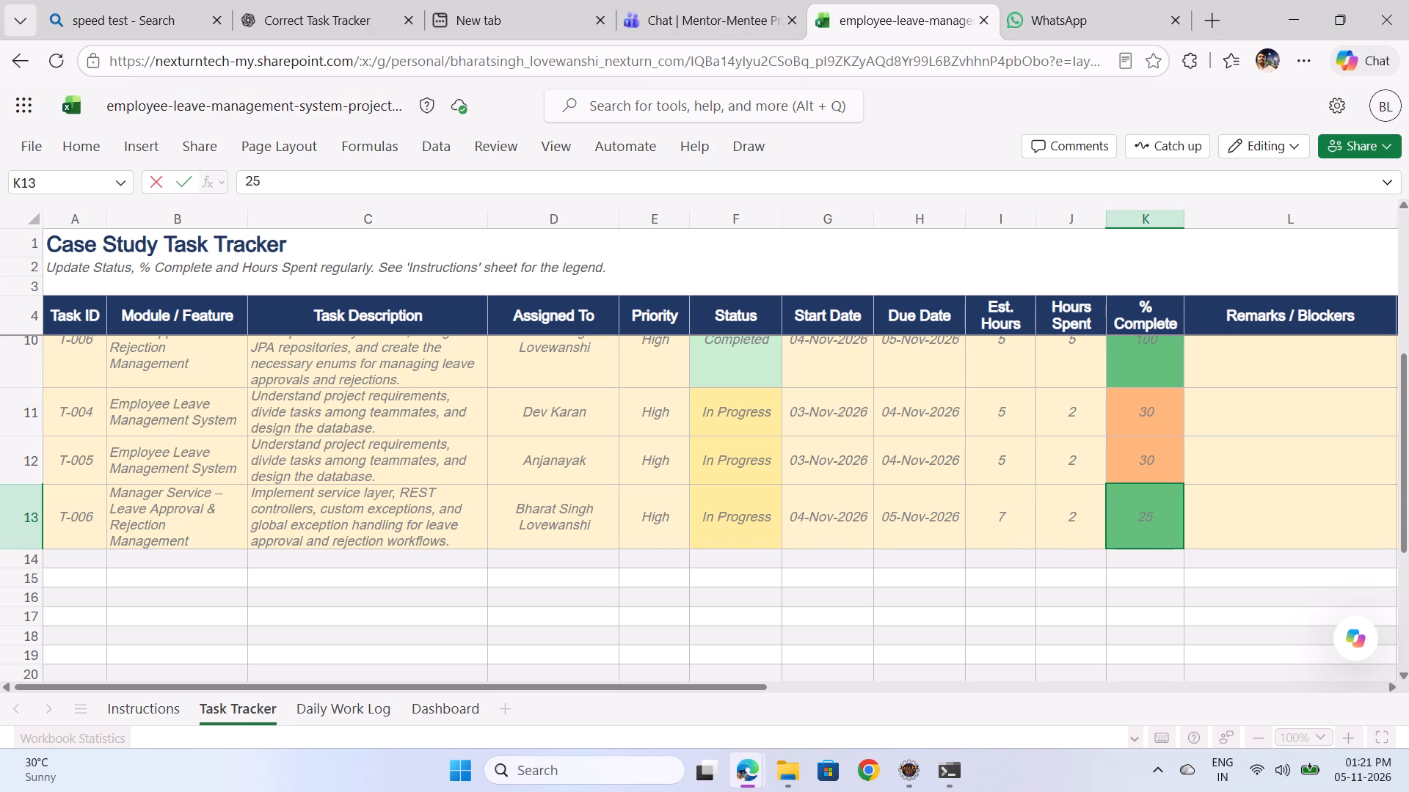
Set the Task Tracker's row 8 Start Date in G8 to 04-Nov-2026 and Due Date in H8 to 05-Nov-2026.
click(1103, 594)
scroll(1103, 594, up, 1)
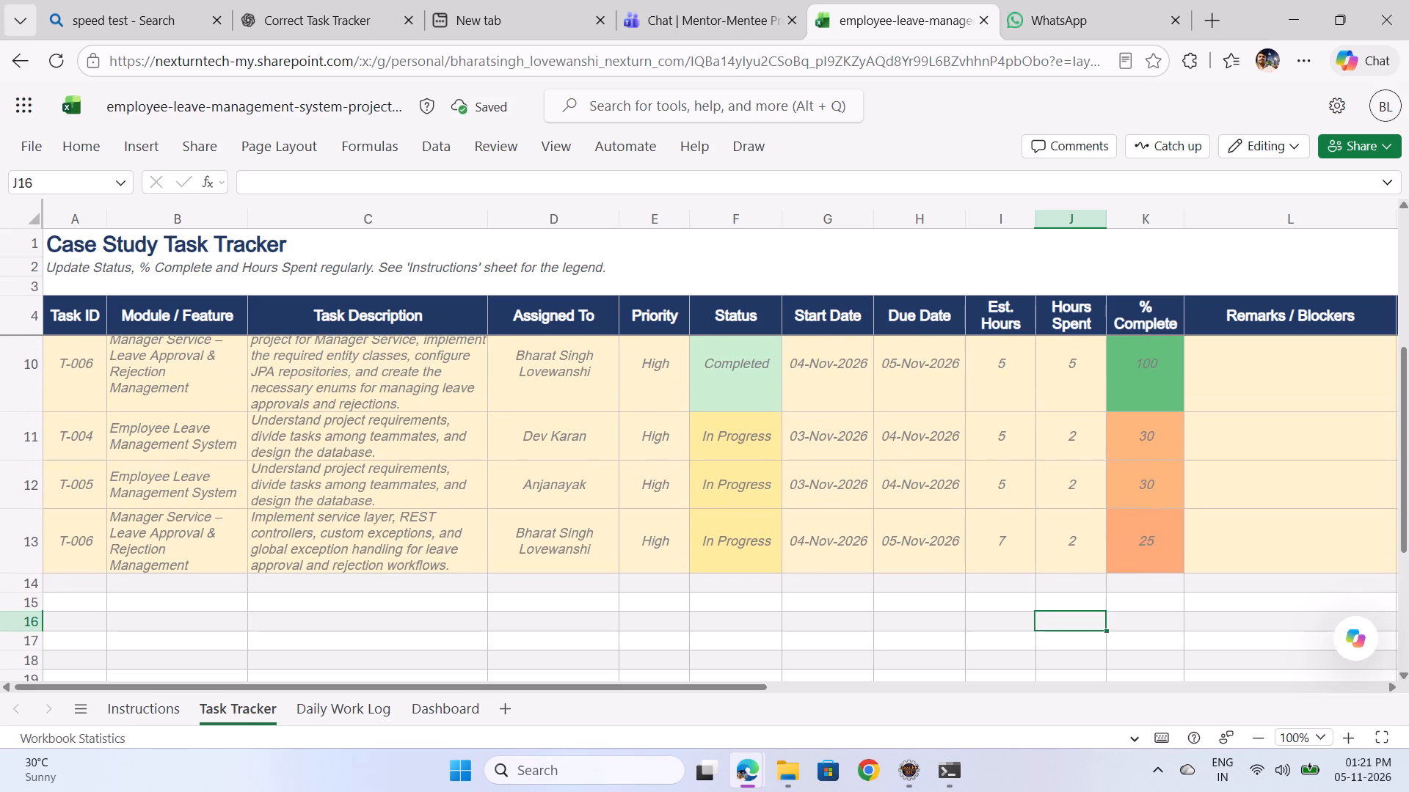
scroll(819, 439, up, 1)
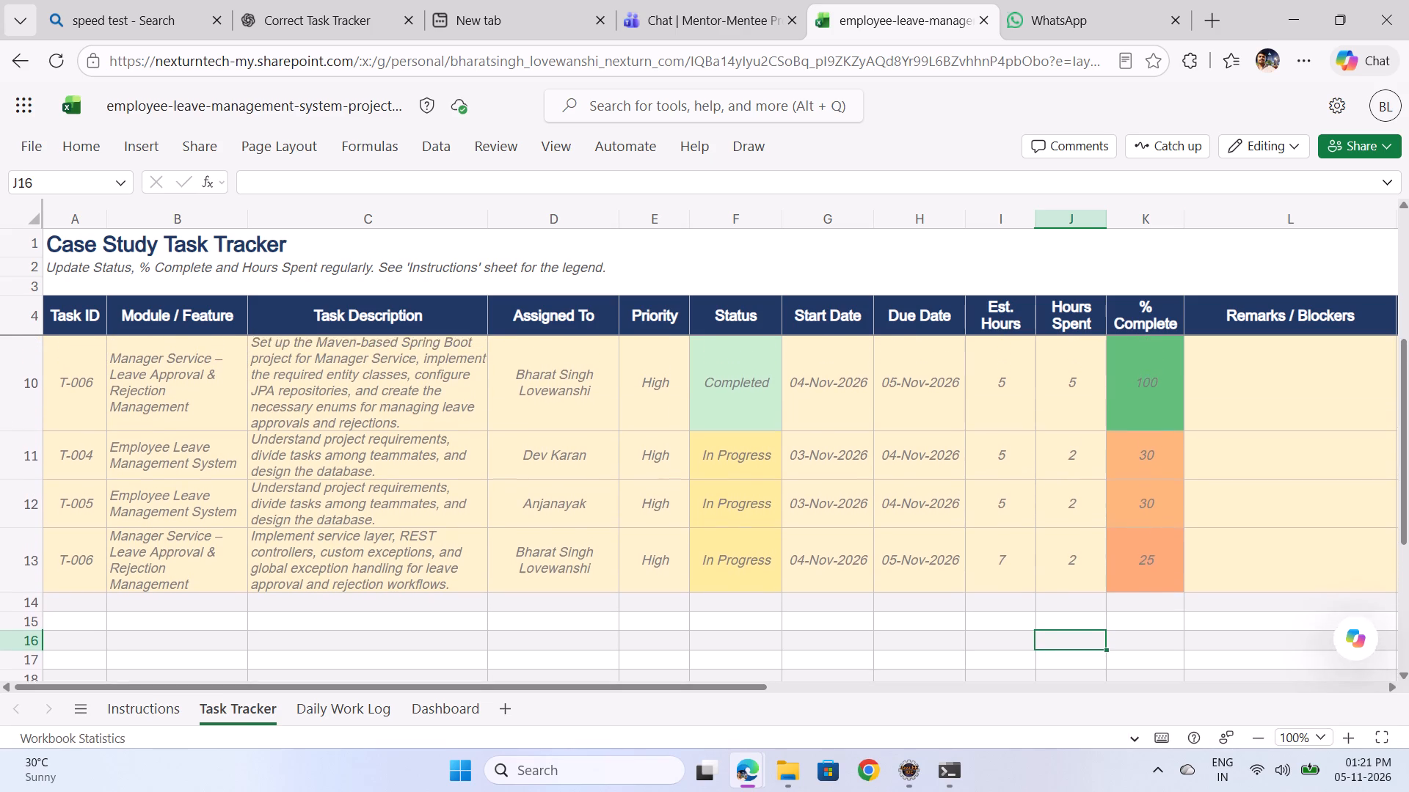
scroll(819, 439, up, 3)
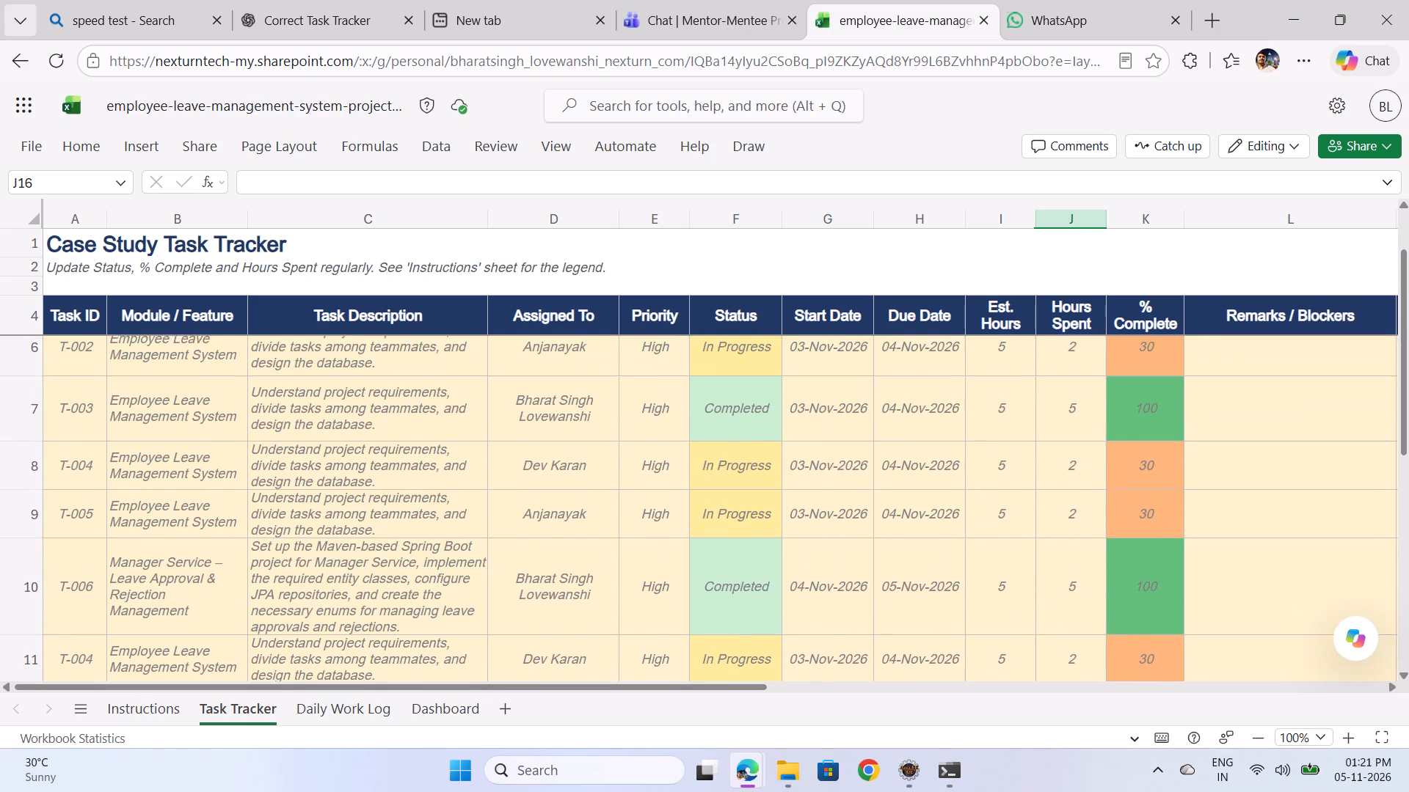
scroll(819, 439, up, 4)
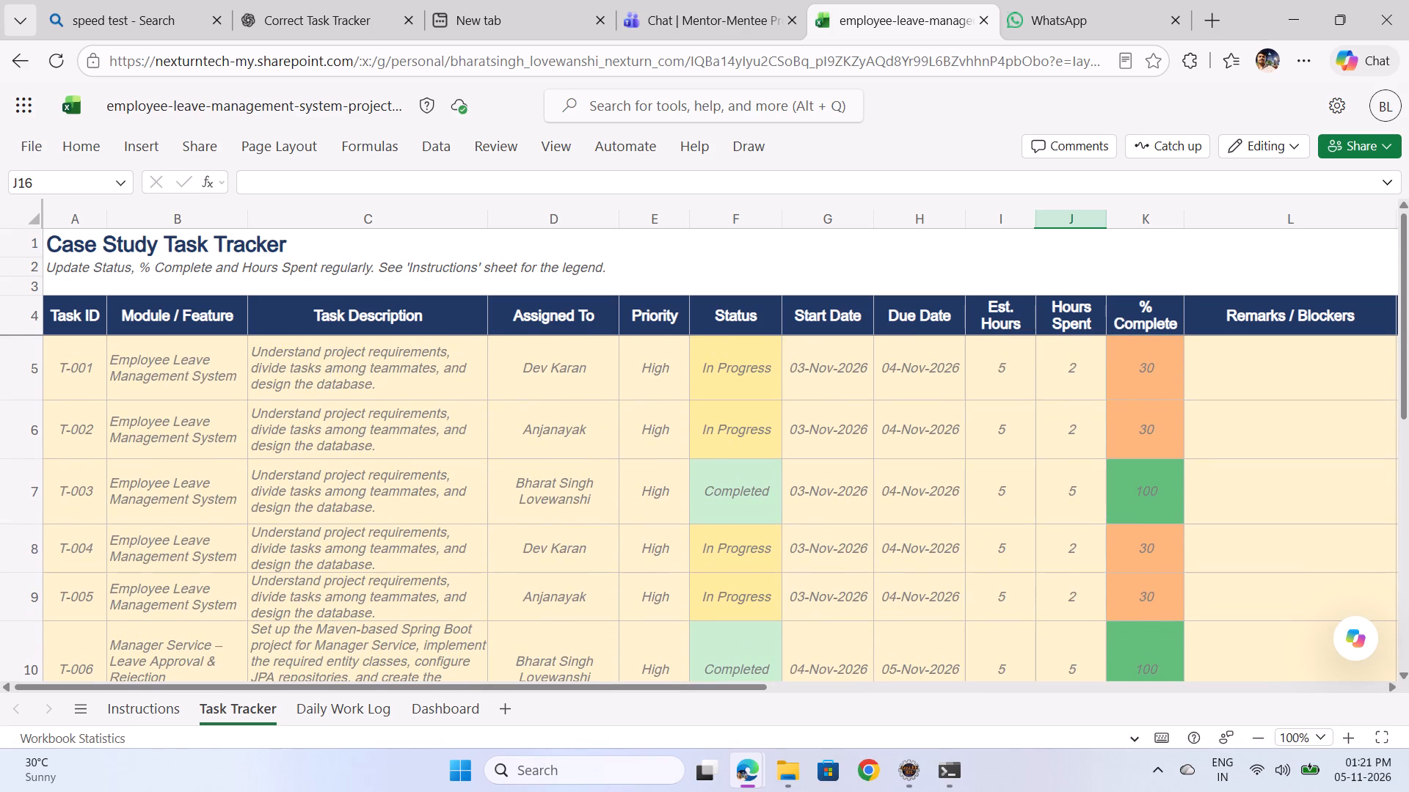
double_click(829, 552)
click(987, 577)
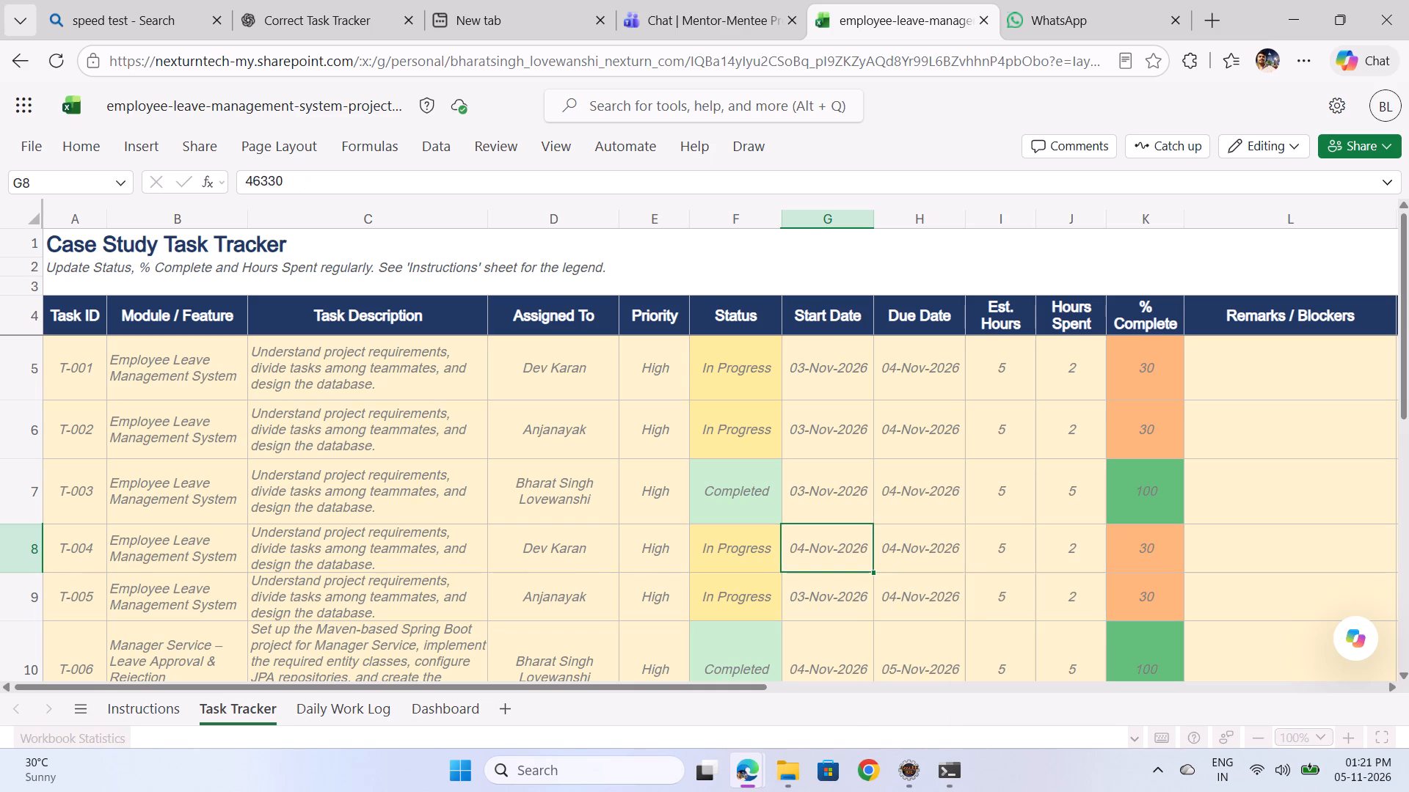
double_click(954, 557)
click(1108, 571)
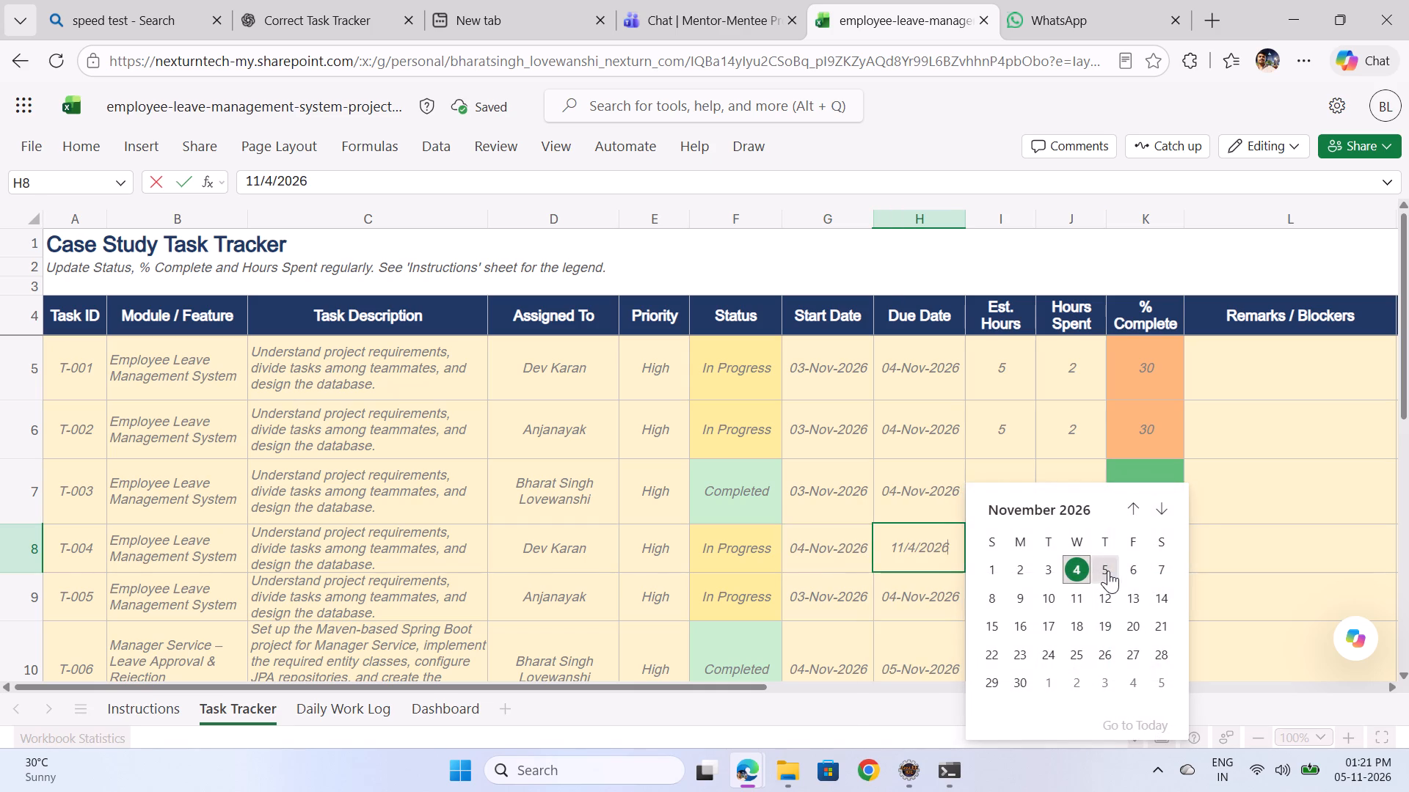
Set the Task Tracker's row 9 Start Date in G9 to 04-Nov-2026 and Due Date in H9 to 05-Nov-2026.
double_click(829, 602)
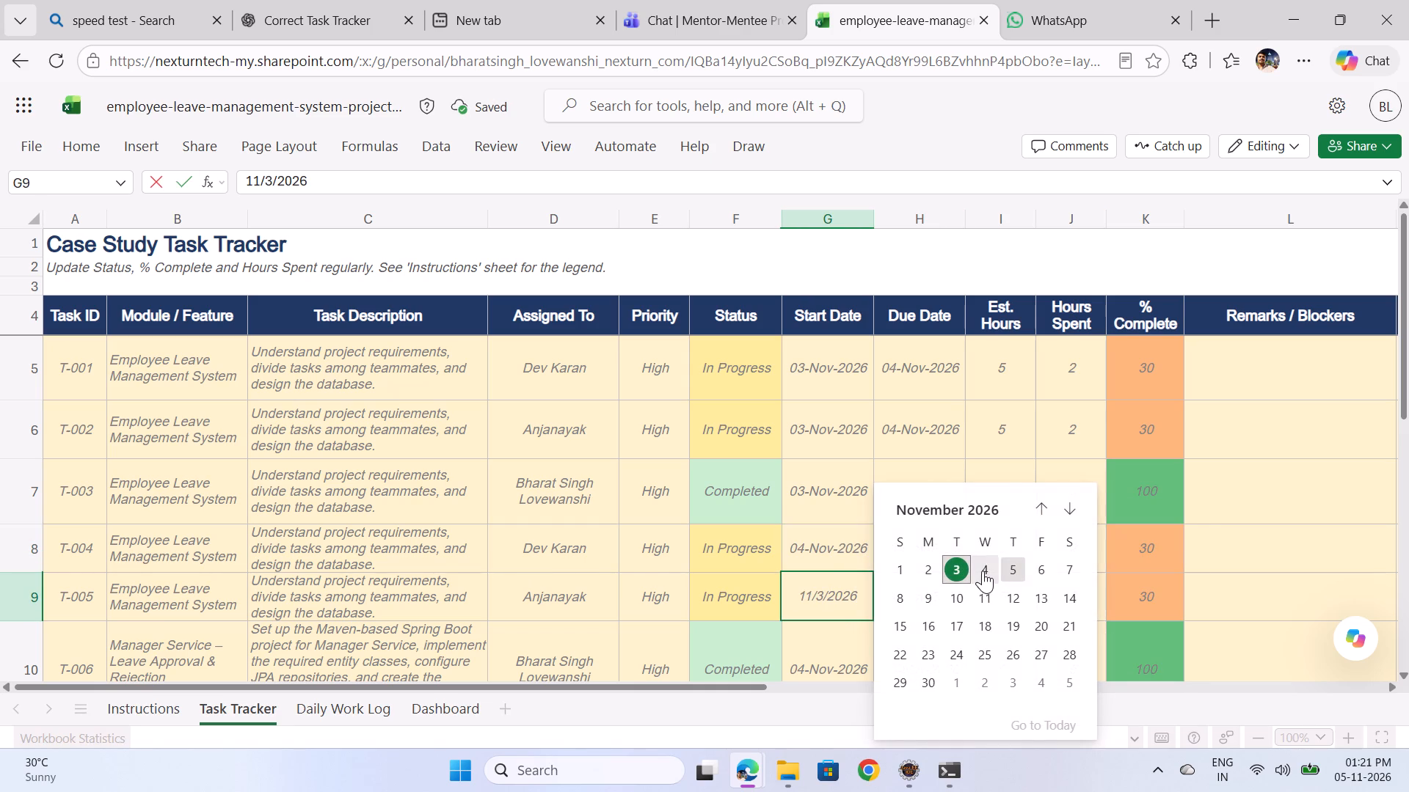
click(983, 571)
double_click(928, 592)
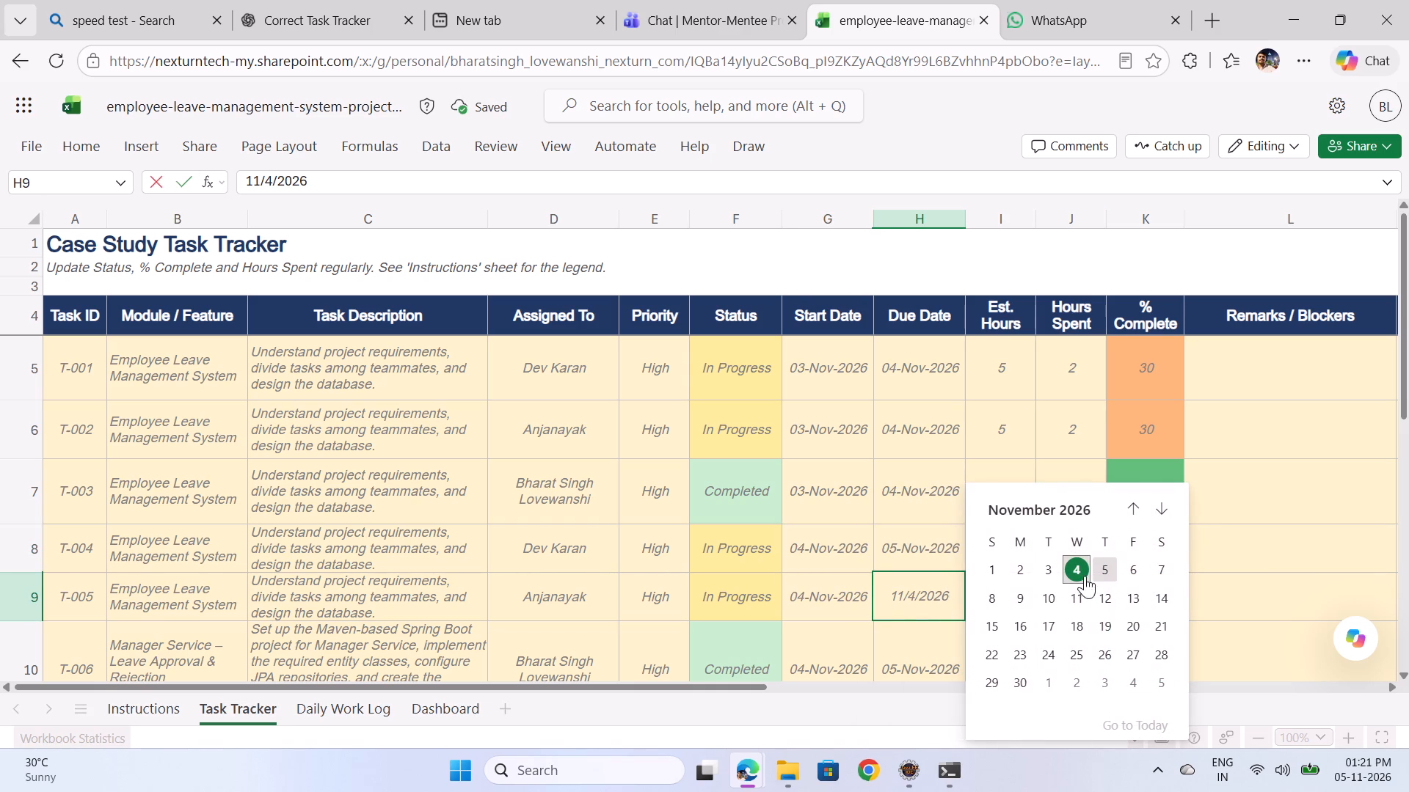
click(1106, 572)
Set the Task Tracker's row 11 Start Date in G11 to 05-Nov-2026 and Due Date in H11 to 06-Nov-2026.
scroll(926, 540, down, 1)
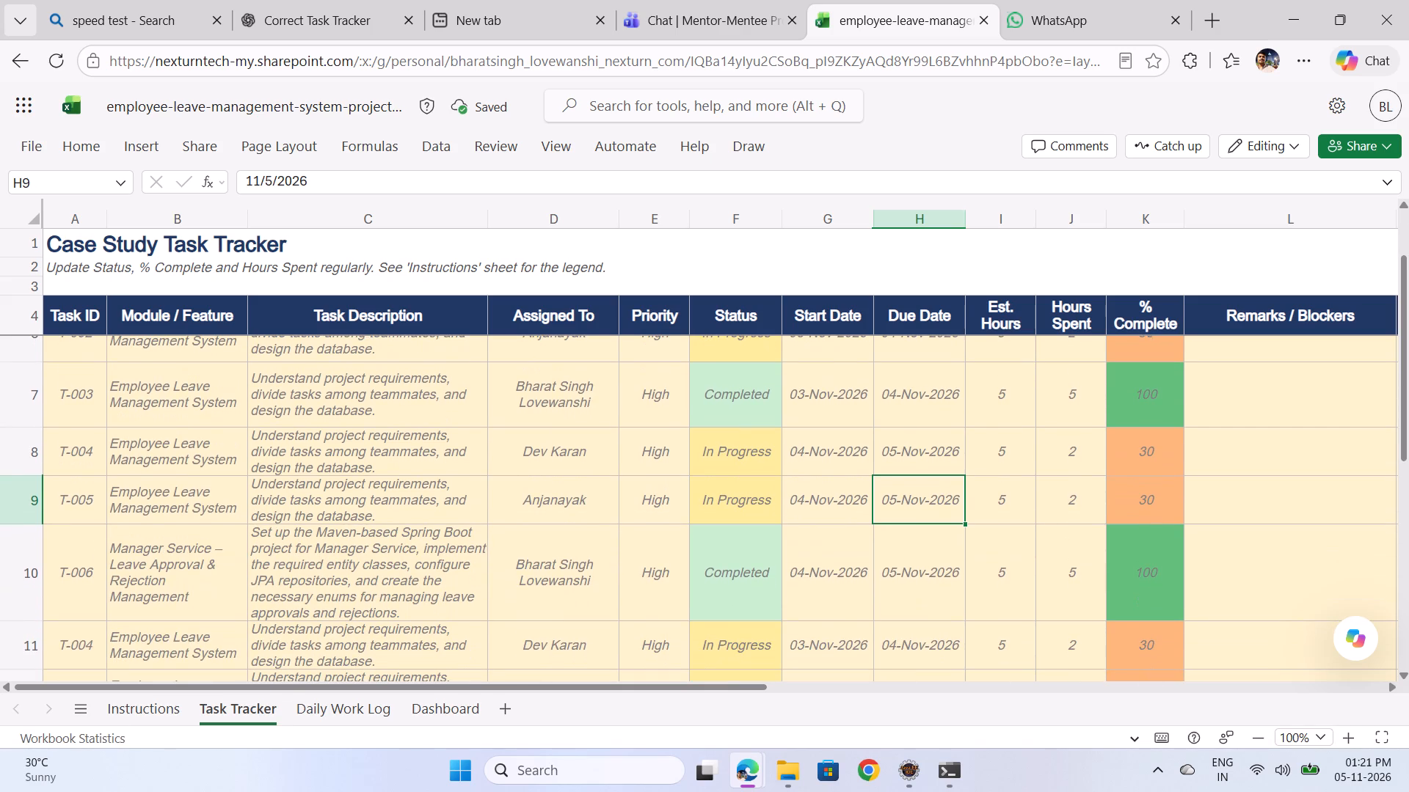
double_click(777, 582)
click(826, 564)
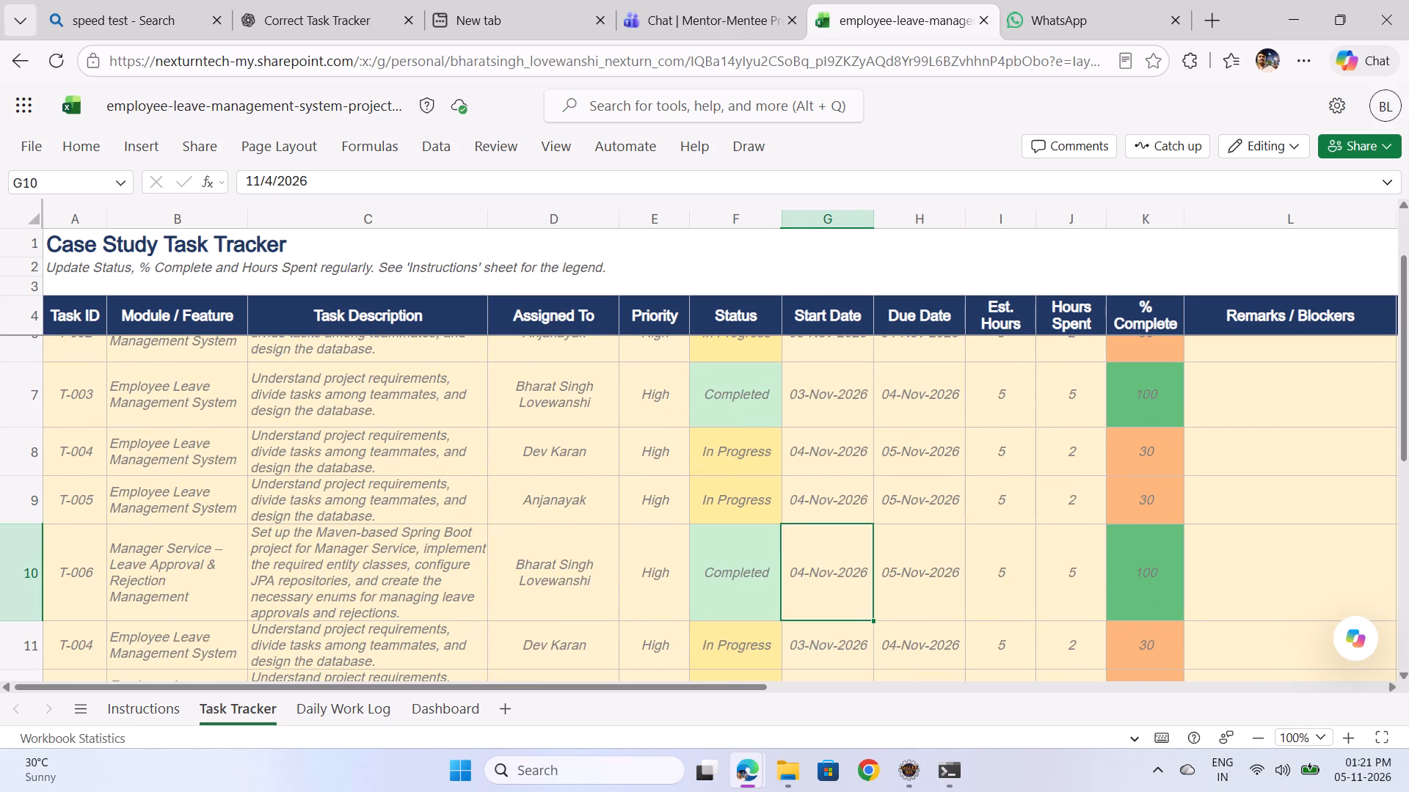
scroll(831, 589, down, 2)
double_click(830, 513)
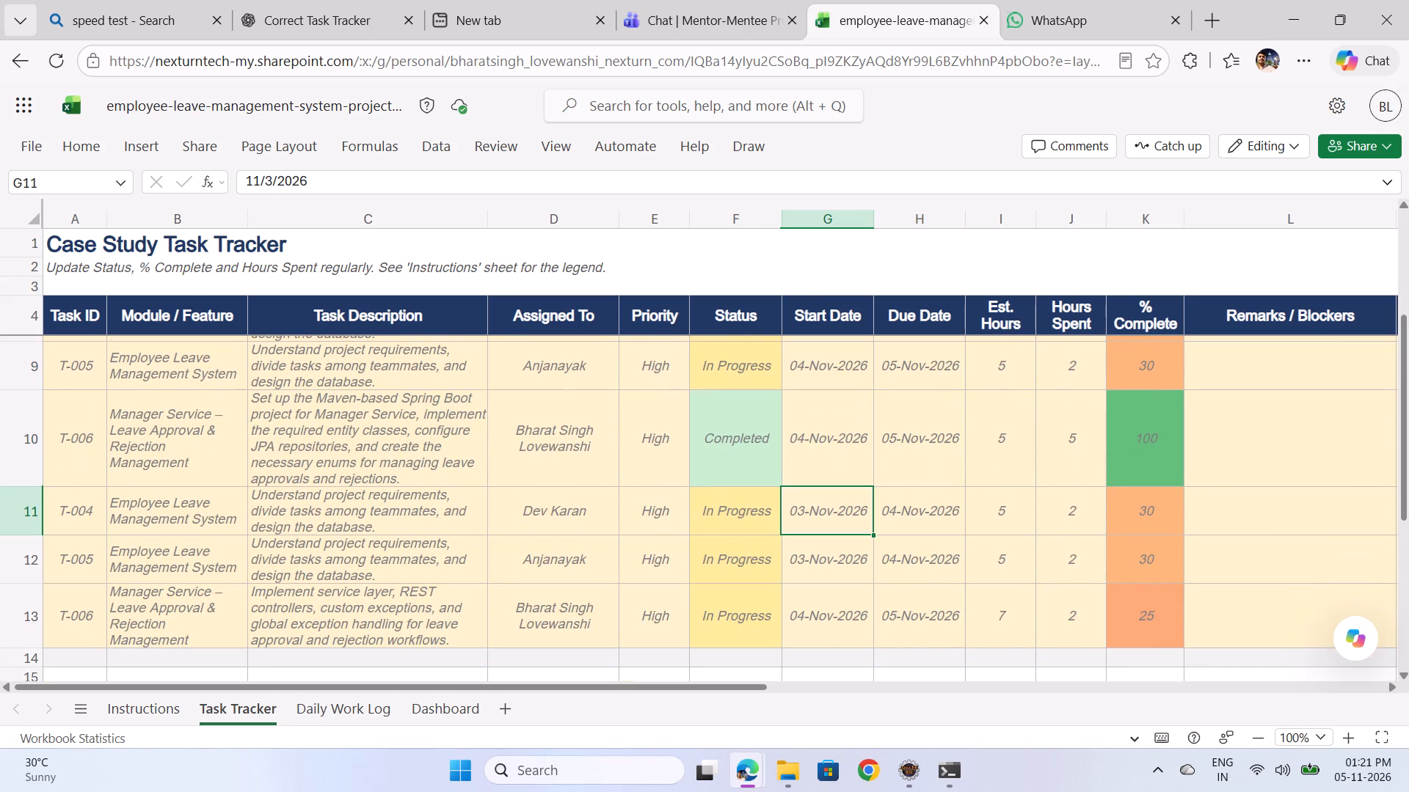
click(1013, 563)
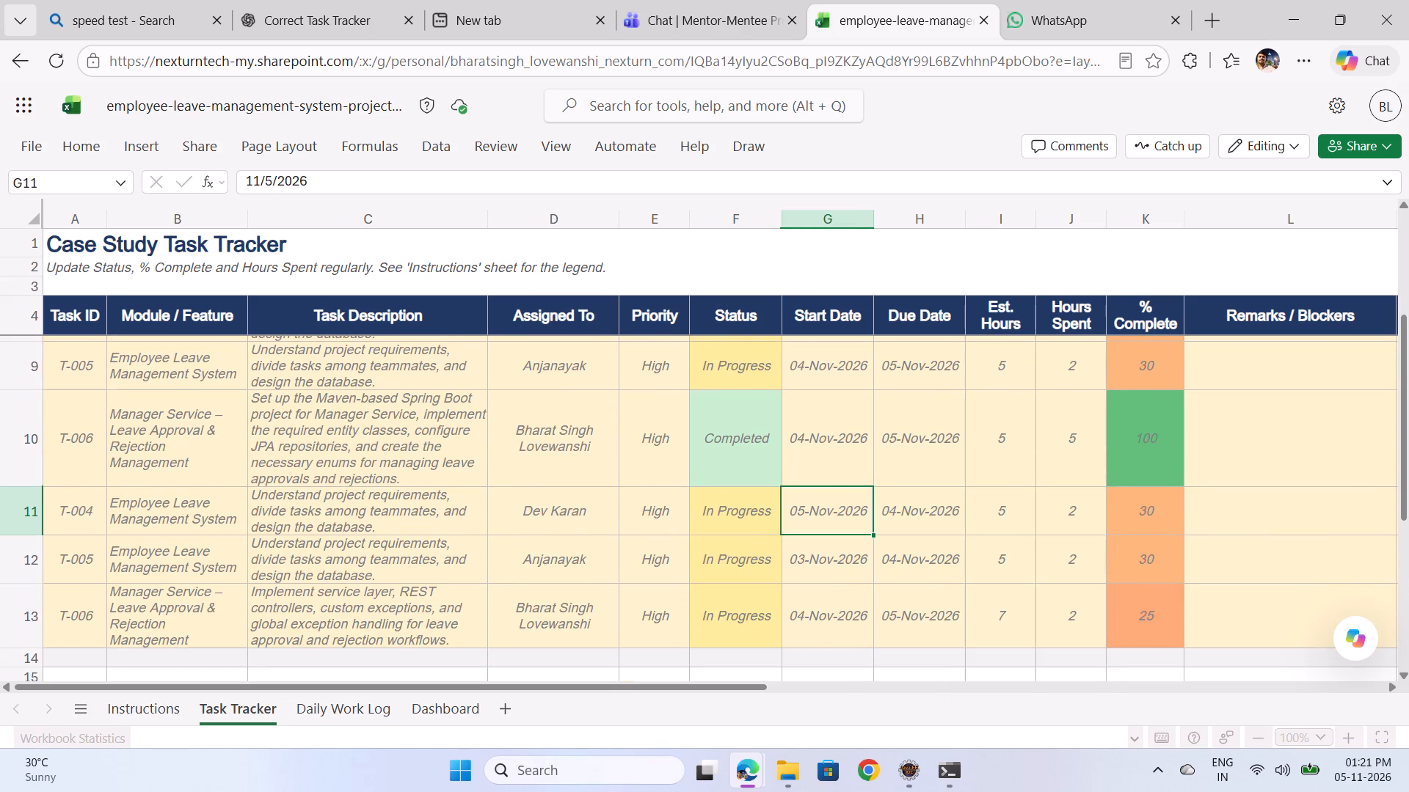
double_click(929, 521)
click(1136, 571)
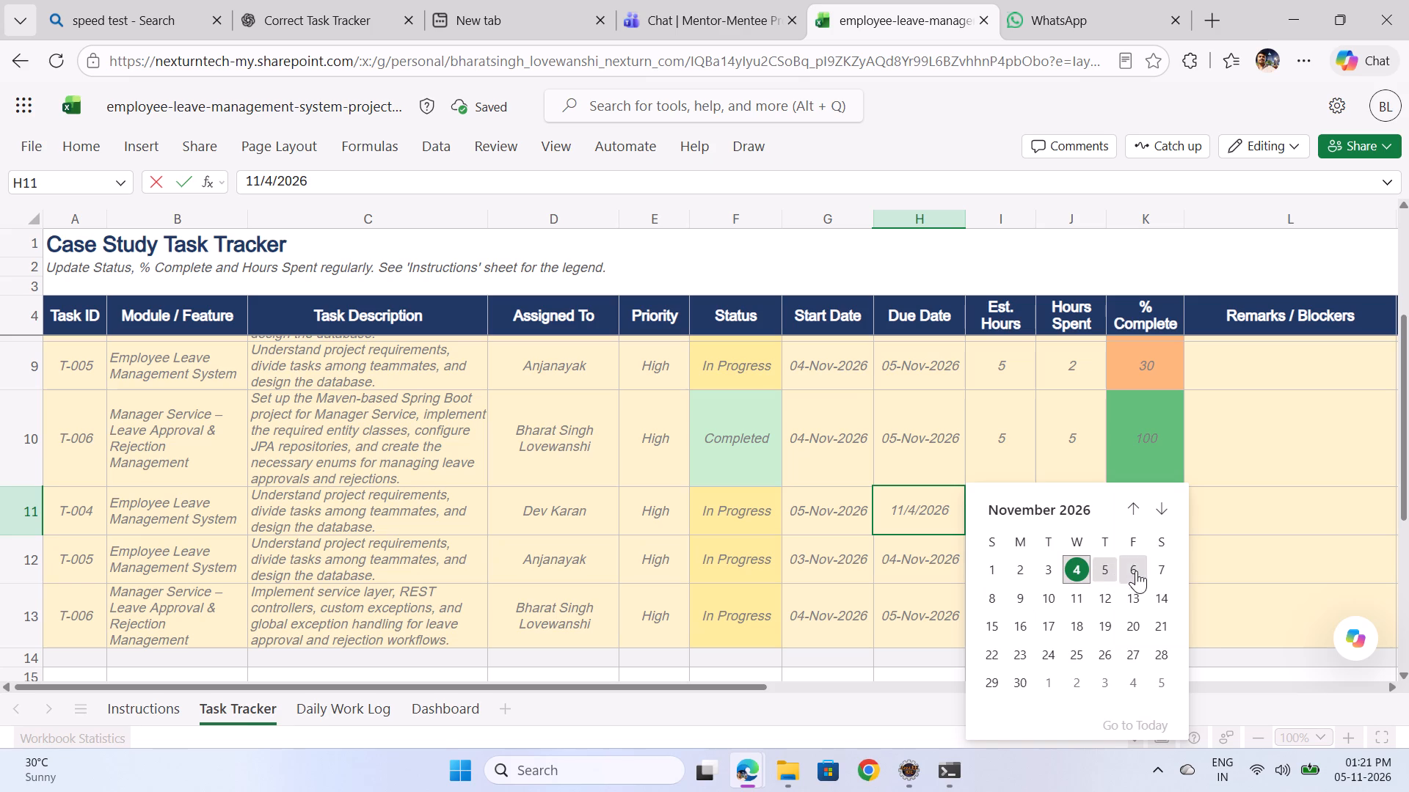
Set the Task Tracker's row 12 Start Date in G12 to 05-Nov-2026 and Due Date in H12 to 06-Nov-2026.
double_click(802, 562)
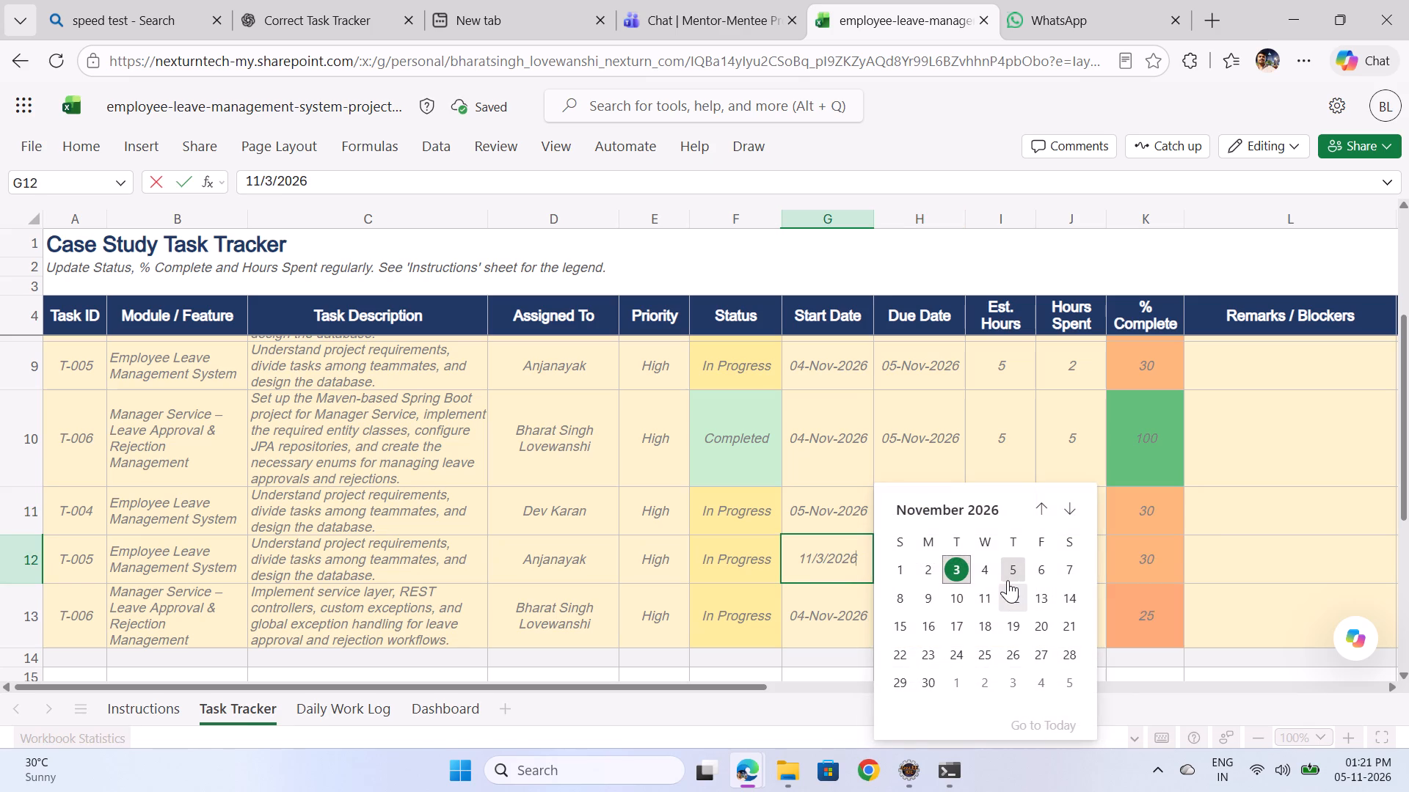
click(1008, 580)
double_click(917, 549)
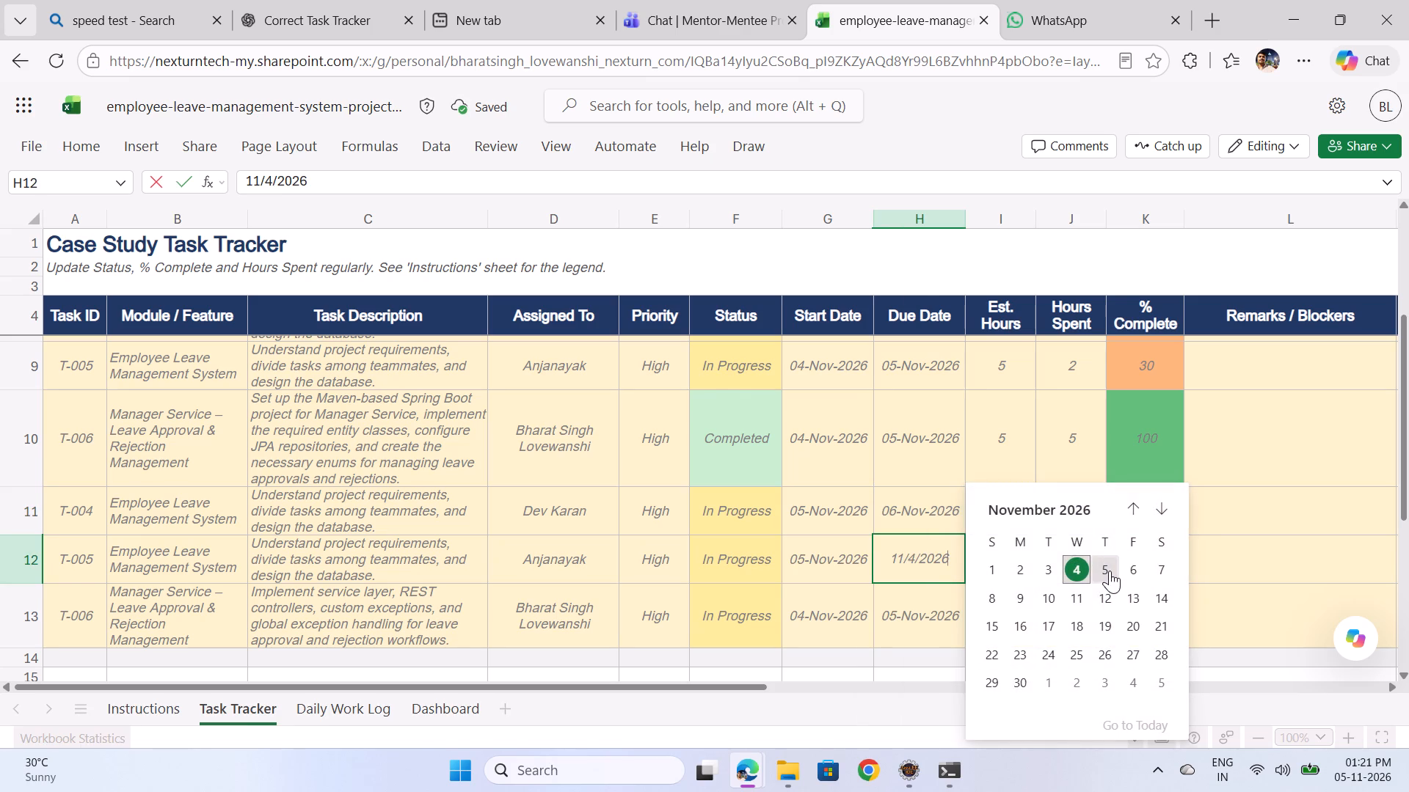
click(1110, 571)
double_click(900, 568)
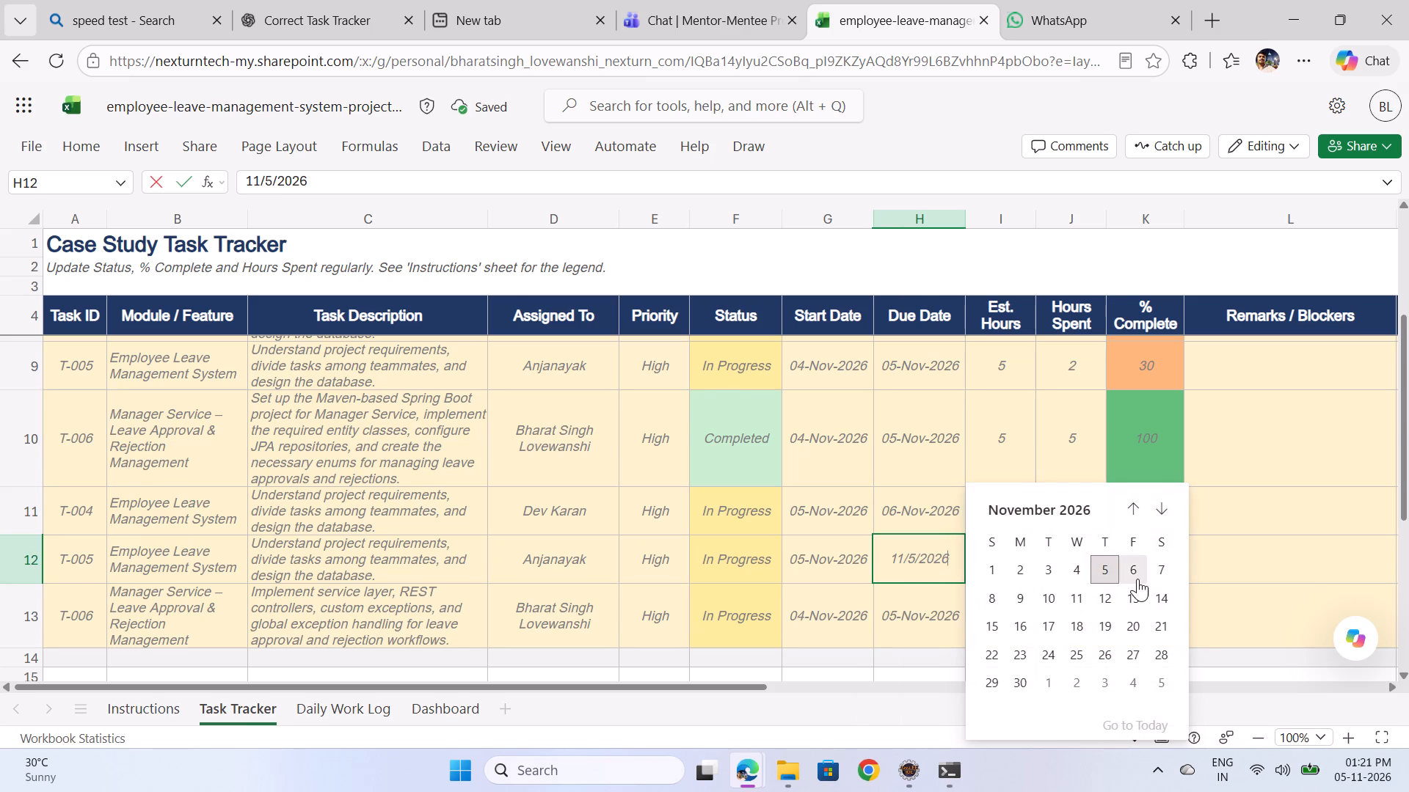
click(1137, 579)
Set the Task Tracker's row 13 Start Date in G13 to 05-Nov-2026 and Due Date in H13 to 06-Nov-2026.
double_click(841, 616)
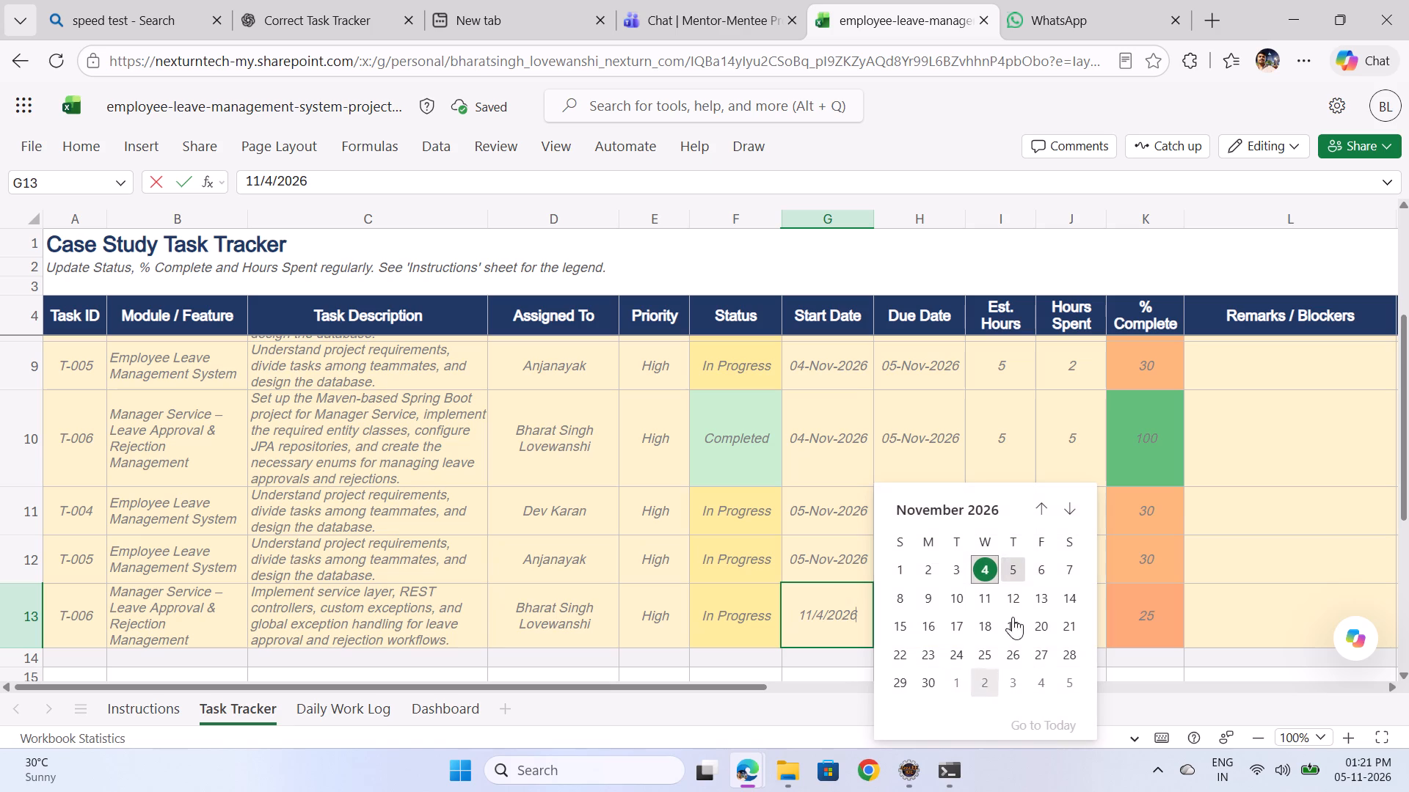
click(1013, 573)
double_click(928, 608)
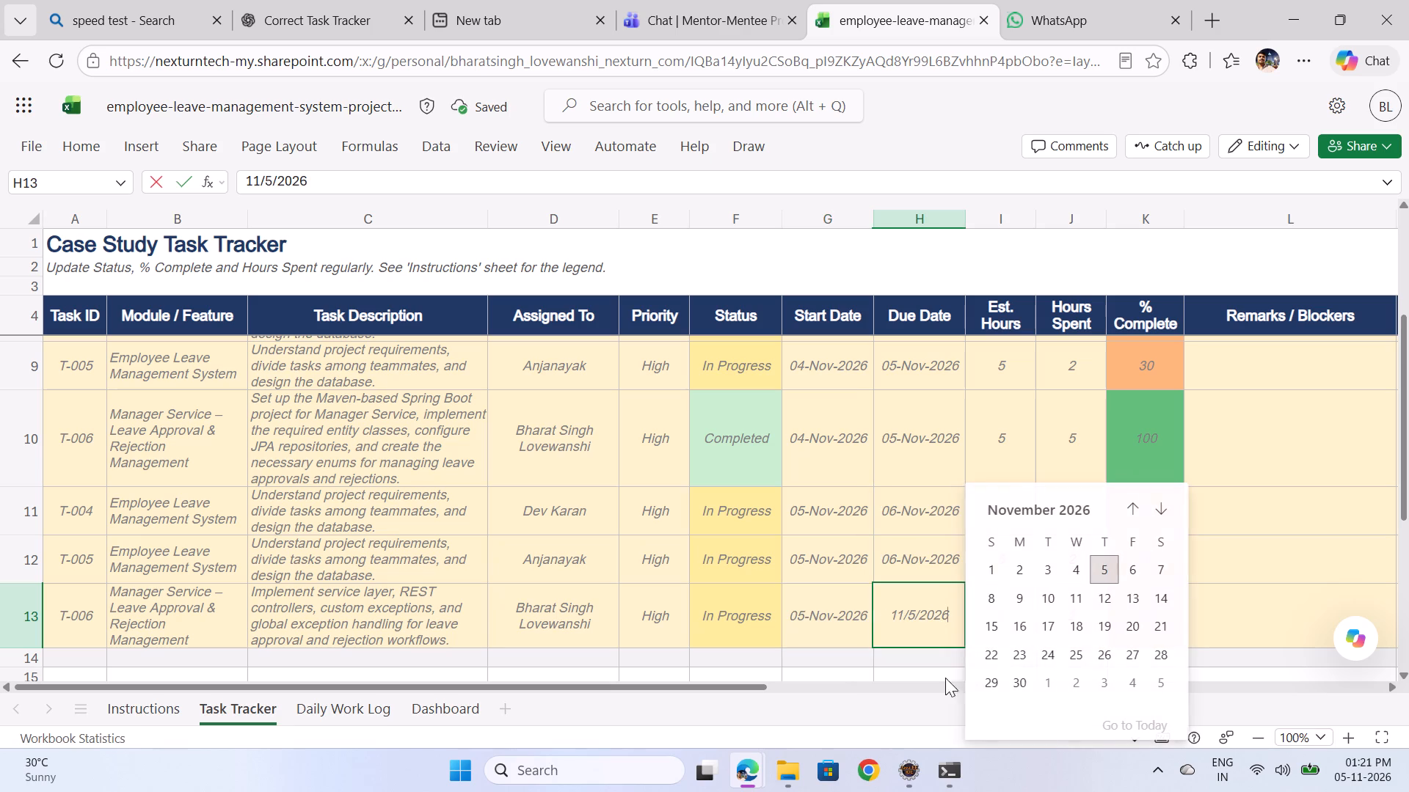
click(1129, 576)
Set the Last Updated date of the Task Tracker's row 13 entry in M13 to 05-Nov-2026.
scroll(1128, 579, left, 2)
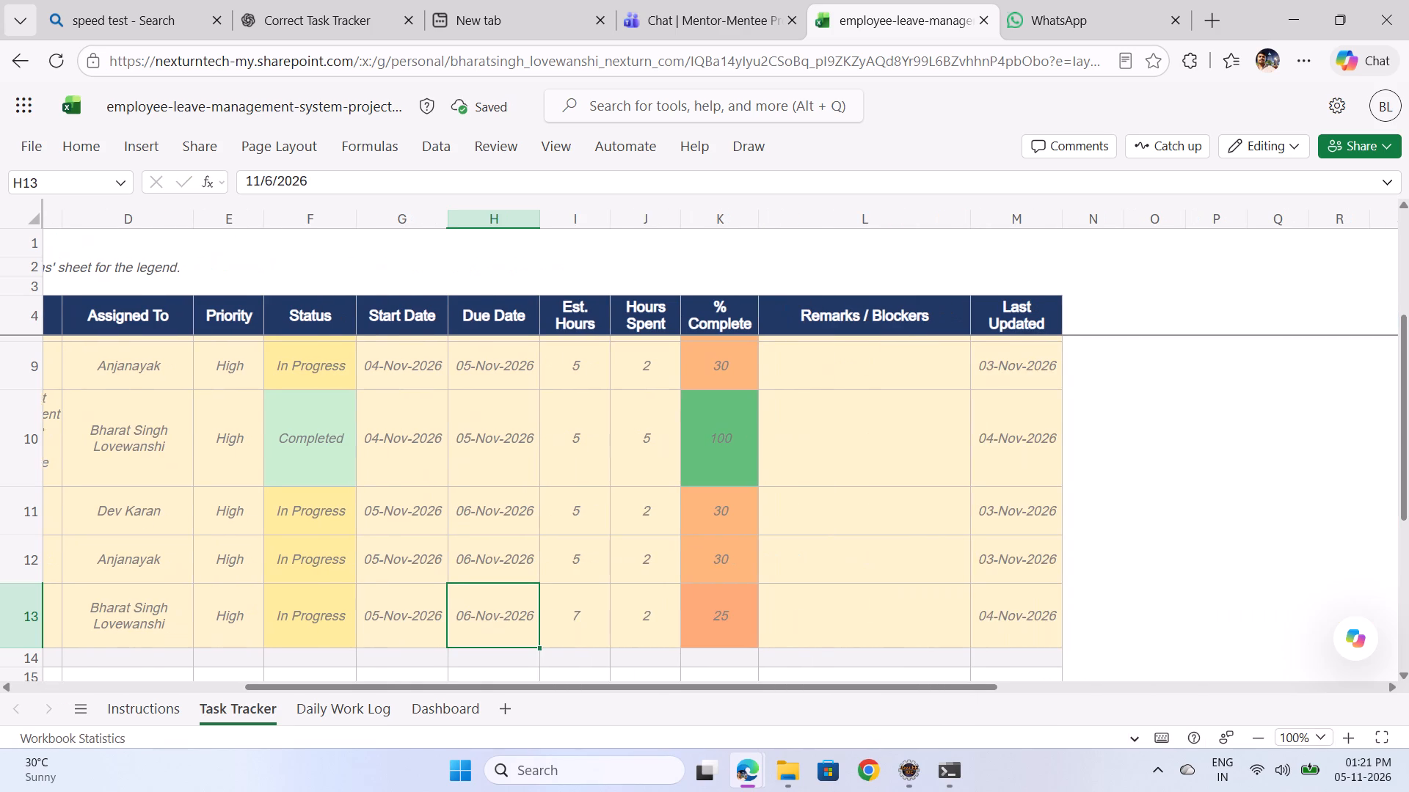
scroll(1128, 579, left, 1)
click(1017, 559)
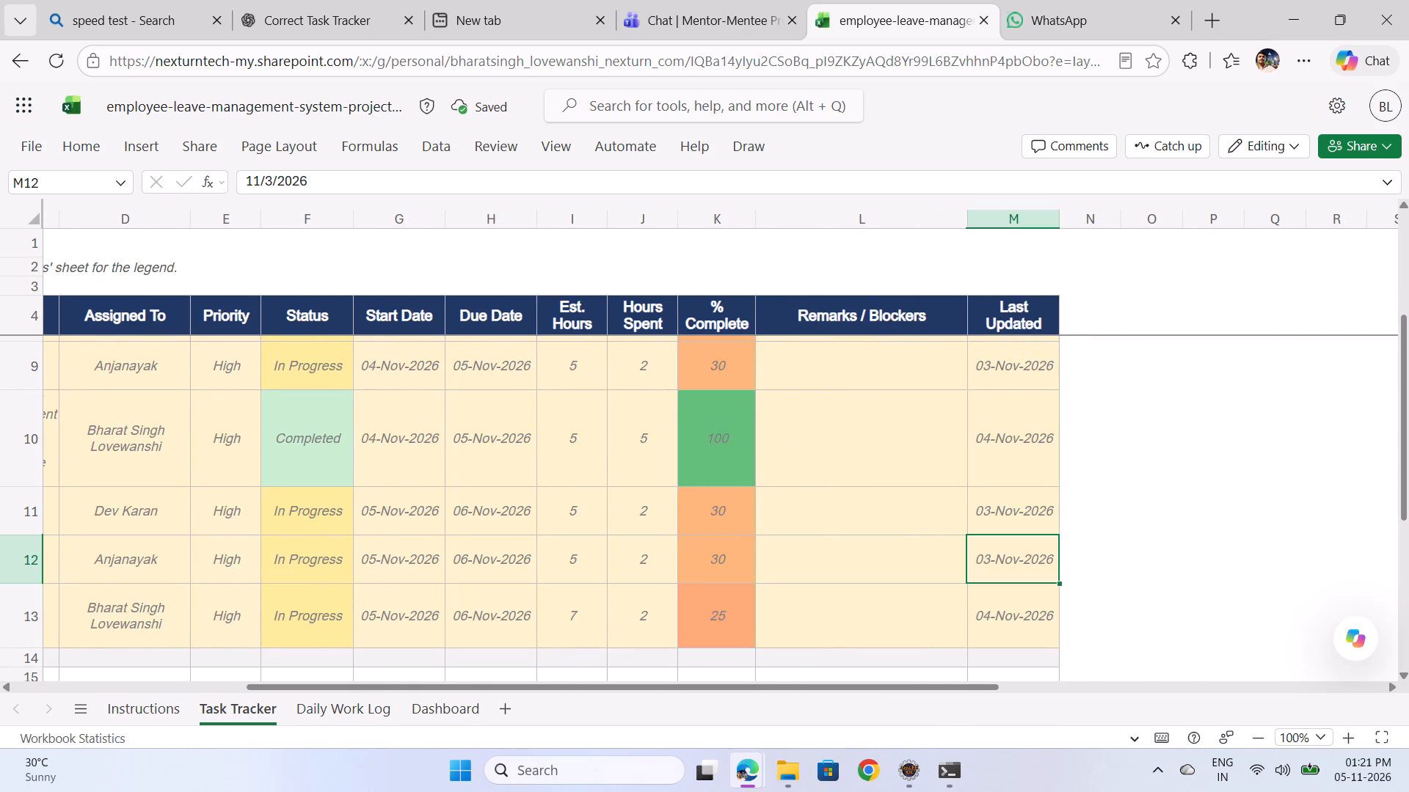
double_click(1005, 623)
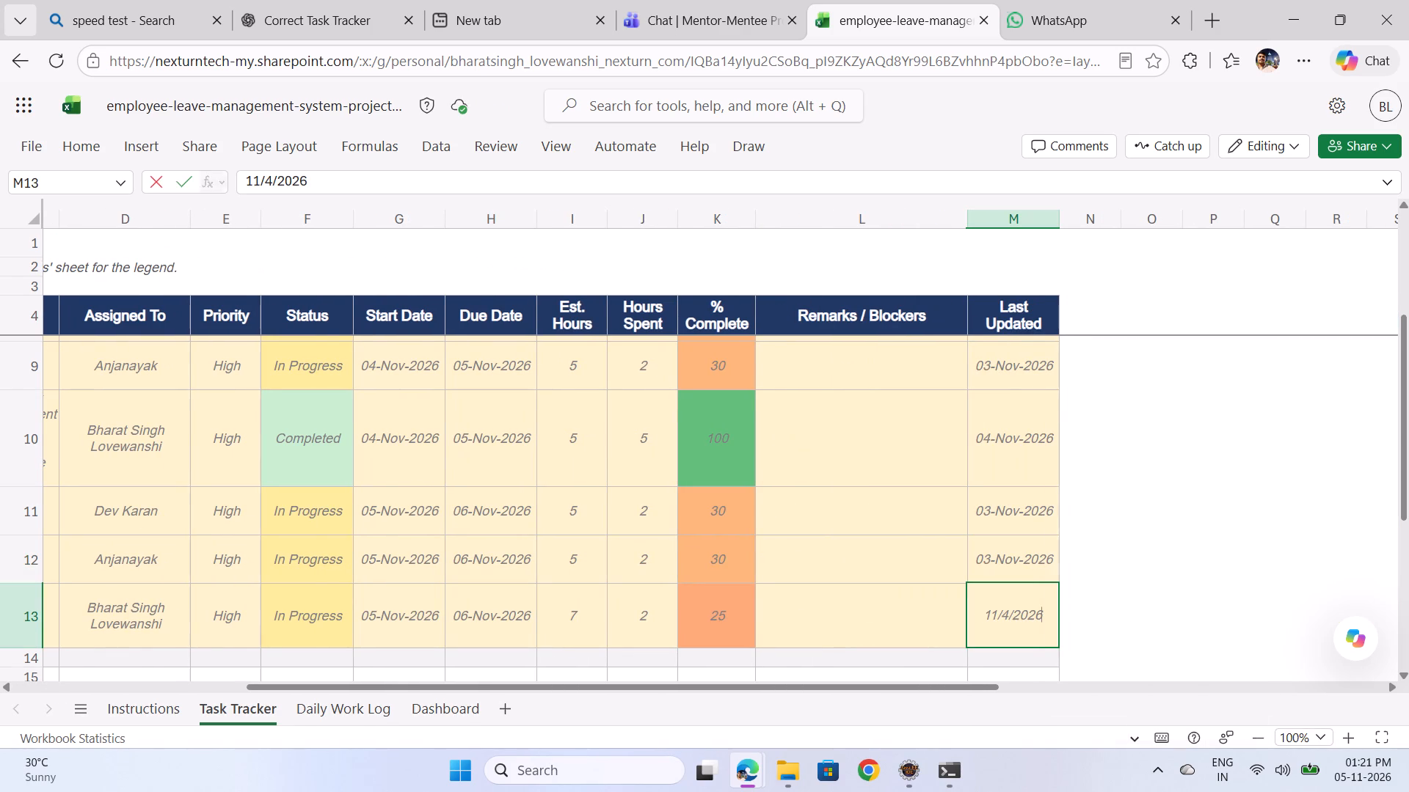
click(1204, 576)
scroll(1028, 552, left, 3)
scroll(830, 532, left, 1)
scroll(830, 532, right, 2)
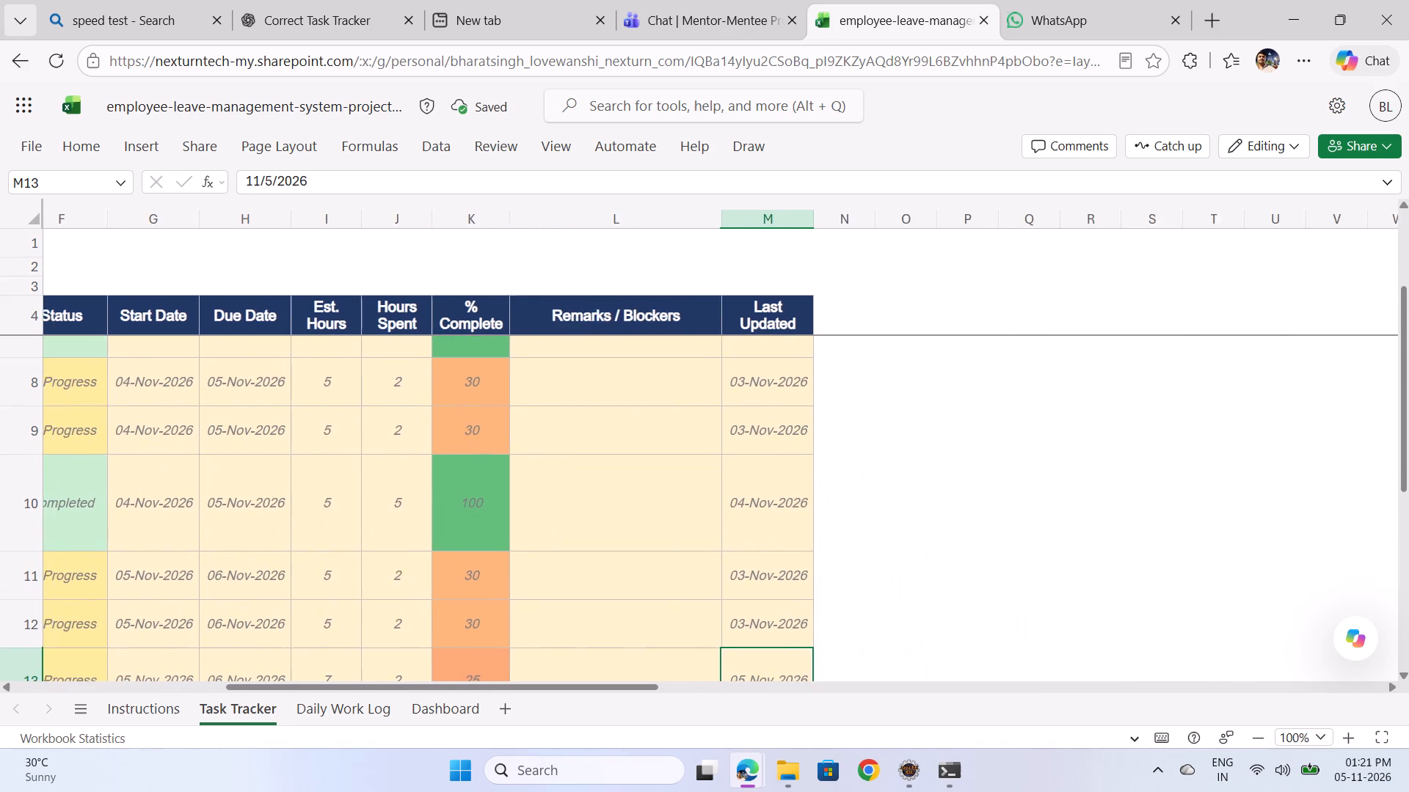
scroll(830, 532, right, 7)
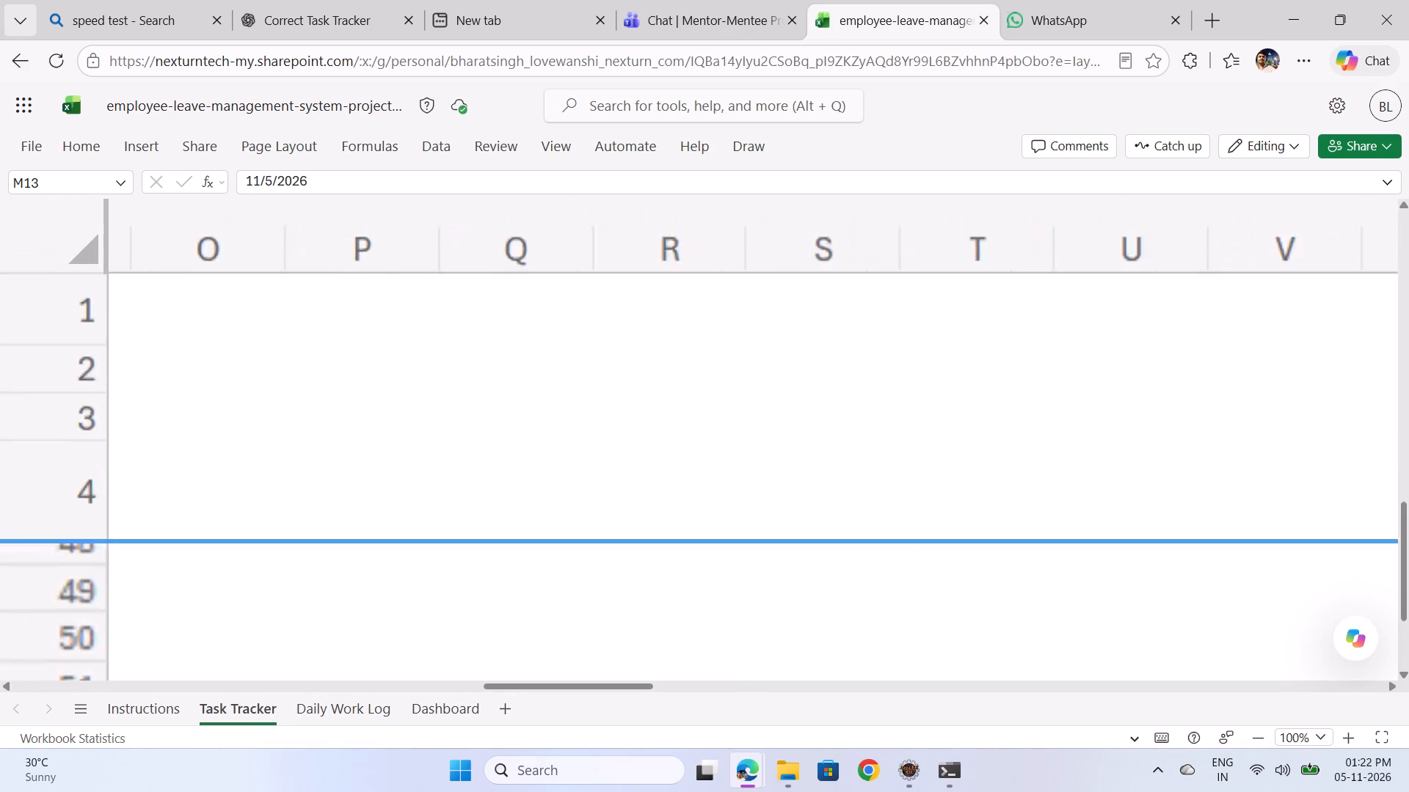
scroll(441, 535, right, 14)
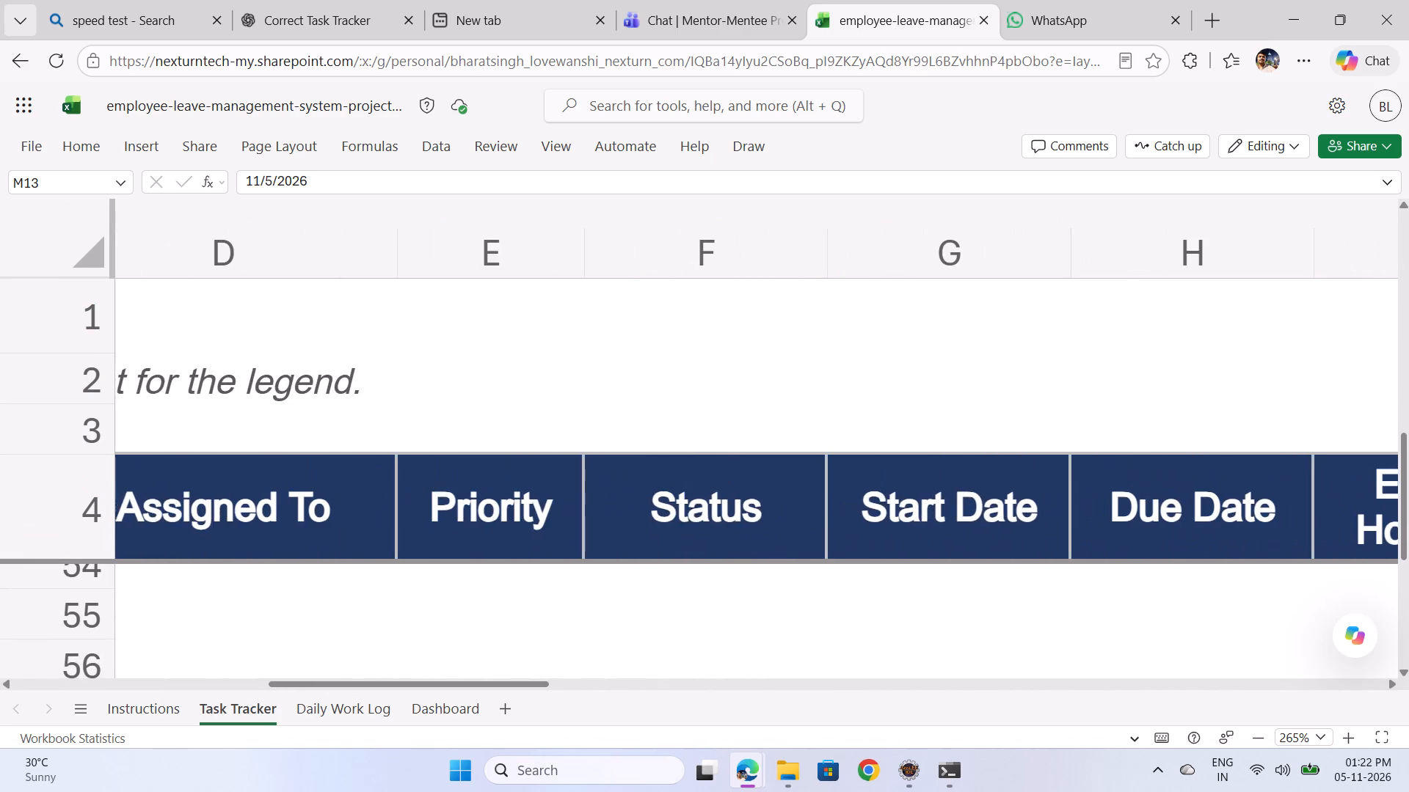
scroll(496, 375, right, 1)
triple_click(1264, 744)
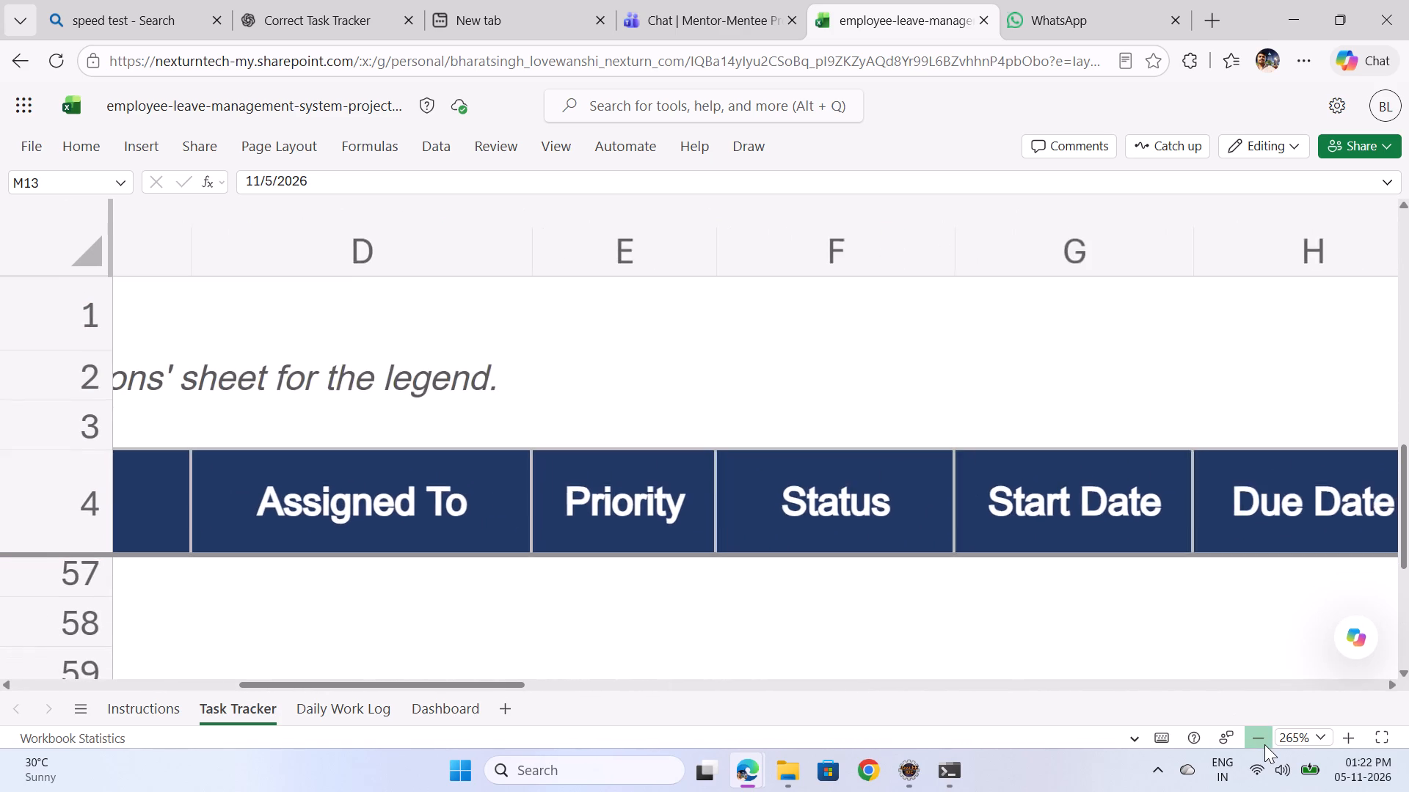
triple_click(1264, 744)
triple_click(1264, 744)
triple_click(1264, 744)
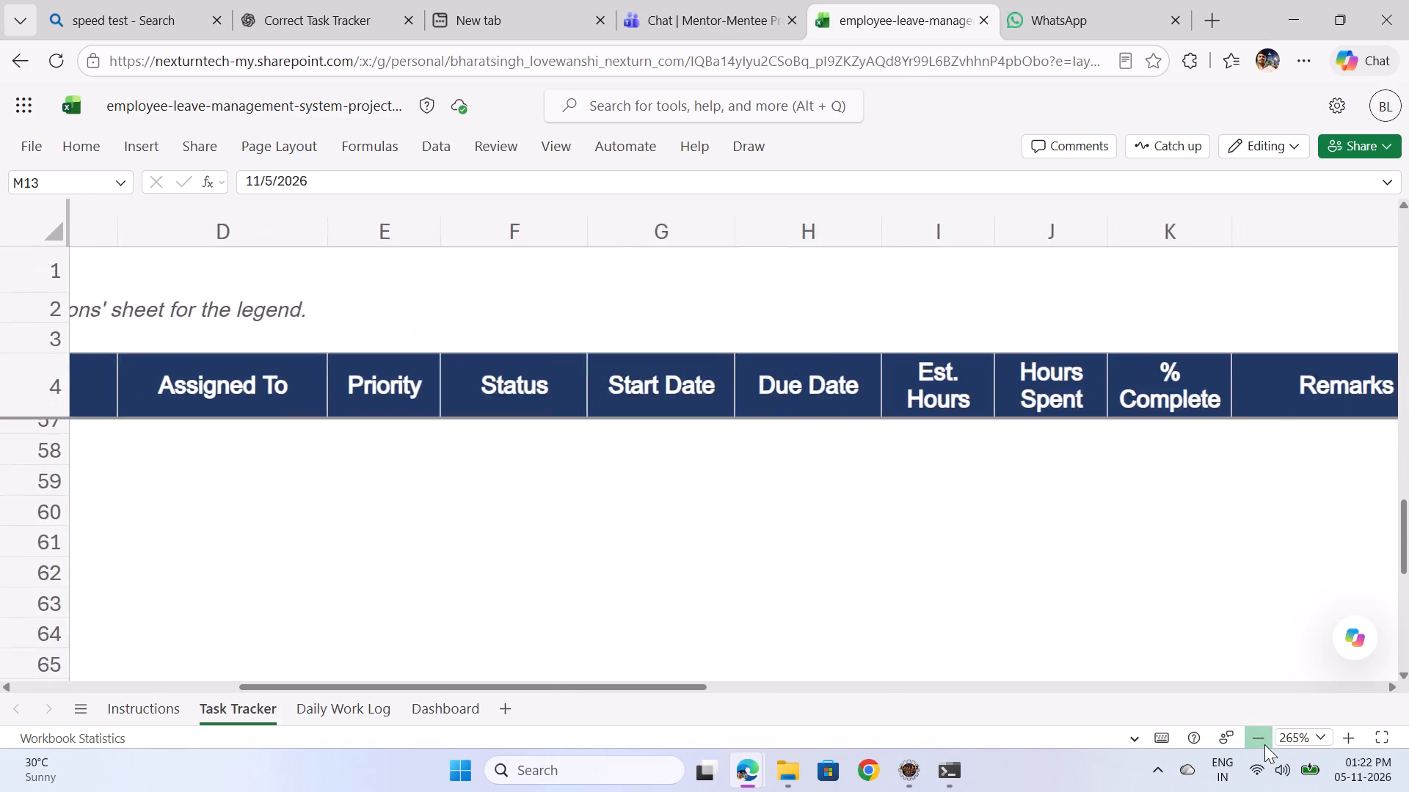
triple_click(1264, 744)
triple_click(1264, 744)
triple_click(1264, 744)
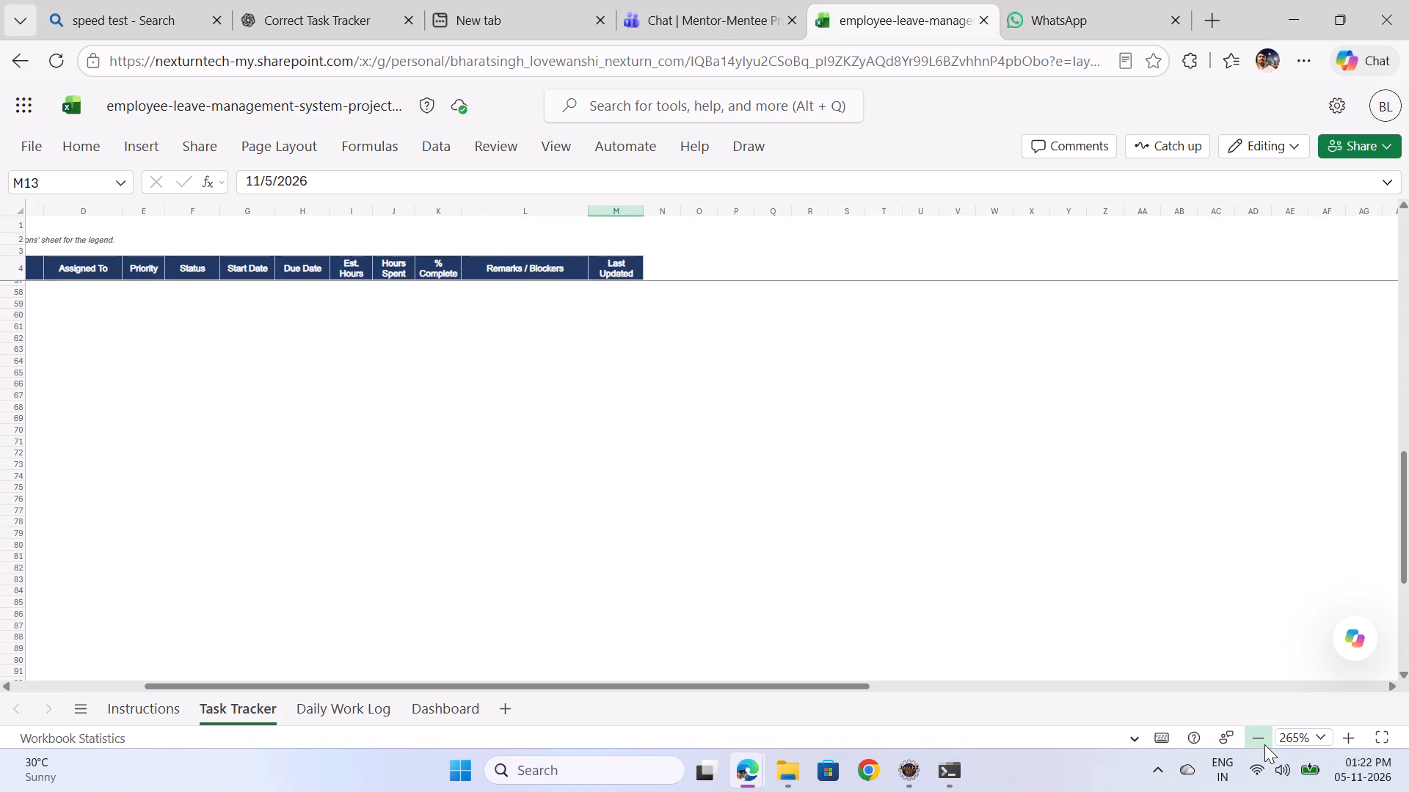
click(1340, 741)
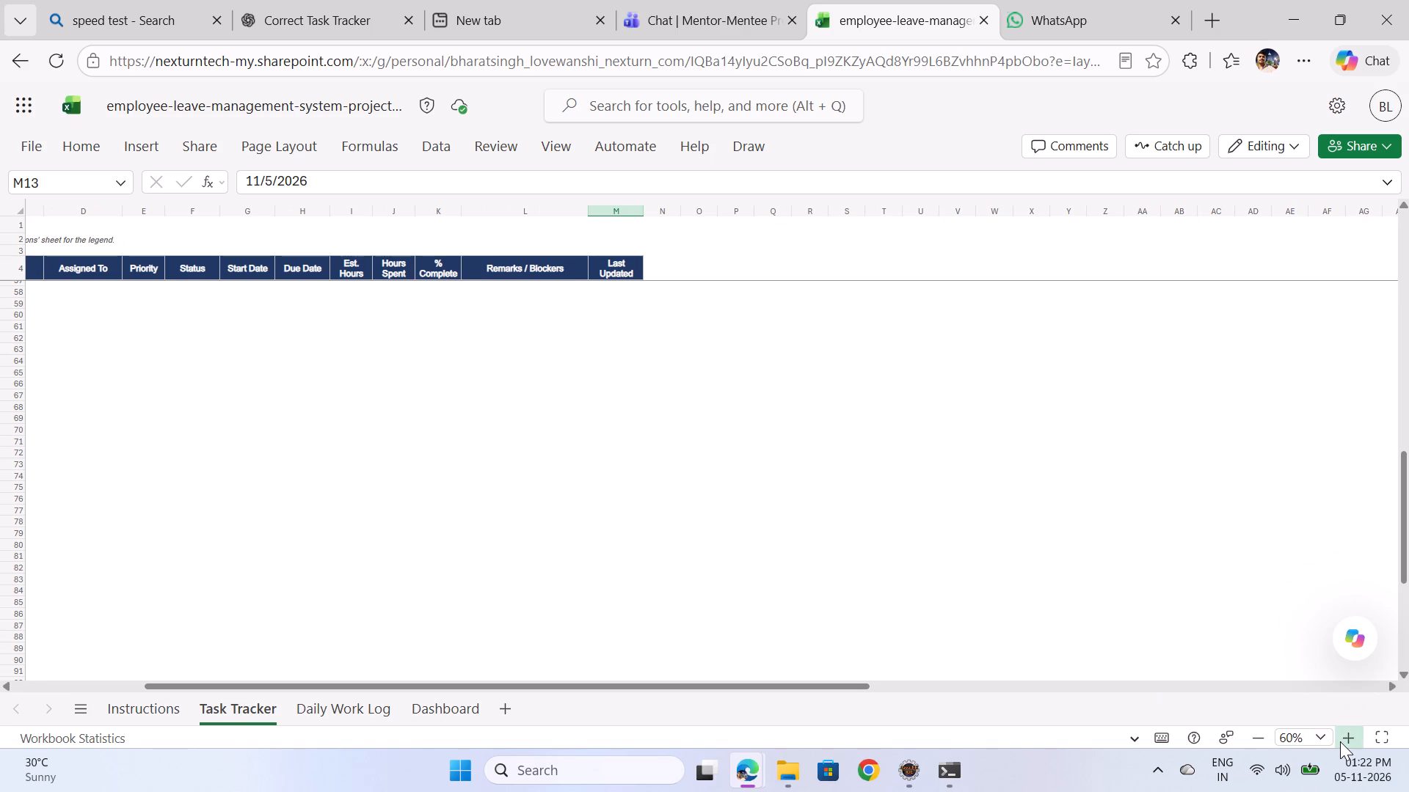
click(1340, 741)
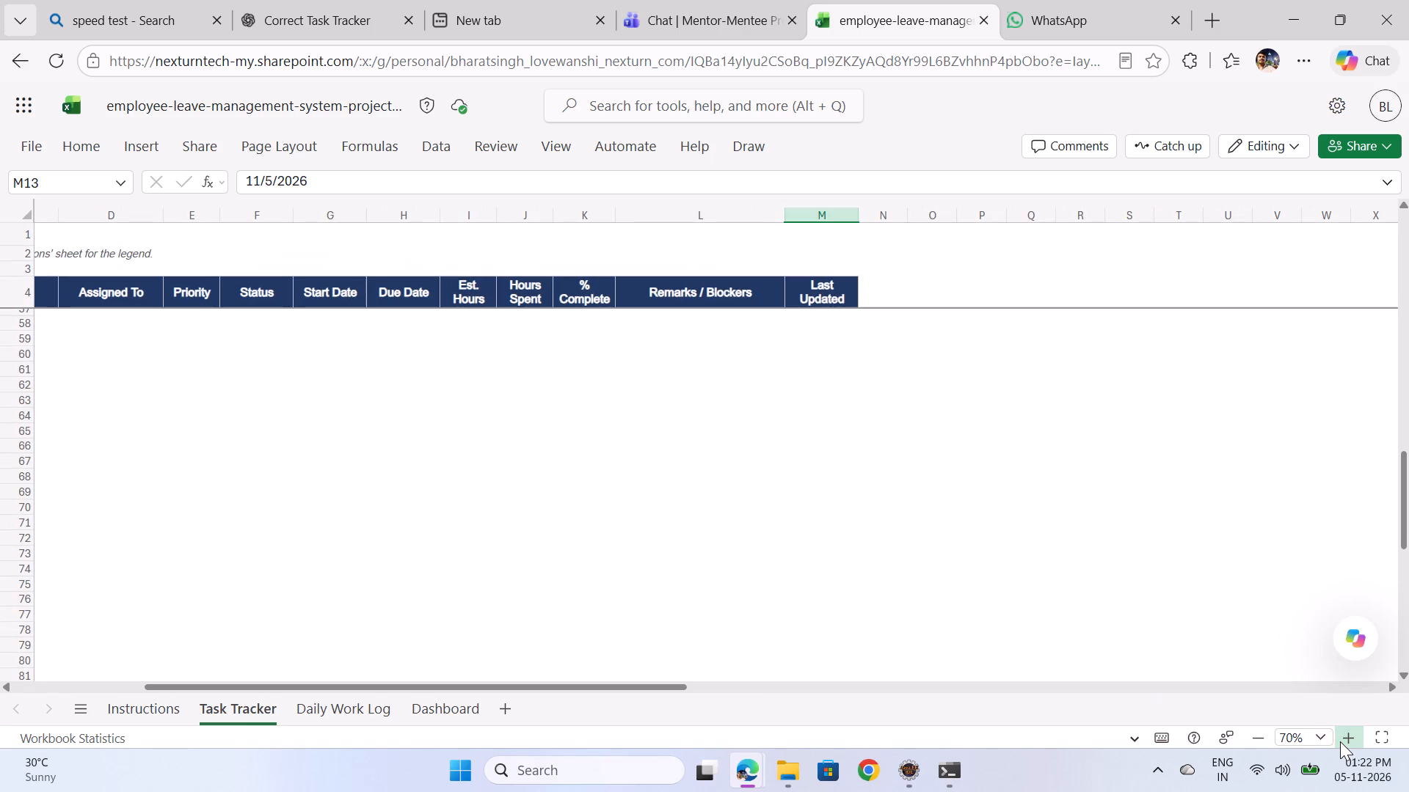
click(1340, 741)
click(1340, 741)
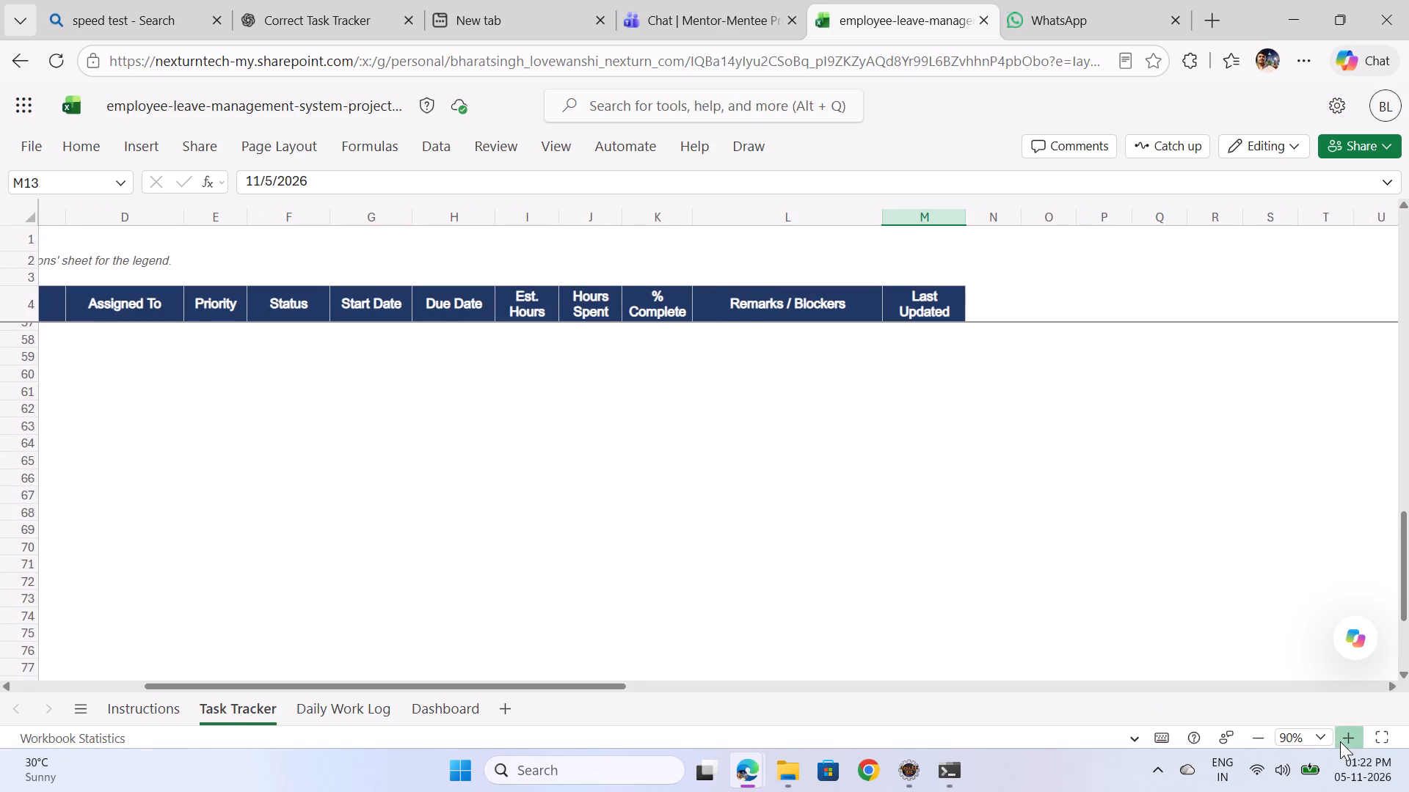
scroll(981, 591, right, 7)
Review the assignees, statuses and dates of the Task Tracker entries in rows 5 to 13.
scroll(981, 591, up, 3)
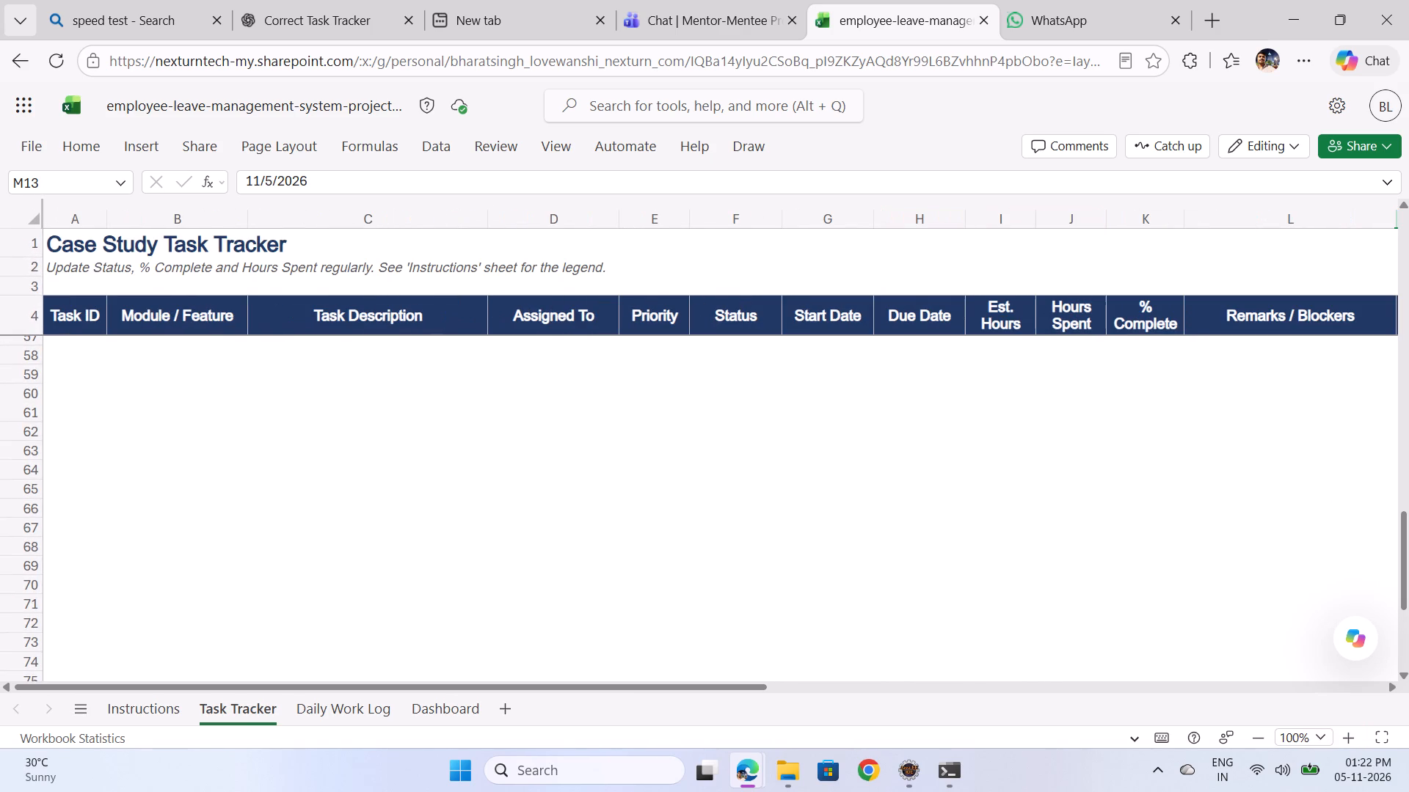
scroll(981, 591, up, 1)
click(981, 591)
scroll(981, 591, up, 5)
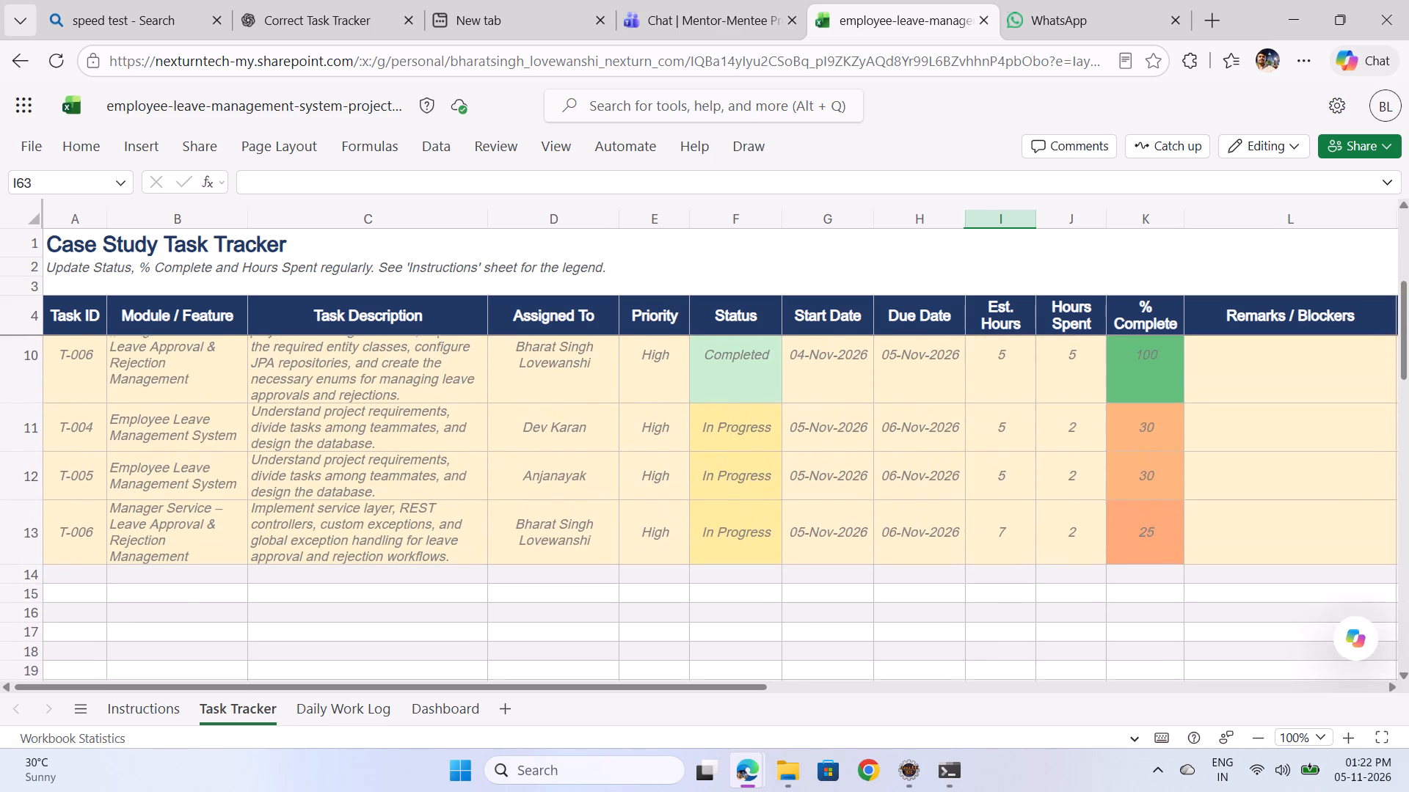
scroll(981, 591, up, 1)
click(754, 518)
scroll(754, 518, up, 1)
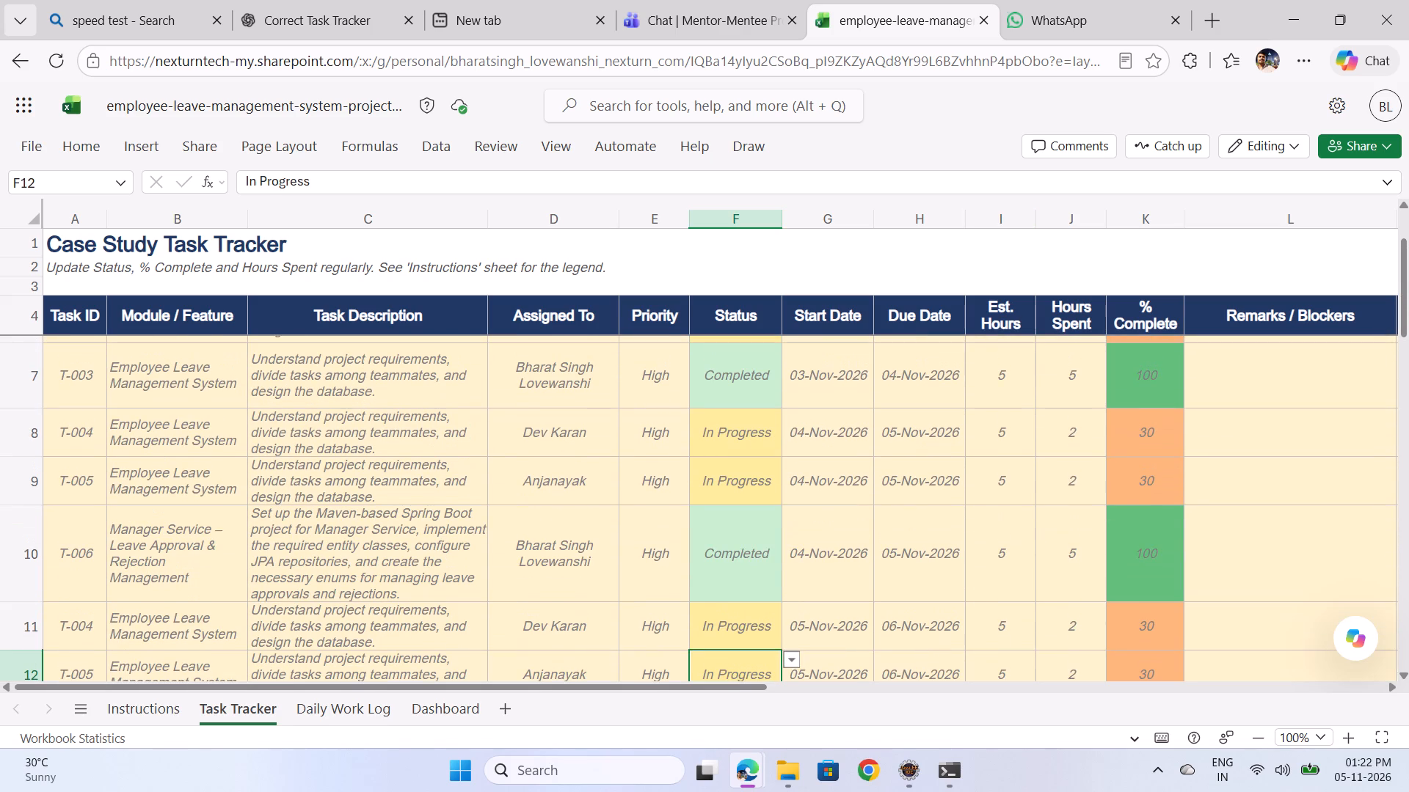
click(760, 439)
scroll(760, 439, up, 3)
click(539, 532)
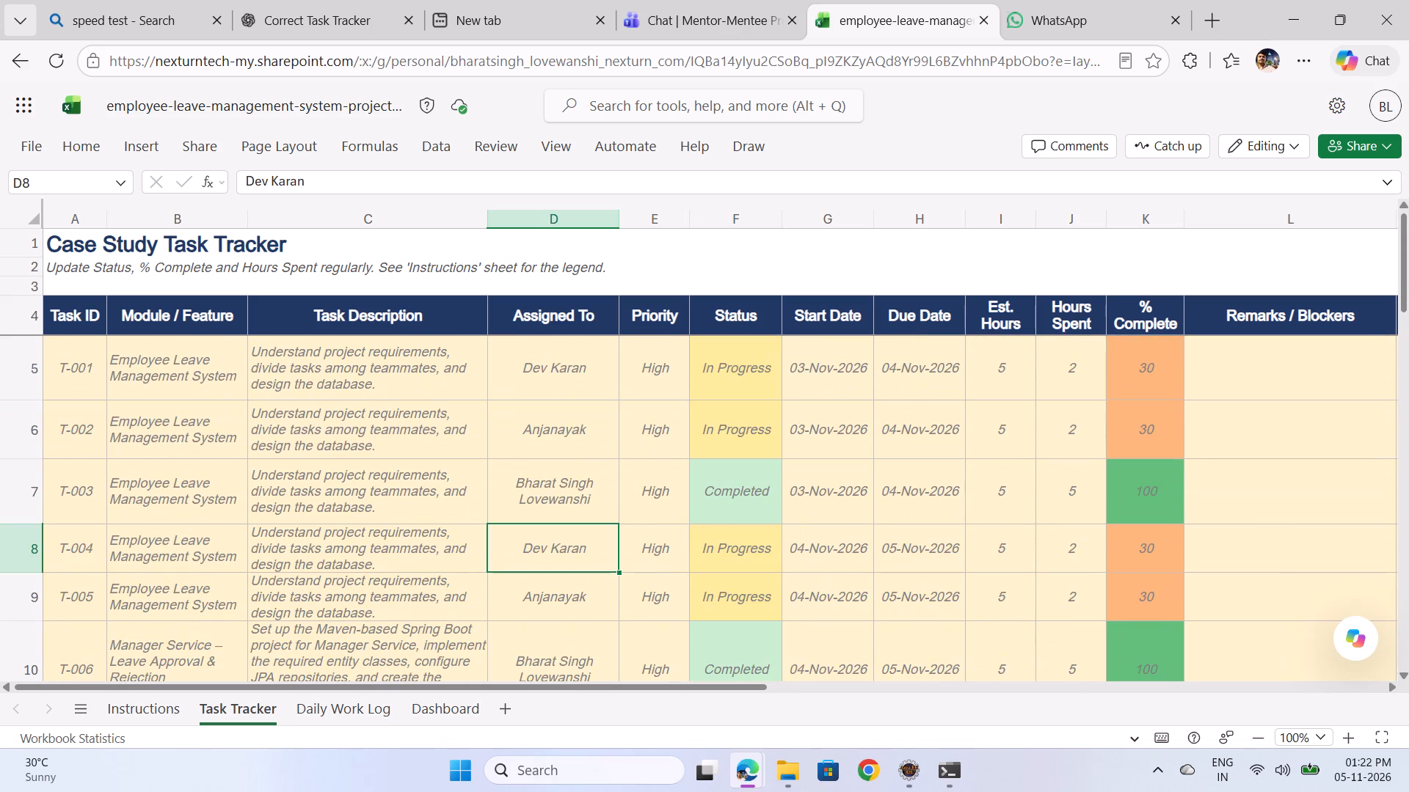
scroll(511, 609, down, 1)
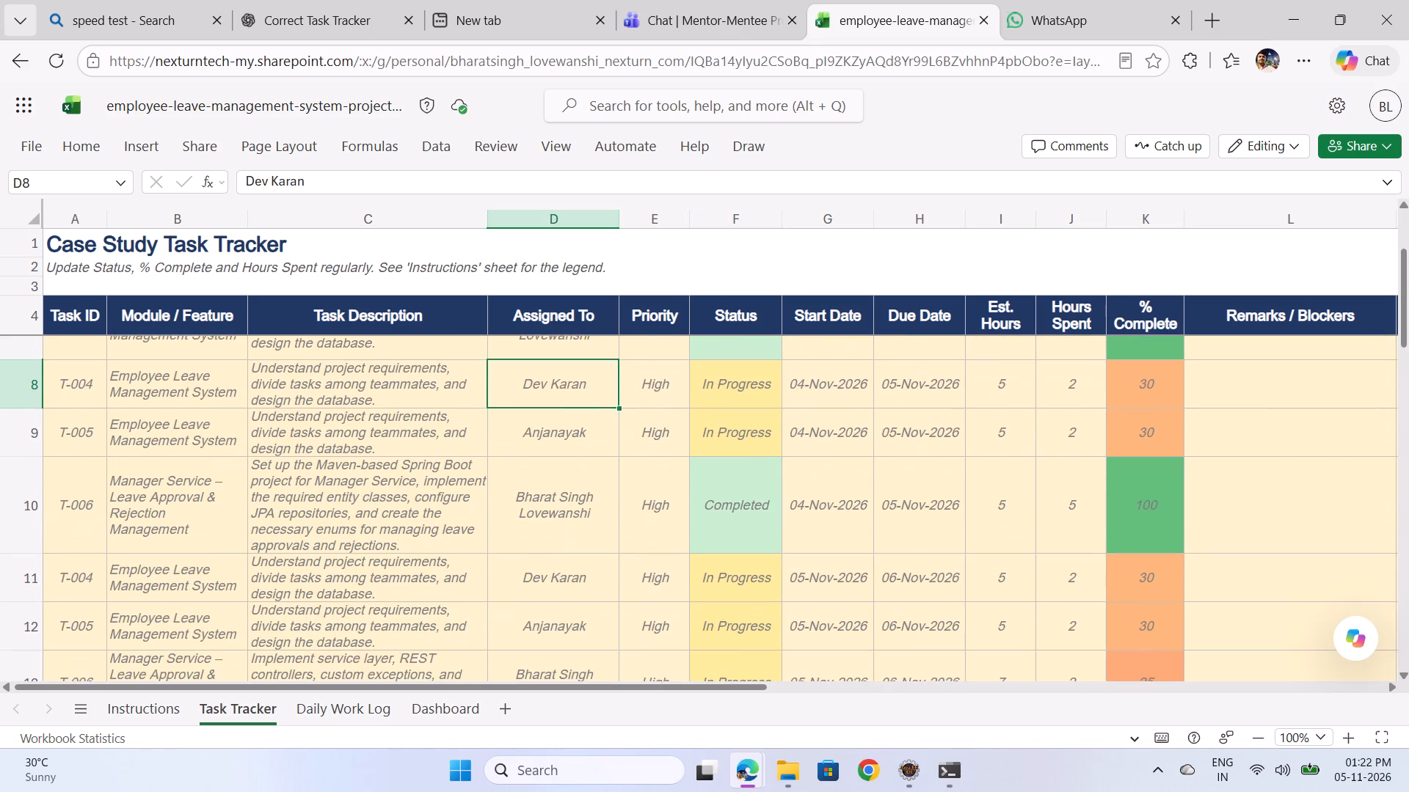